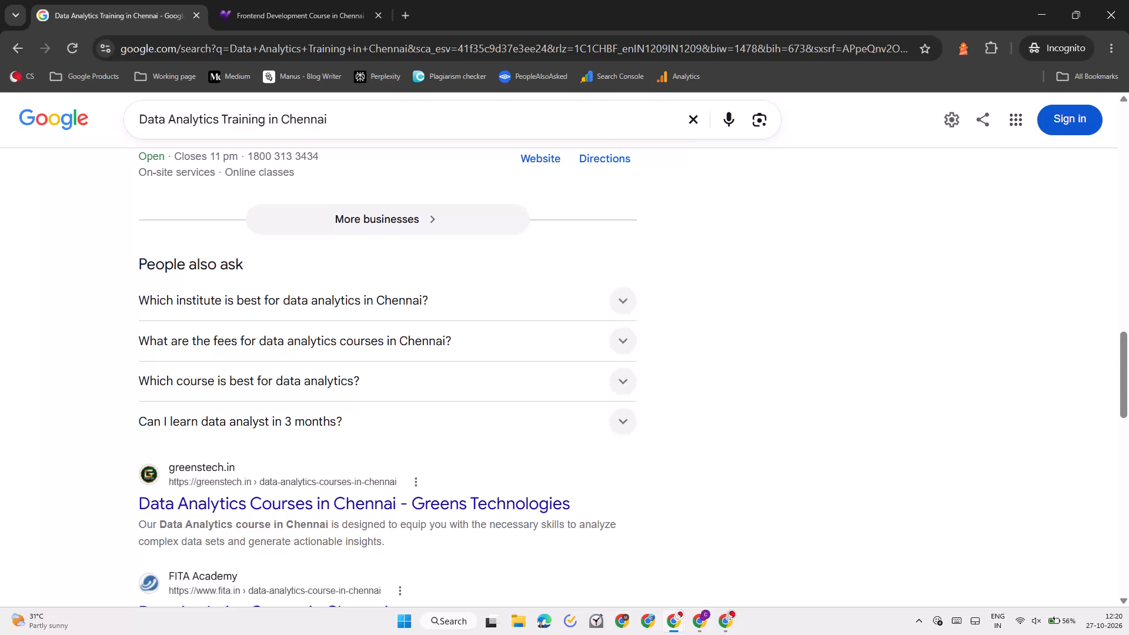
Close the Frontend Development Course in Chennai page.
left_click(374, 10)
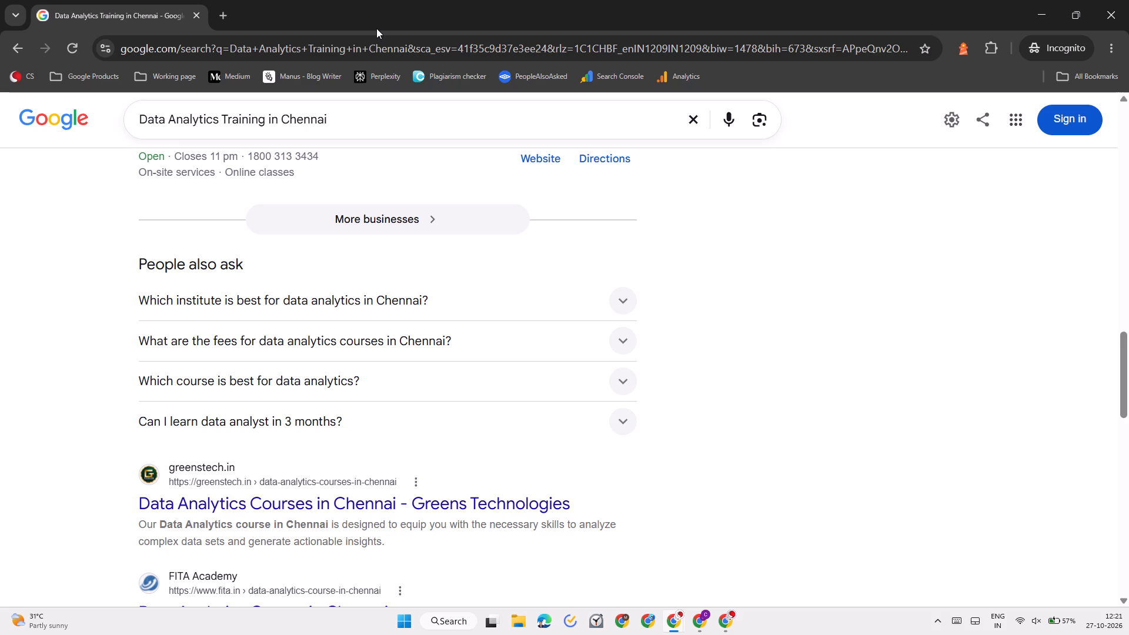
Copy the keyword "React JS Training in Chennai" from the SERP Report sheet and search Google for it in the incognito window.
key("alt+Tab")
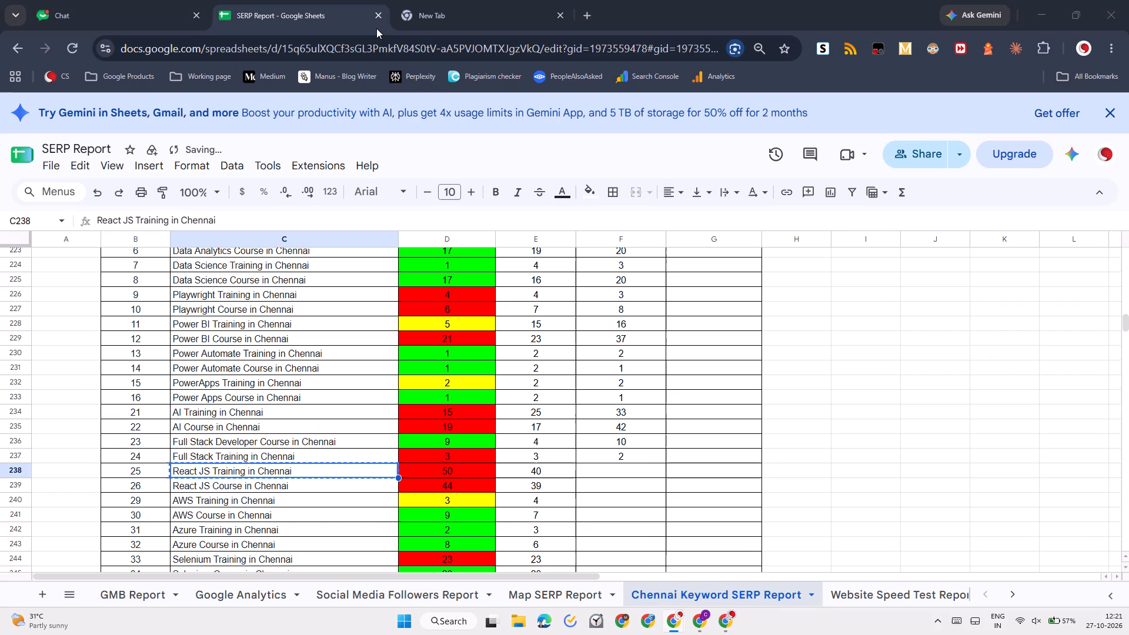
scroll(345, 460, "down", 1)
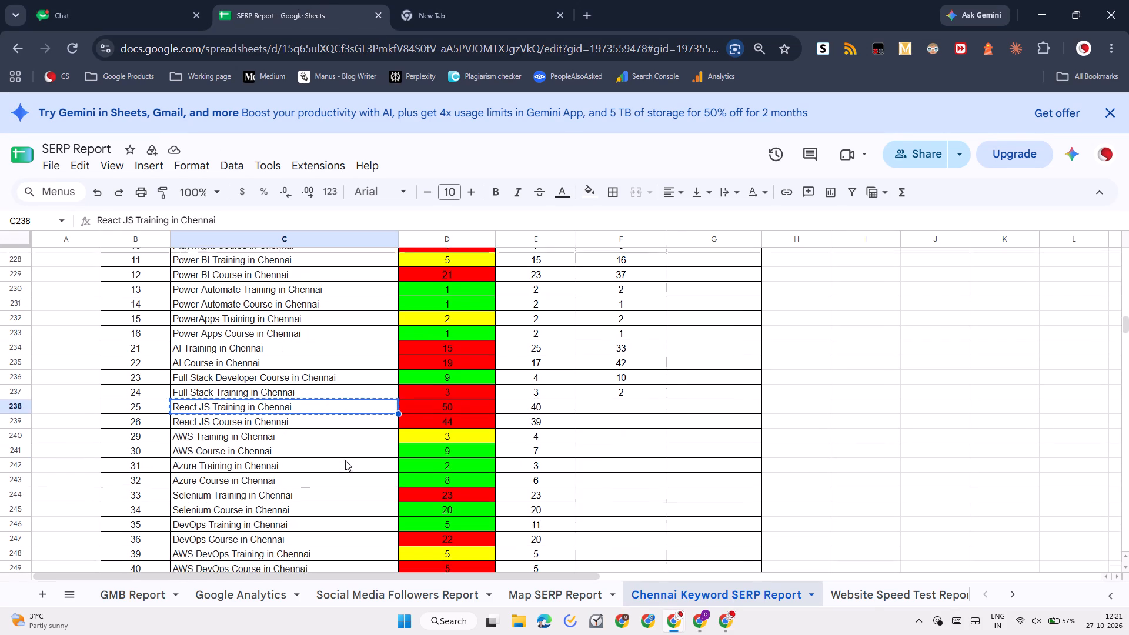
scroll(345, 460, "down", 1)
left_click(481, 446)
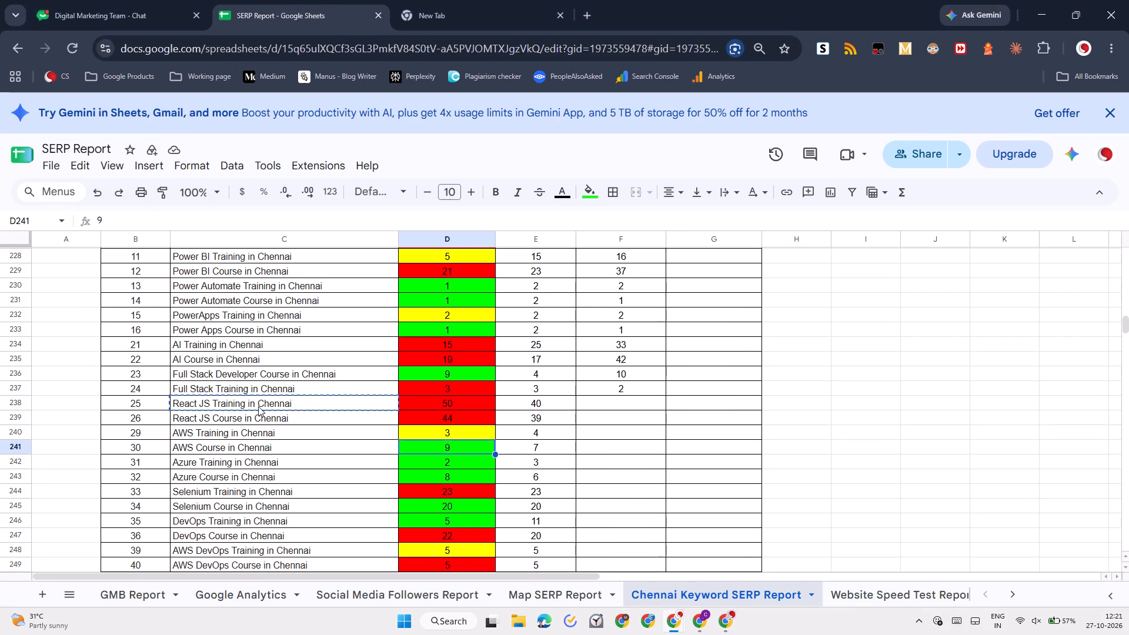
left_click(258, 406)
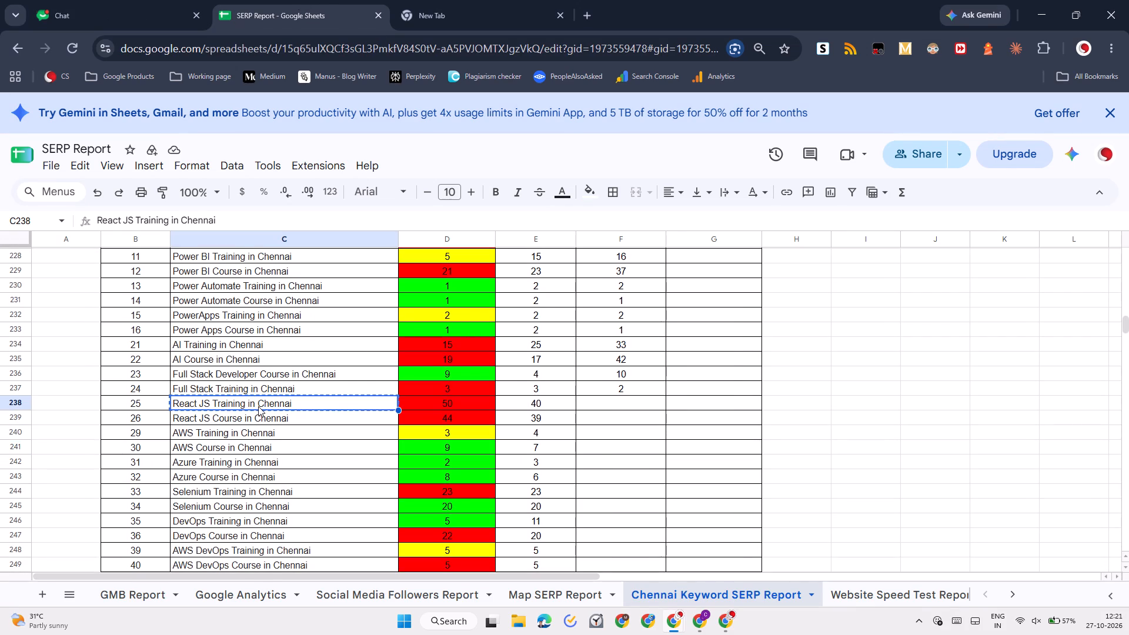
key("ctrl+c")
key("alt+Tab")
left_click_drag(349, 139, 345, 129)
left_click_drag(345, 129, 98, 116)
key("ctrl+v")
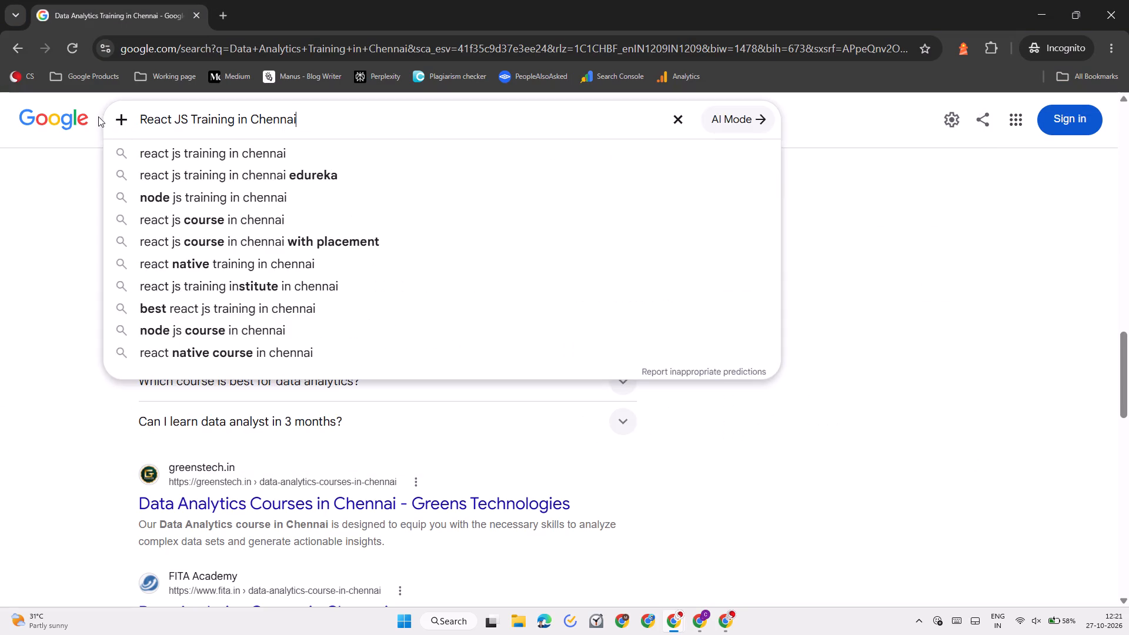
key("ctrl+Return")
Examine the first page of Google results for an organic Credo Systemz listing for React JS Training in Chennai.
scroll(0, 456, "down", 3)
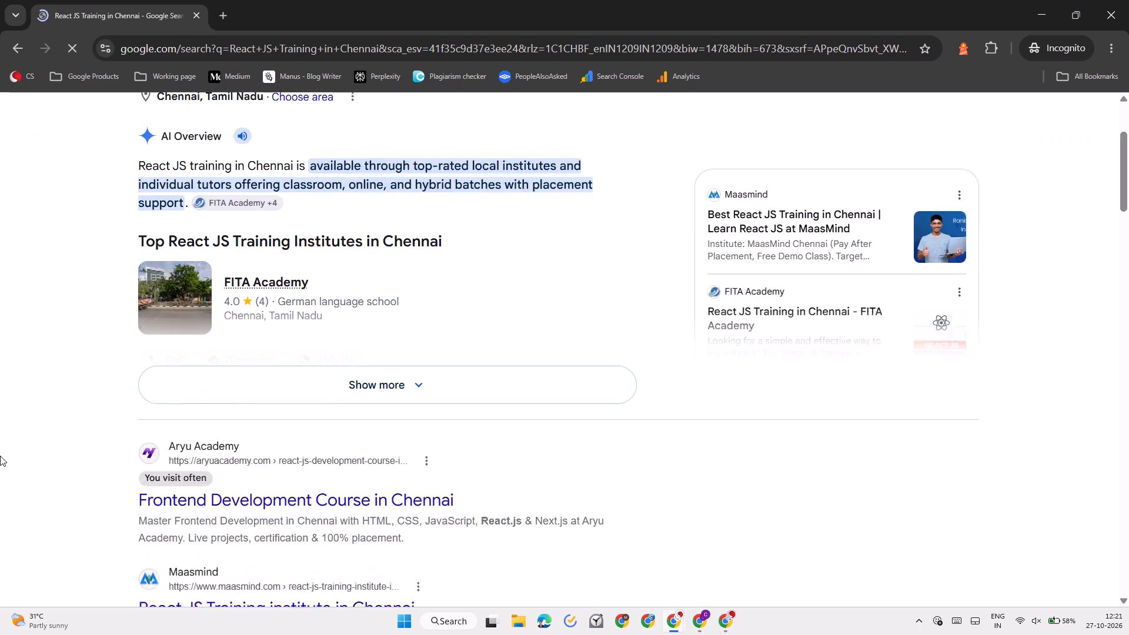
scroll(0, 456, "down", 3)
scroll(0, 456, "up", 3)
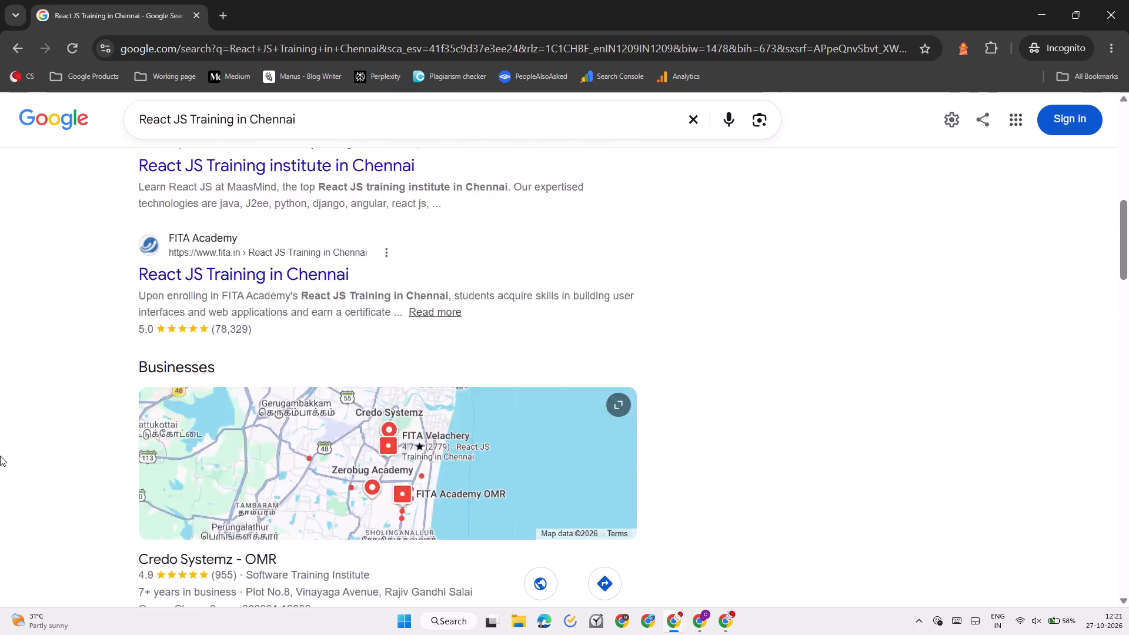
scroll(0, 456, "up", 2)
scroll(0, 456, "down", 7)
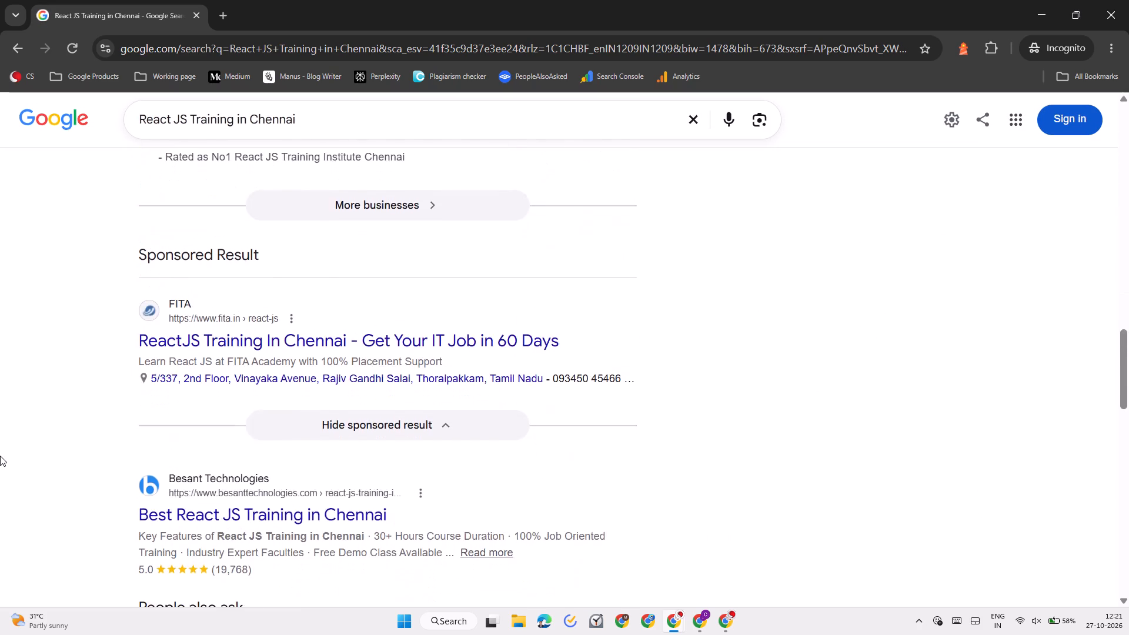
scroll(0, 456, "down", 5)
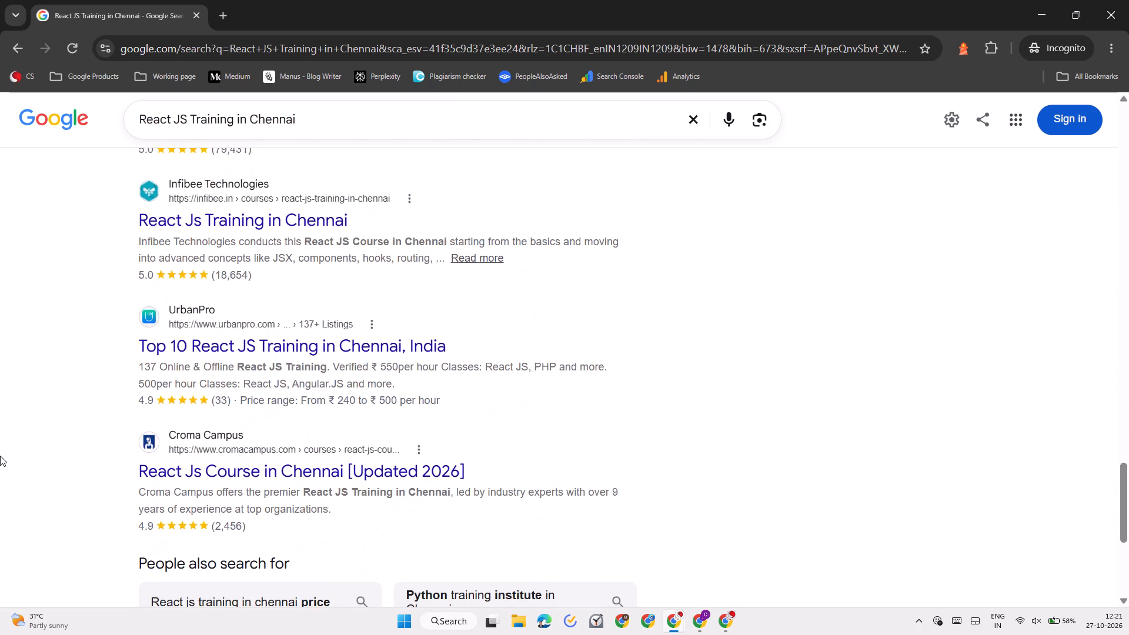
scroll(0, 456, "down", 2)
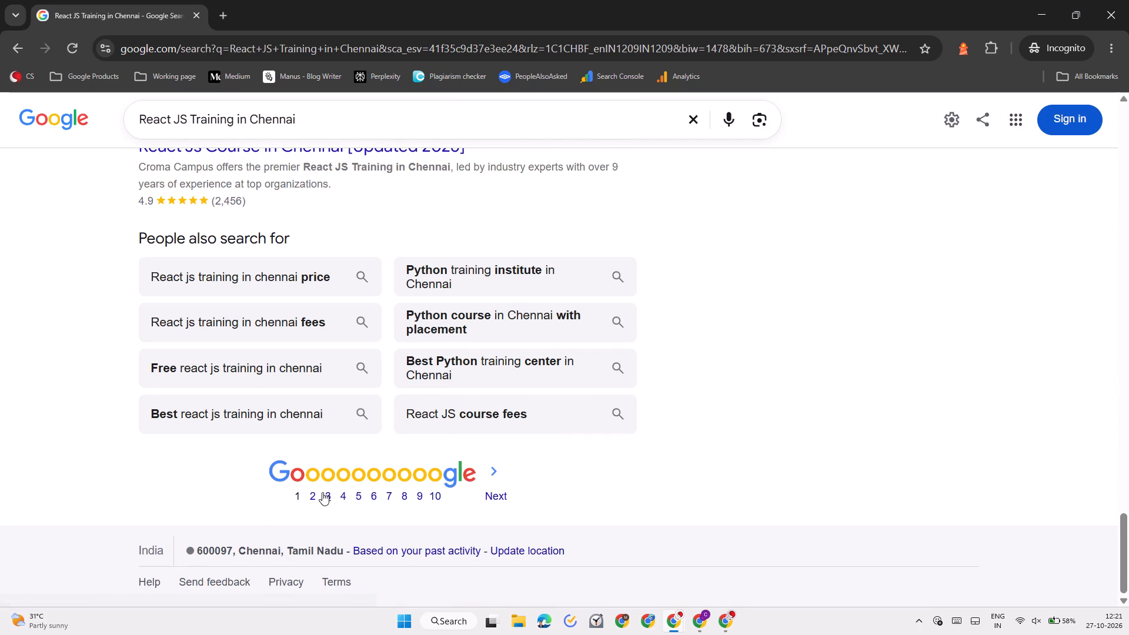
Check results pages 2 and 3 for the Credo Systemz React JS training page.
left_click(305, 498)
scroll(305, 498, "down", 5)
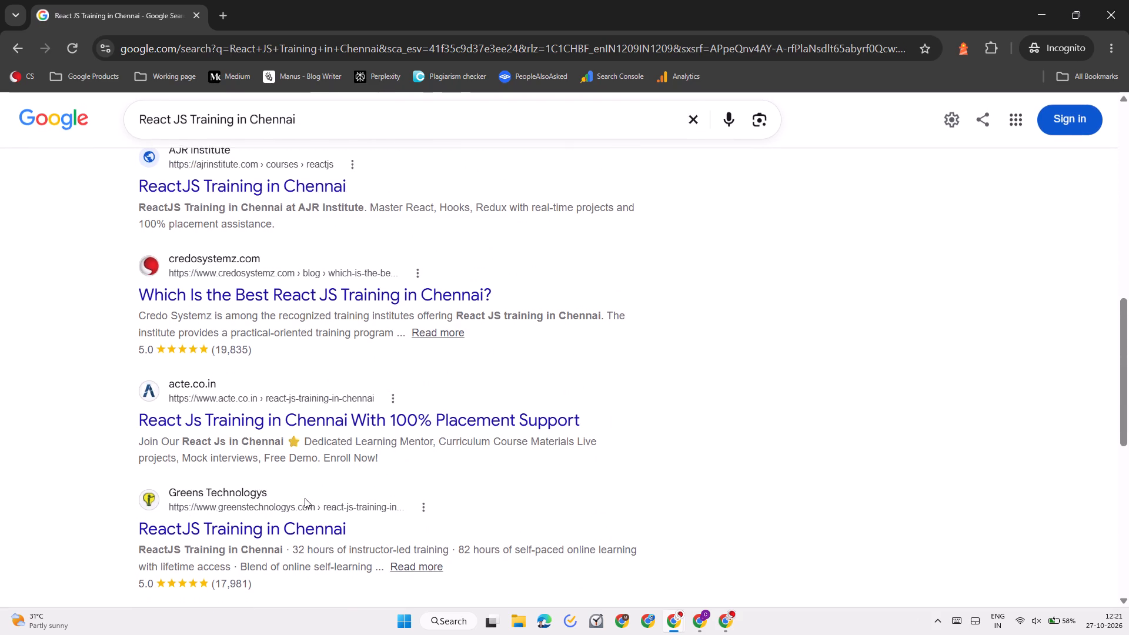
scroll(305, 498, "down", 7)
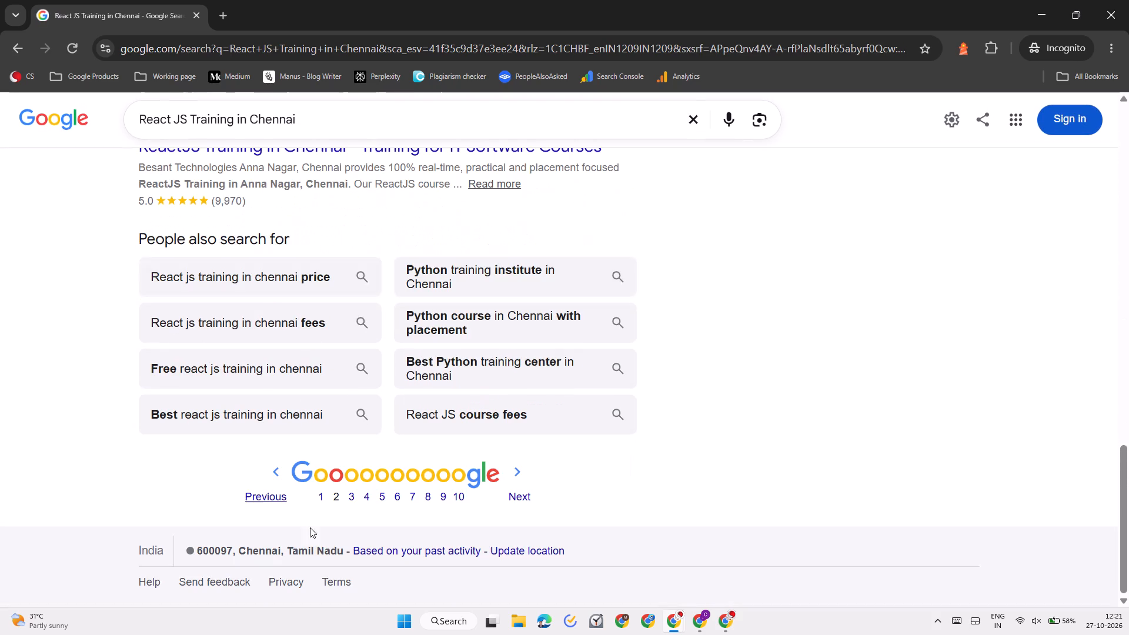
left_click(353, 494)
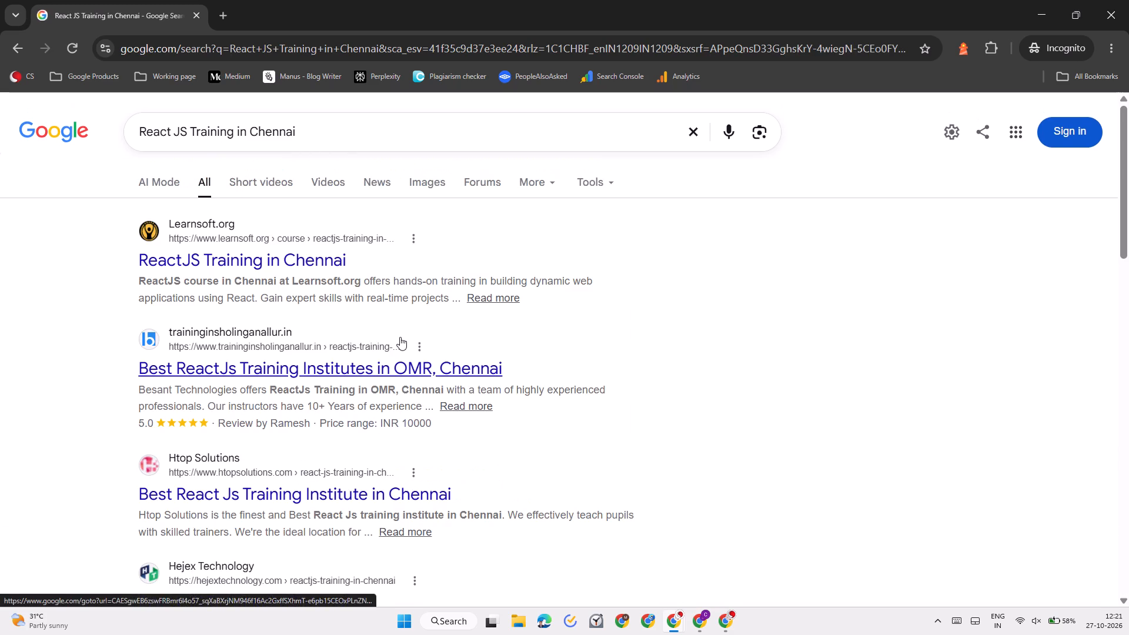
scroll(400, 337, "down", 5)
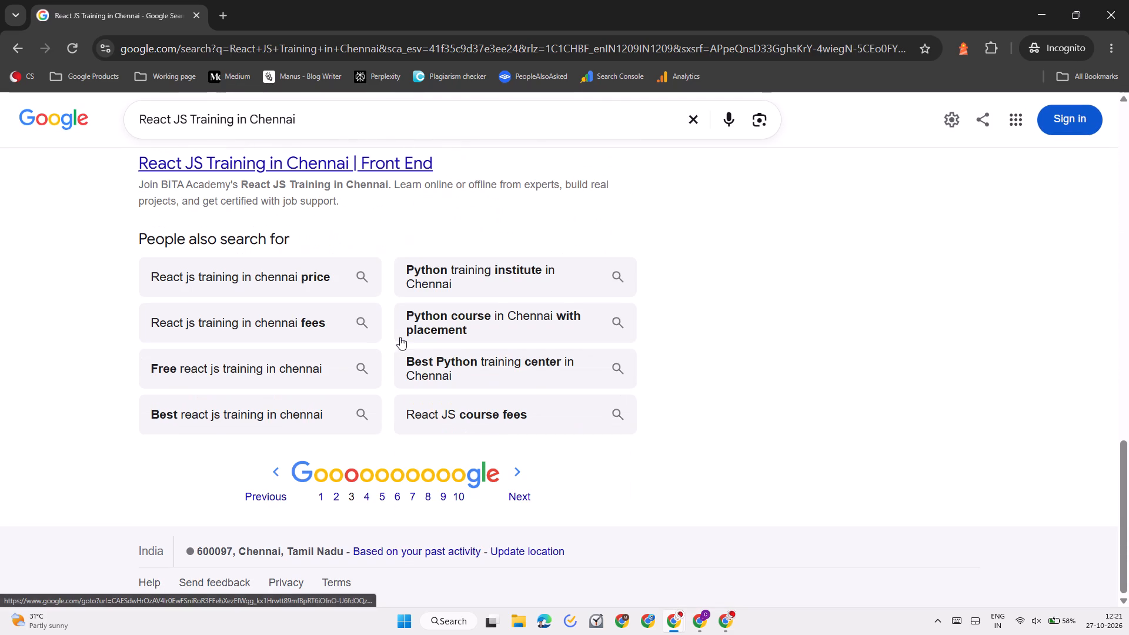
scroll(400, 337, "down", 1)
Find the Credo Systemz React JS training listing on results page 4, open it to check the page, and return to the results.
left_click(365, 502)
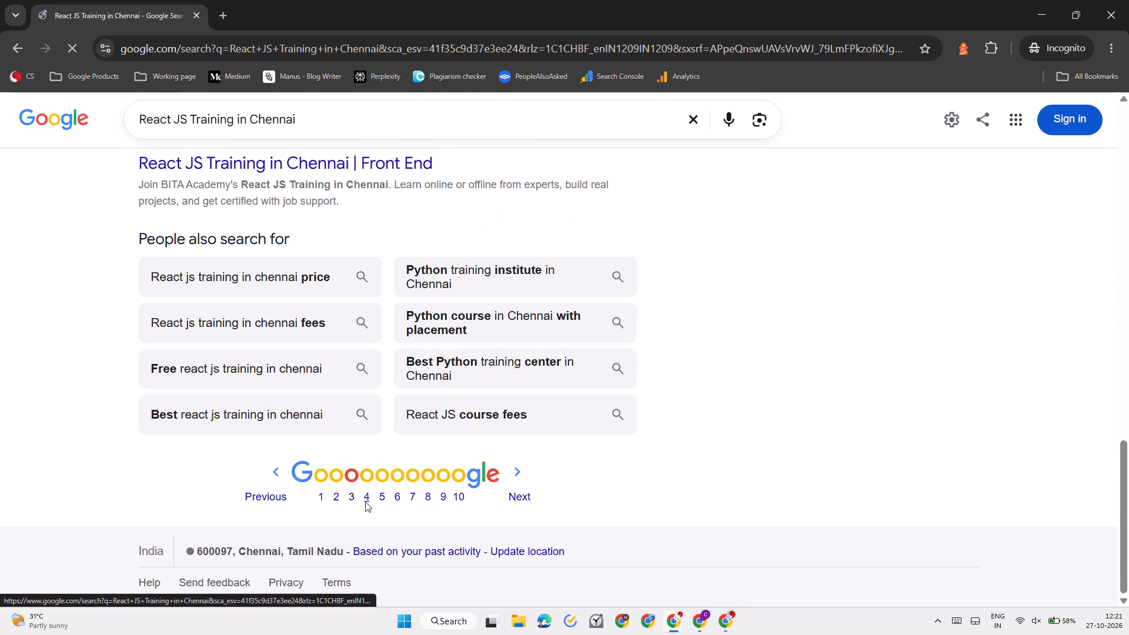
scroll(365, 502, "down", 4)
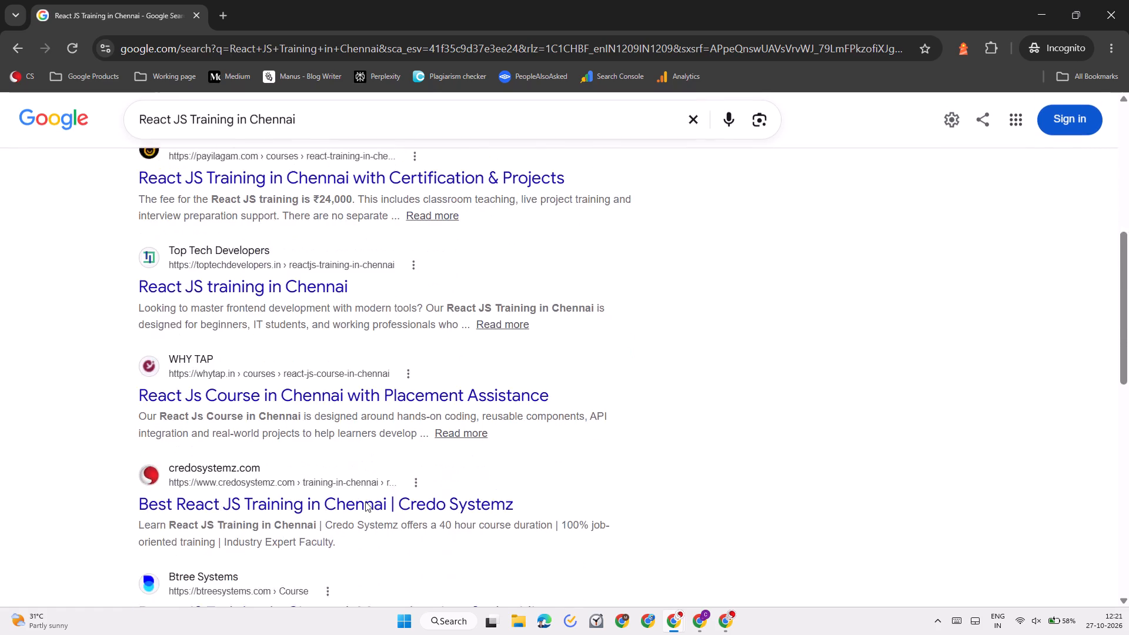
scroll(365, 502, "down", 2)
scroll(365, 502, "up", 4)
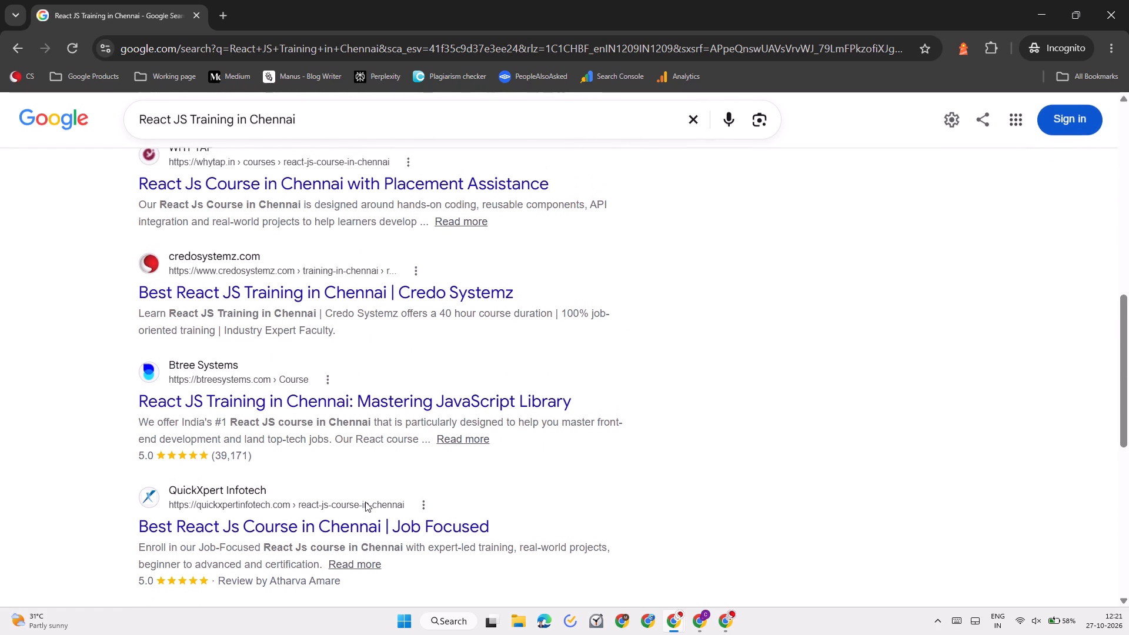
left_click(347, 286)
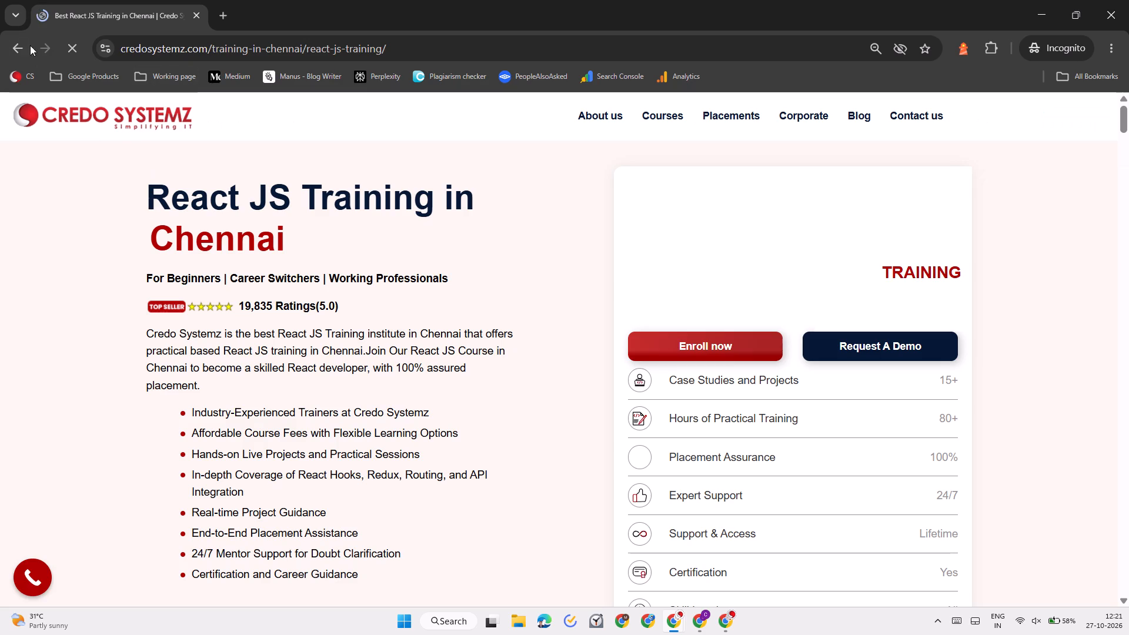
left_click(0, 43)
Examine results page 4 to work out the ranking position of the Credo Systemz listing.
scroll(73, 317, "down", 2)
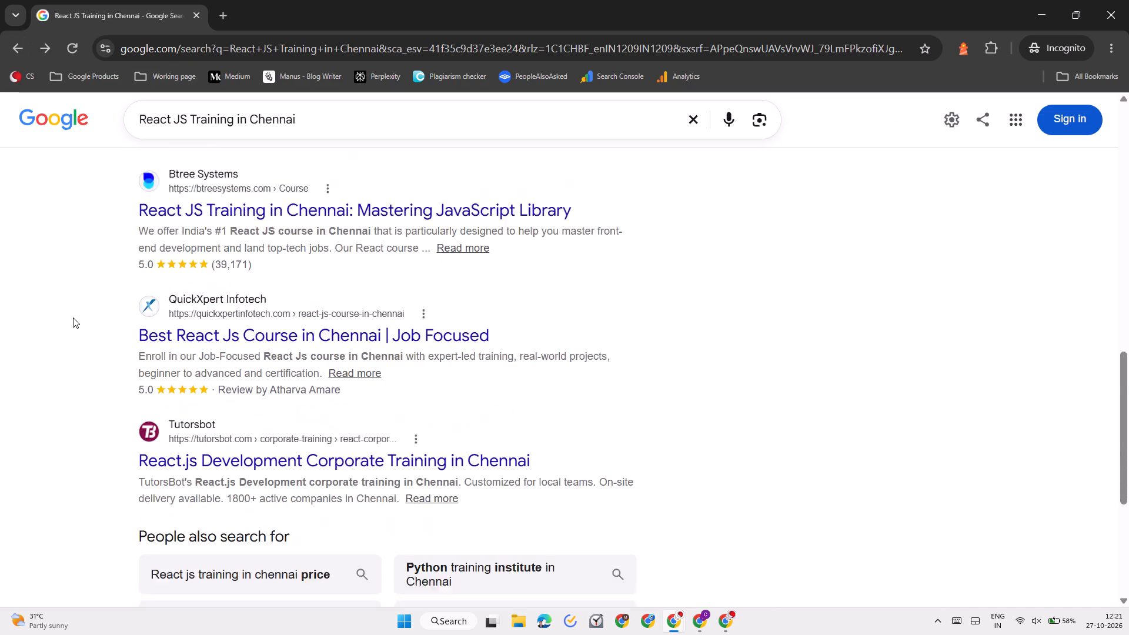
scroll(73, 317, "down", 4)
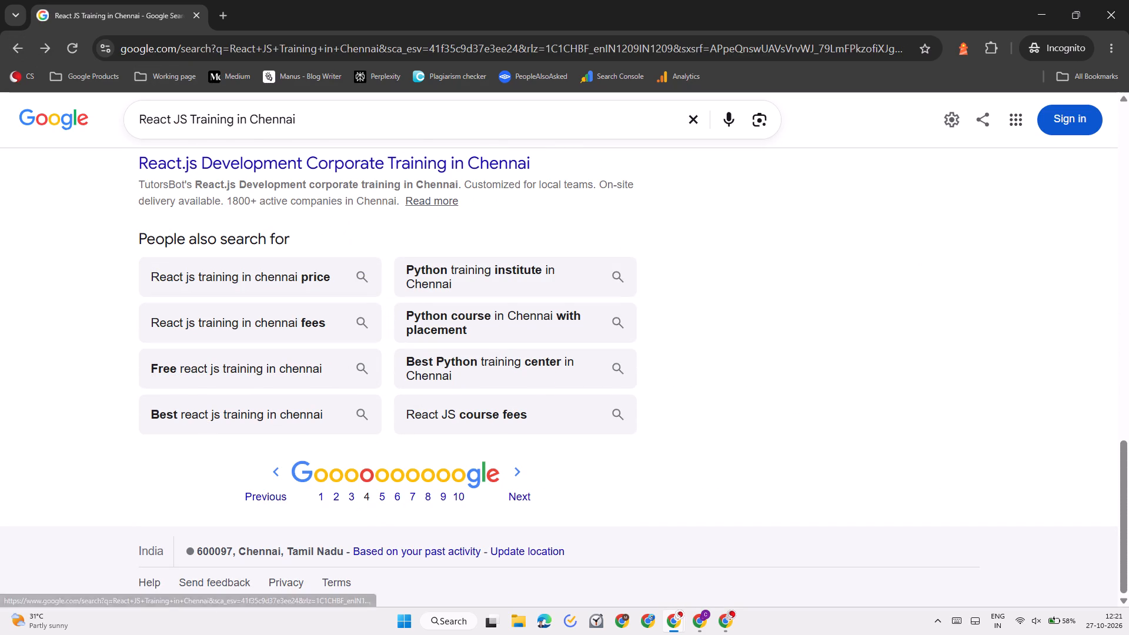
left_click(366, 500)
scroll(379, 451, "up", 3)
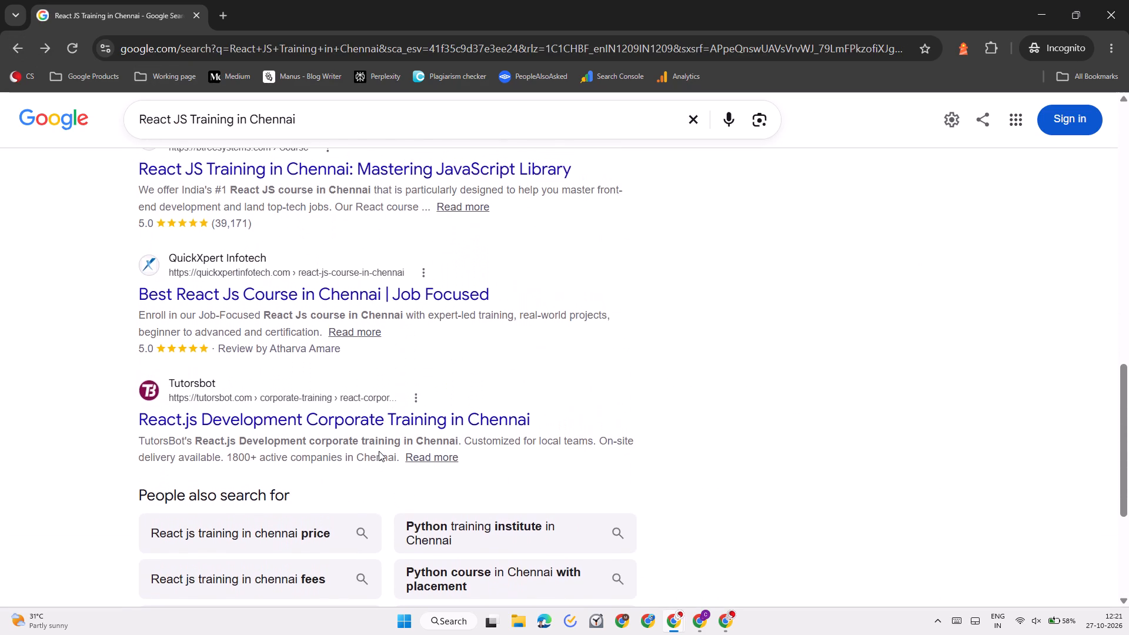
scroll(379, 451, "up", 4)
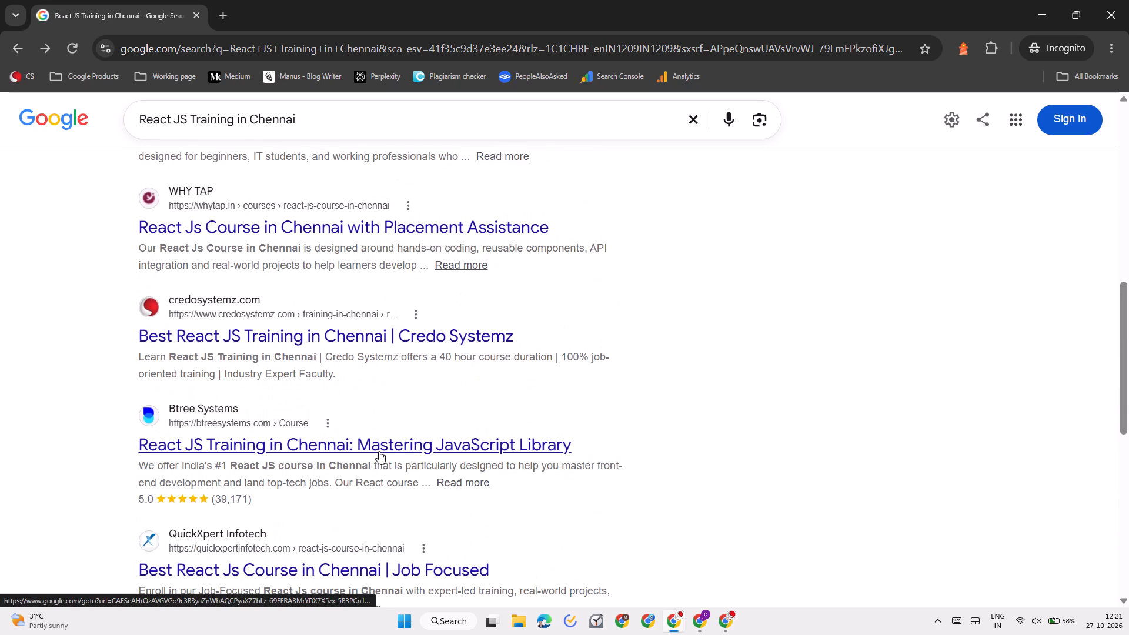
Enter 36 as the rank for React JS Training in Chennai in cell F238 of the Chennai Keyword SERP Report sheet.
key("alt+Tab")
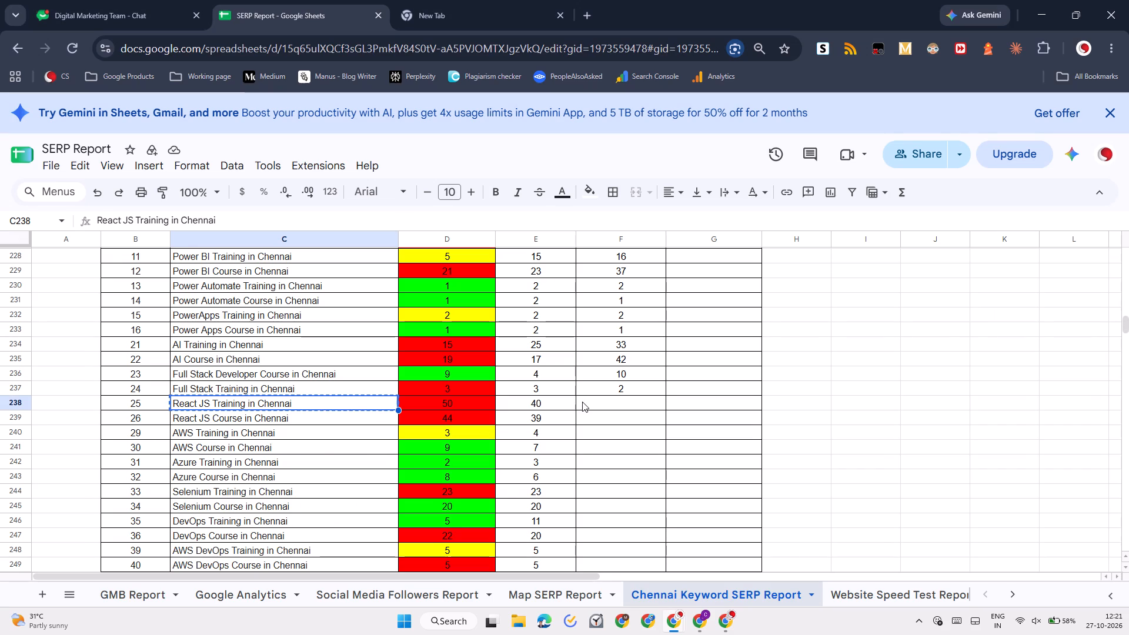
left_click(585, 403)
key("2")
key("BackSpace")
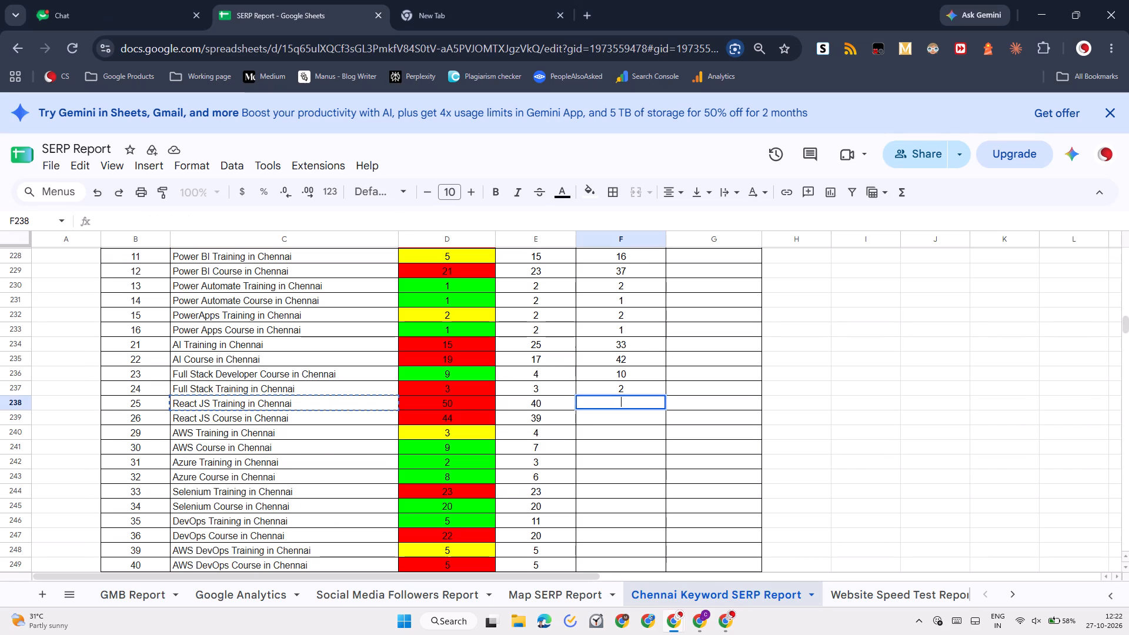
type("36")
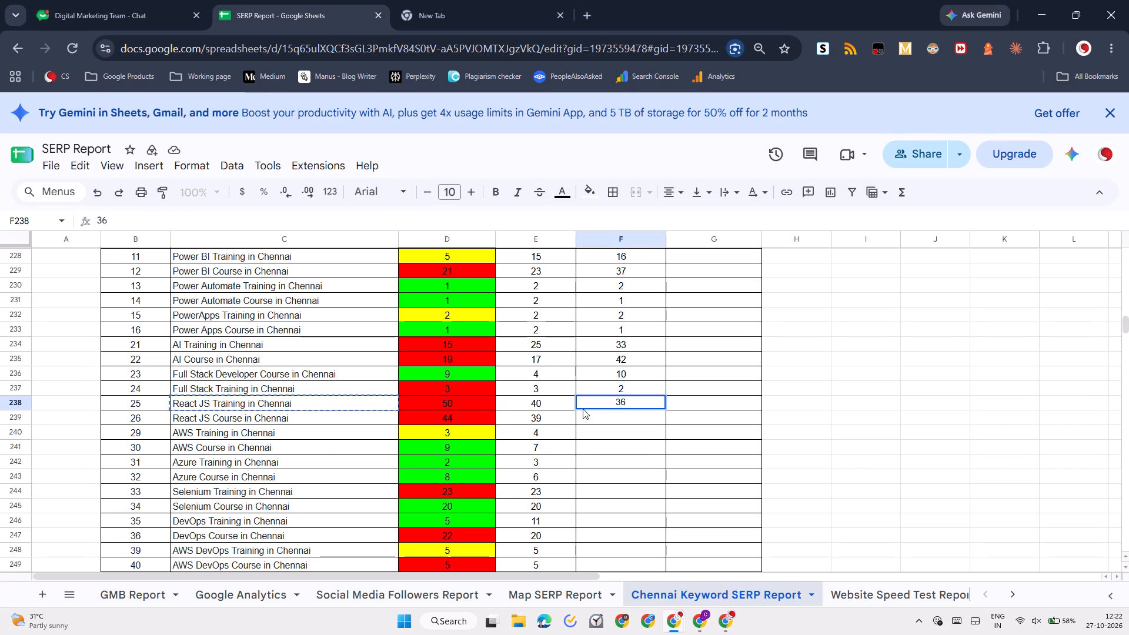
left_click(582, 420)
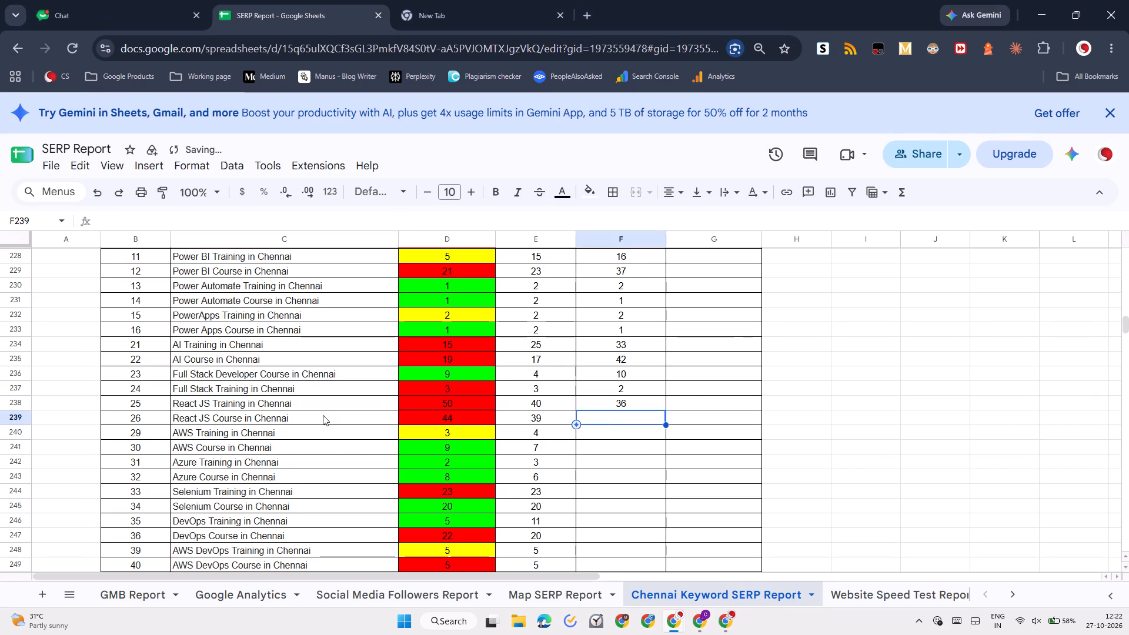
Copy the keyword "React JS Course in Chennai" from cell C239 and search Google for it in the incognito window.
left_click(322, 415)
key("ctrl+c")
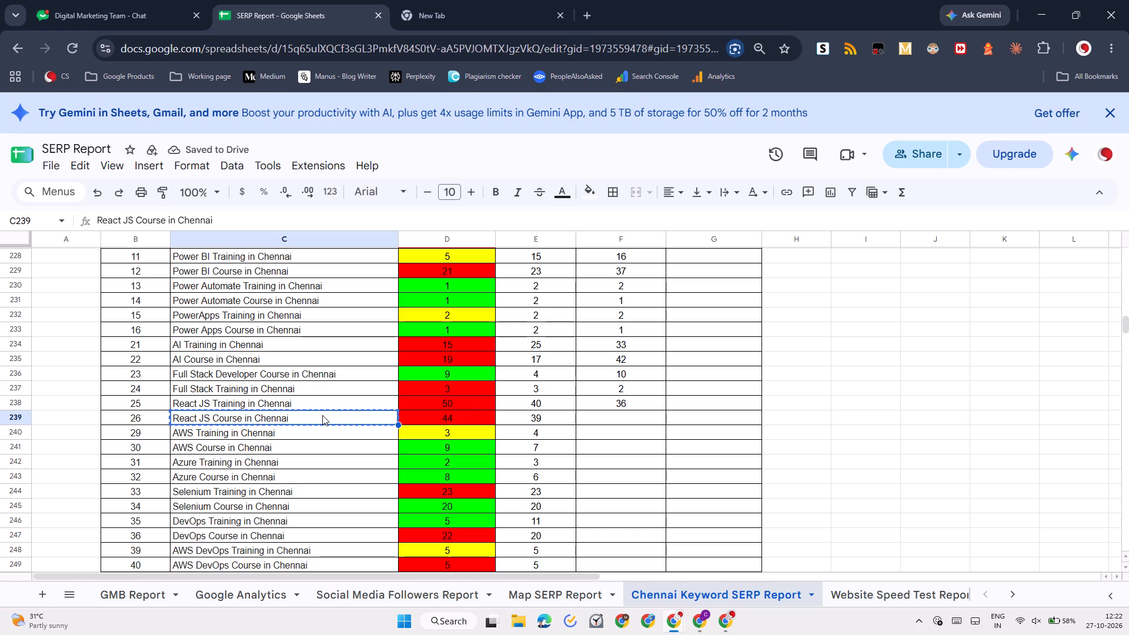
key("alt+Tab")
left_click_drag(318, 116, 117, 117)
key("ctrl+v")
key("Return")
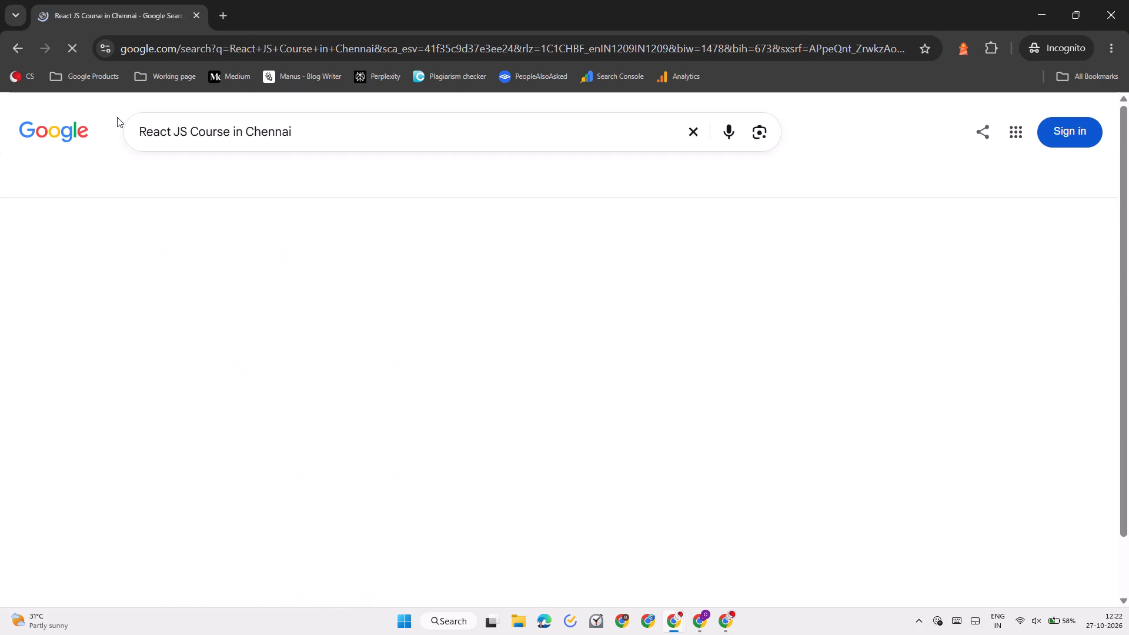
Examine the first page of Google results for an organic Credo Systemz listing for React JS Course in Chennai.
scroll(88, 362, "down", 4)
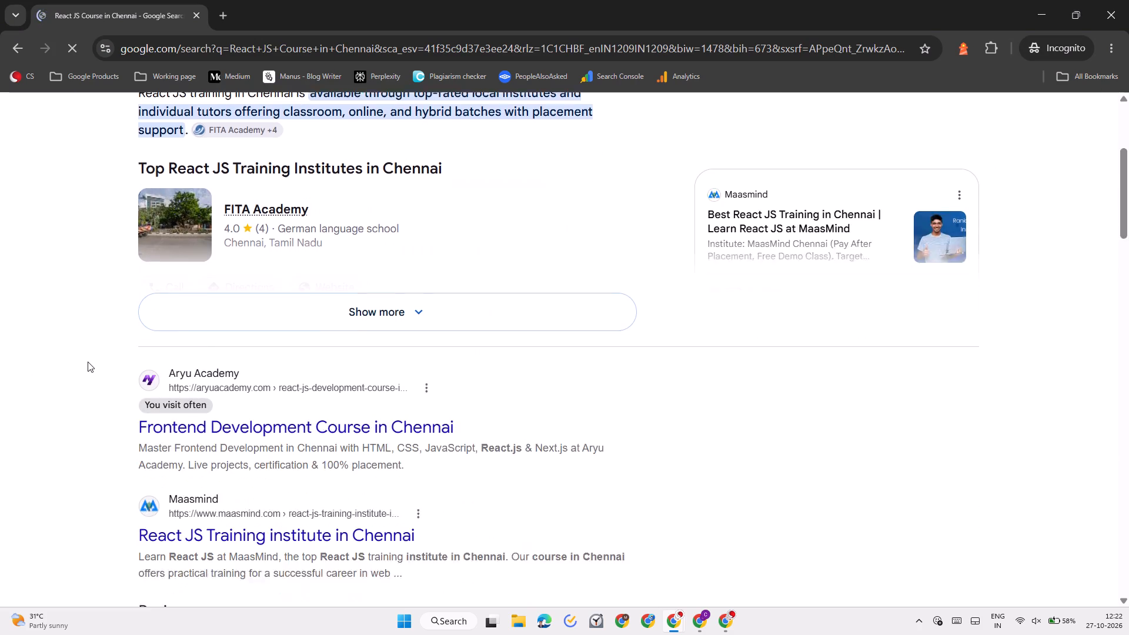
scroll(88, 362, "down", 3)
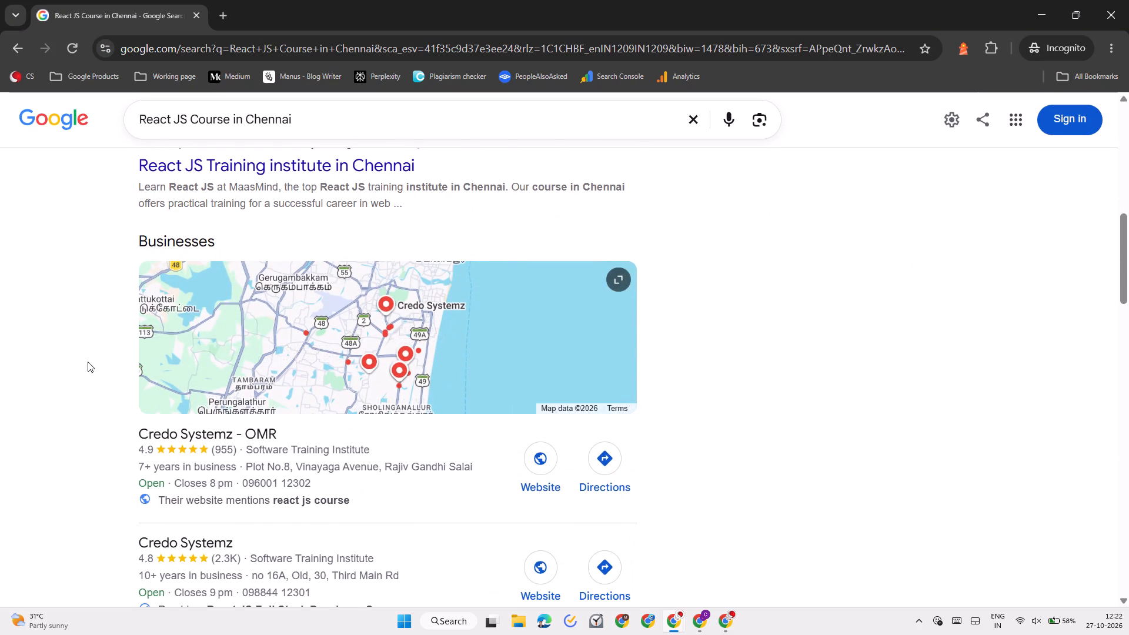
scroll(88, 362, "down", 8)
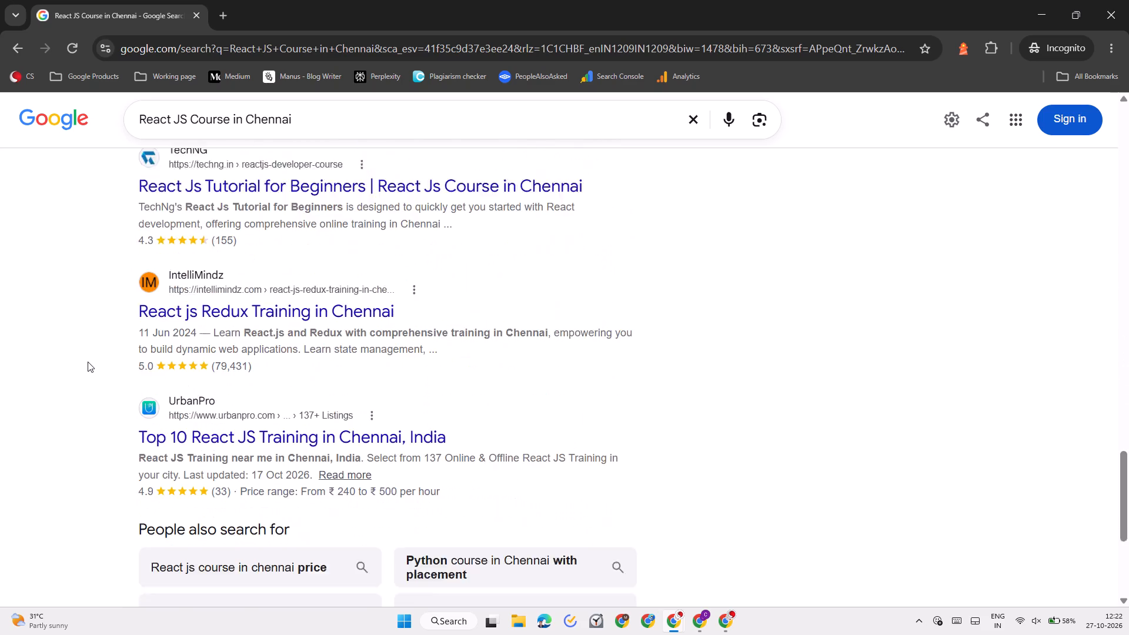
scroll(88, 362, "down", 1)
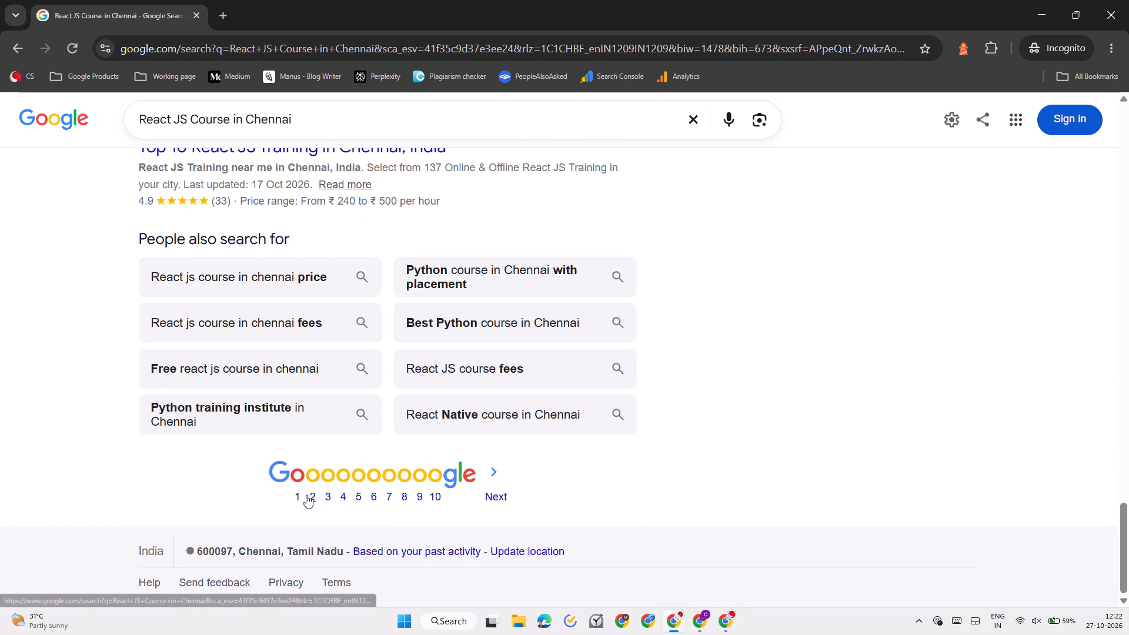
Examine results page 2 for the Credo Systemz course page listing for React JS Course in Chennai.
left_click(306, 495)
scroll(306, 495, "down", 2)
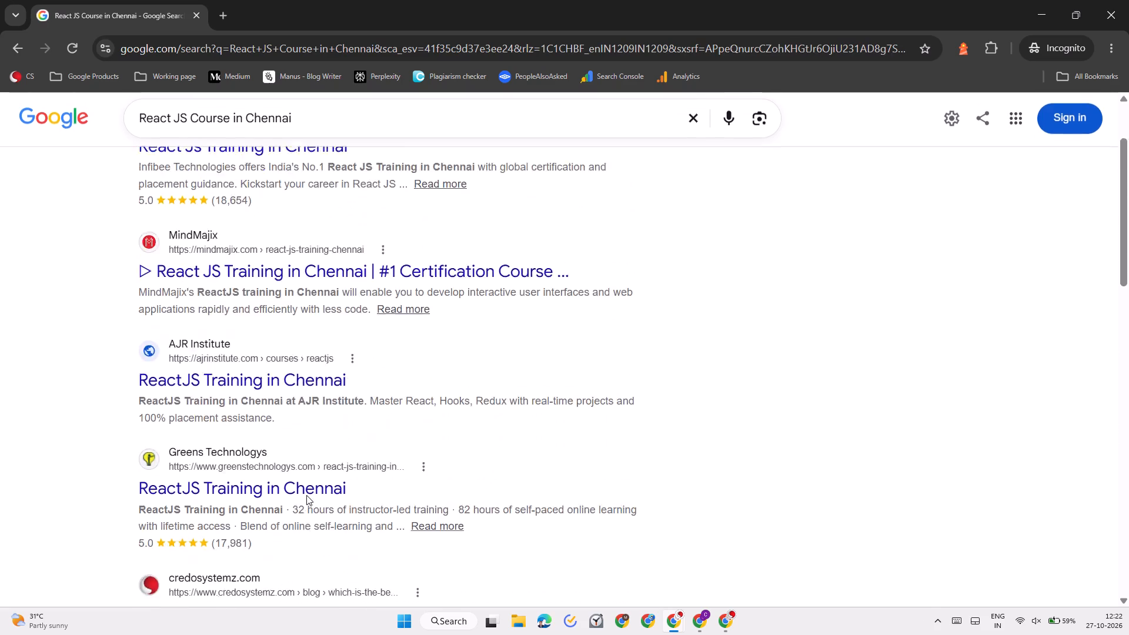
scroll(306, 495, "down", 2)
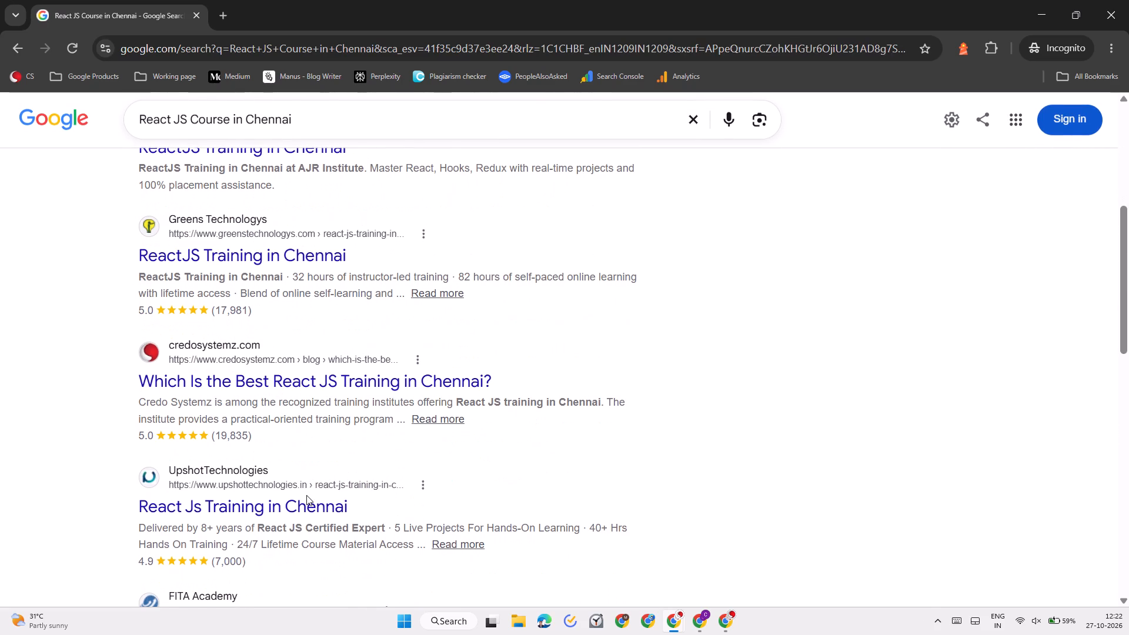
scroll(326, 389, "down", 2)
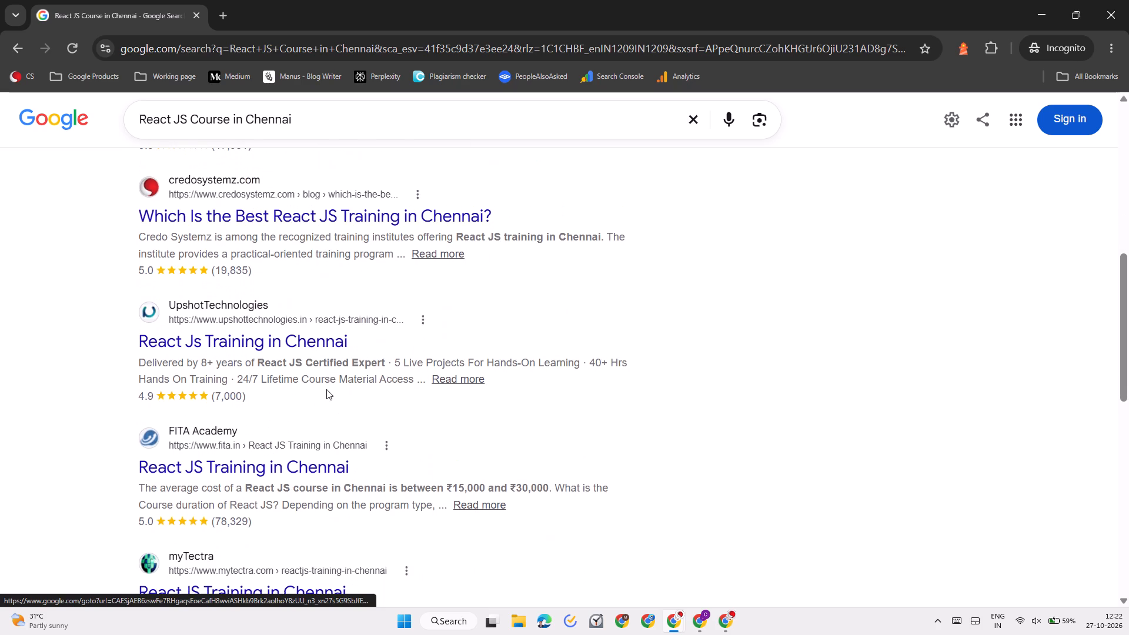
scroll(326, 389, "down", 7)
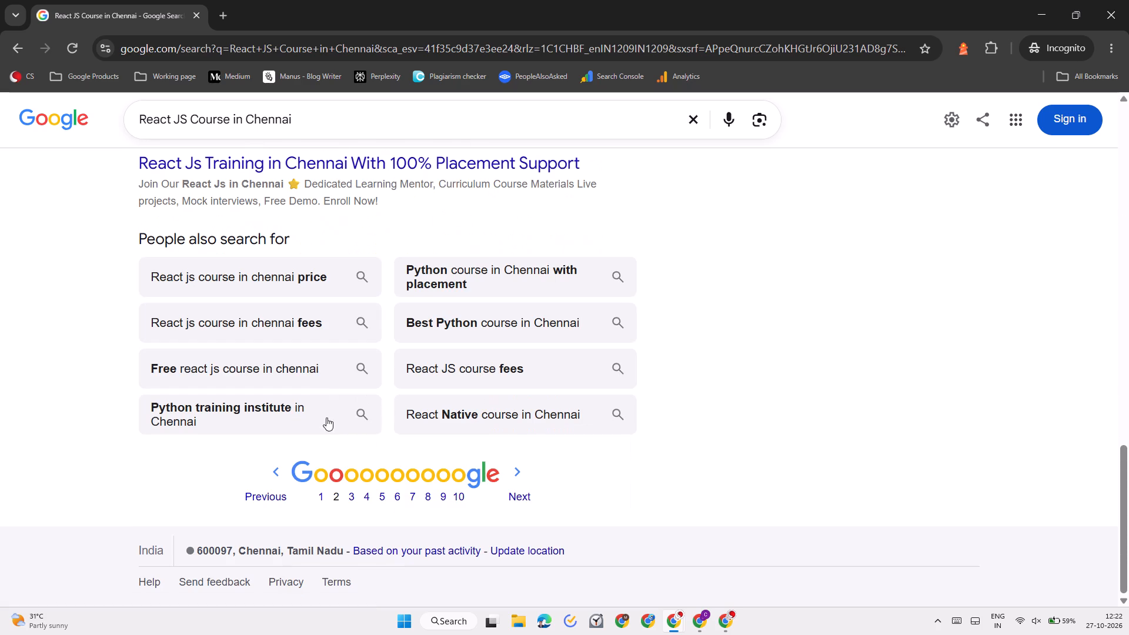
Examine results pages 3 and 4 for the Credo Systemz course page listing for React JS Course in Chennai.
left_click(346, 498)
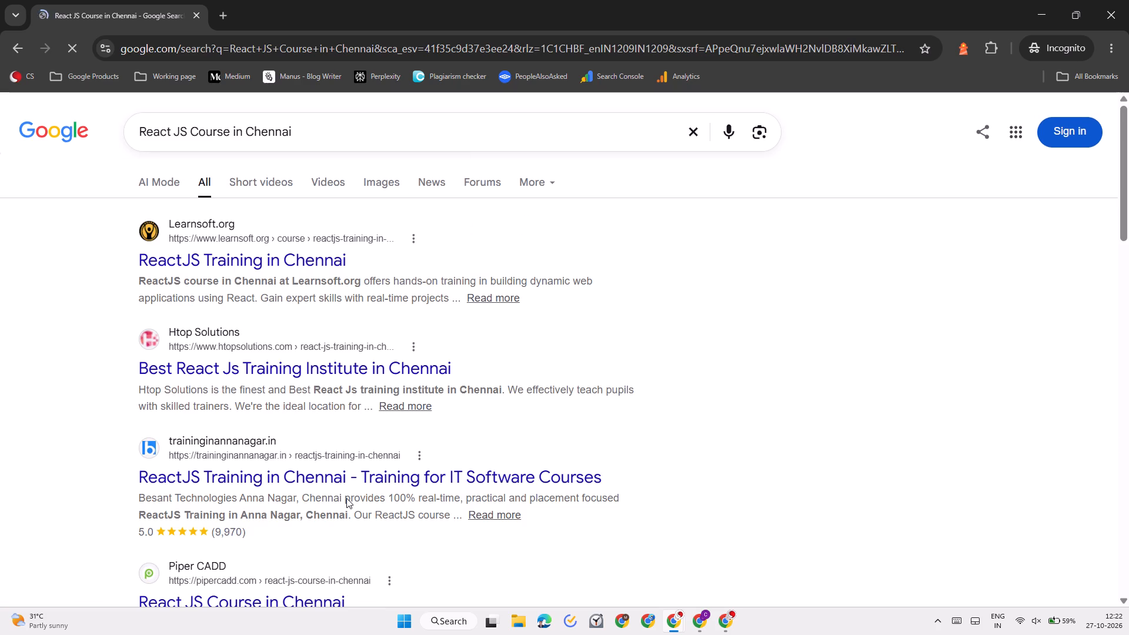
scroll(346, 498, "down", 5)
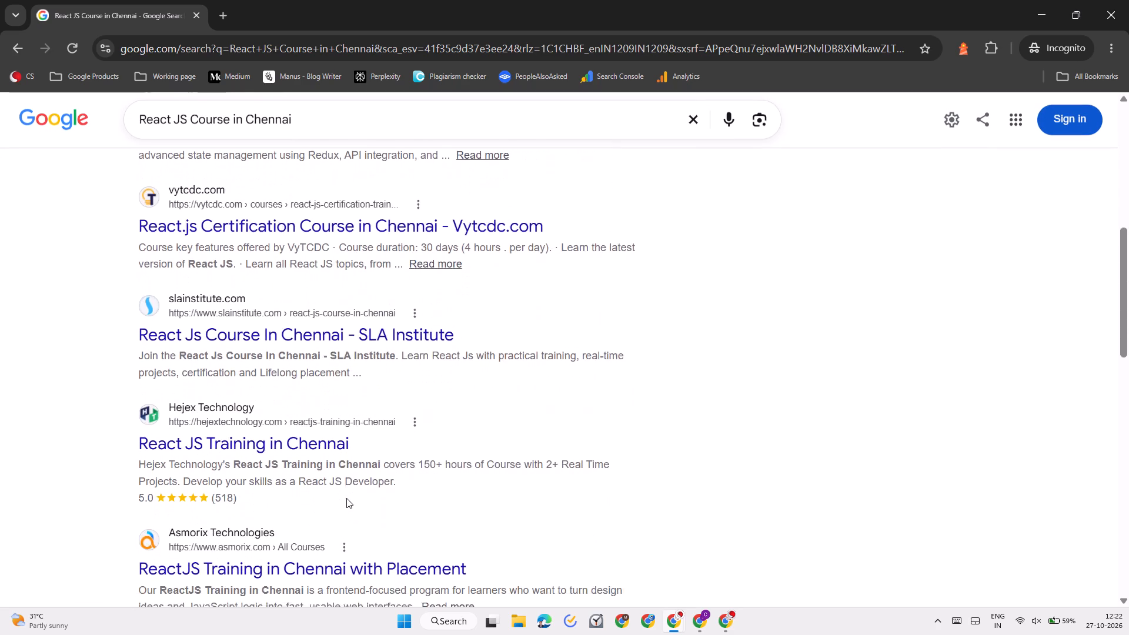
scroll(346, 498, "down", 3)
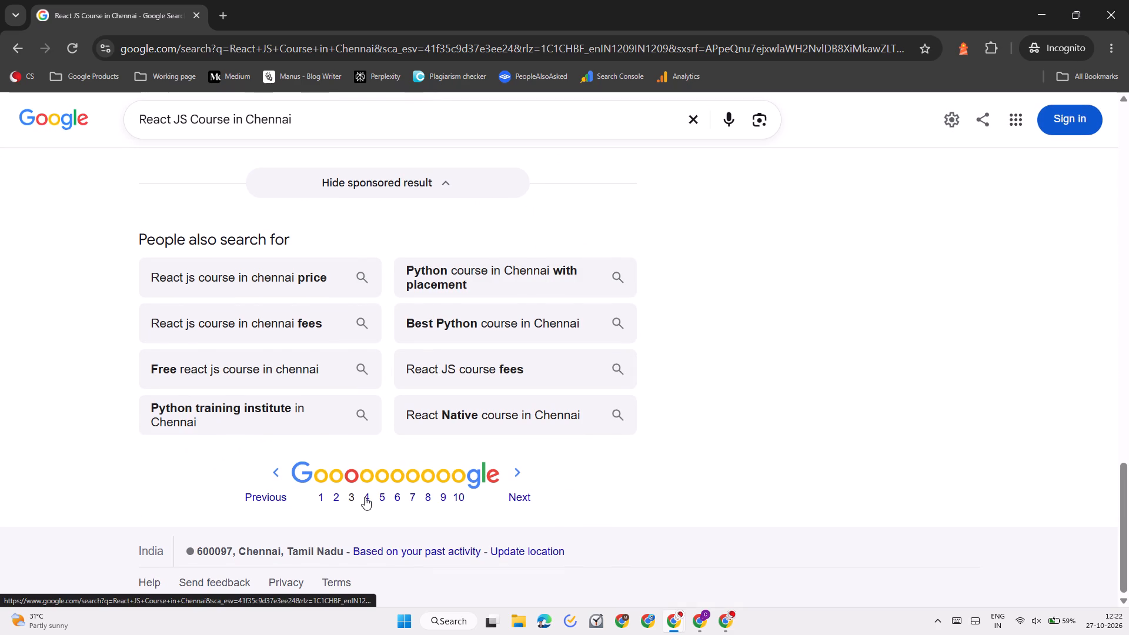
left_click(365, 497)
scroll(365, 497, "down", 4)
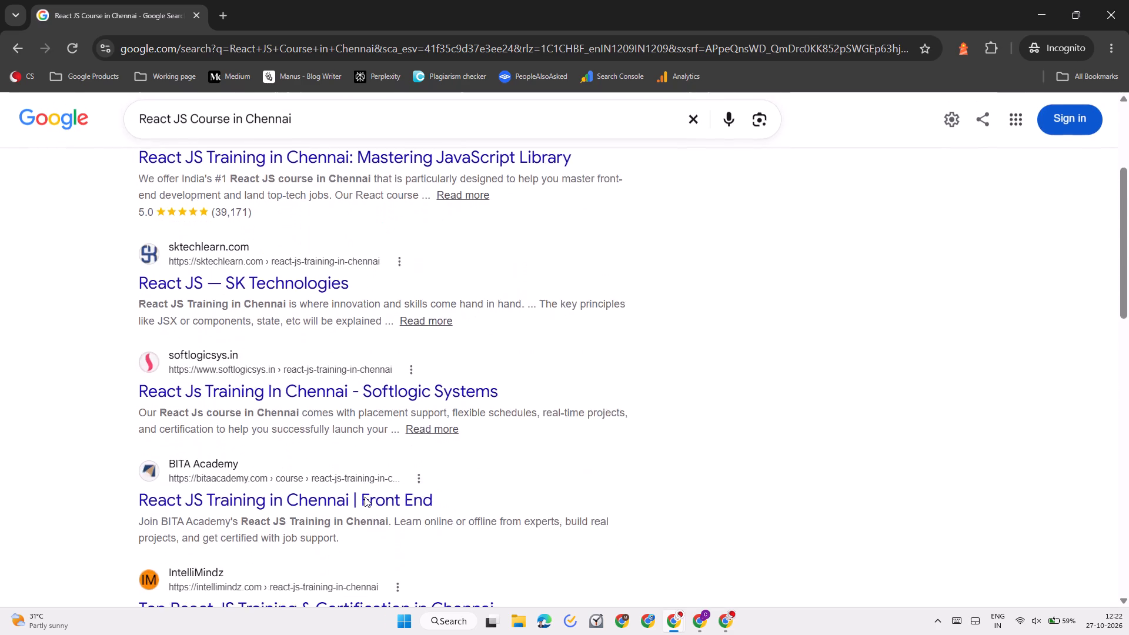
scroll(365, 497, "down", 4)
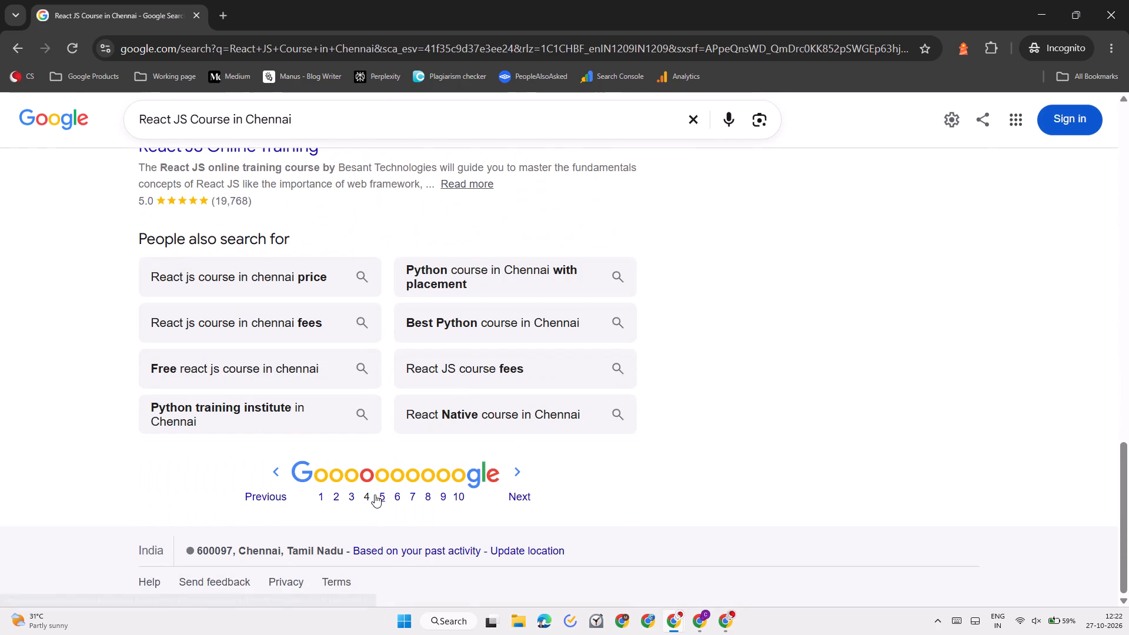
Examine results page 5 to work out the ranking position of the Credo Systemz course page listing.
left_click(379, 495)
scroll(379, 495, "down", 3)
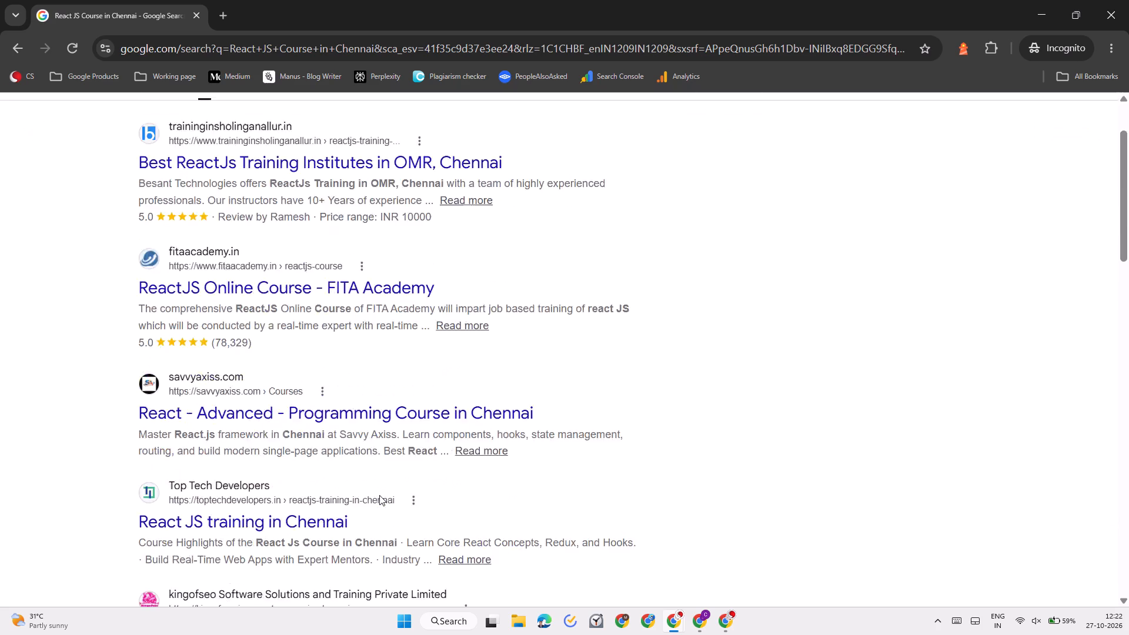
scroll(379, 495, "down", 4)
scroll(379, 495, "up", 3)
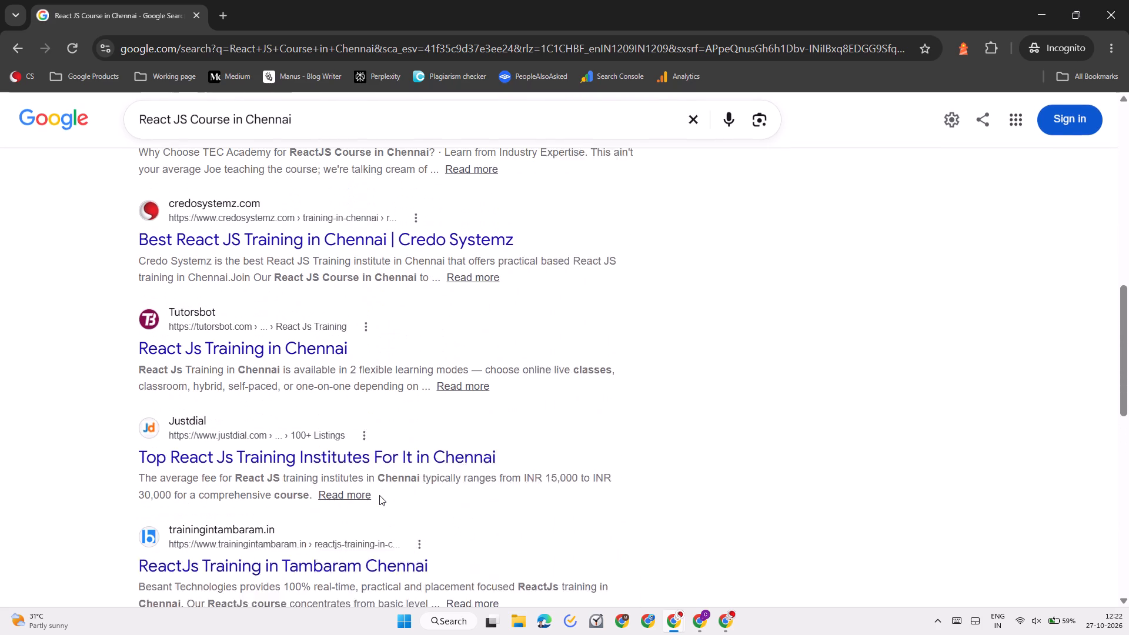
scroll(379, 495, "down", 7)
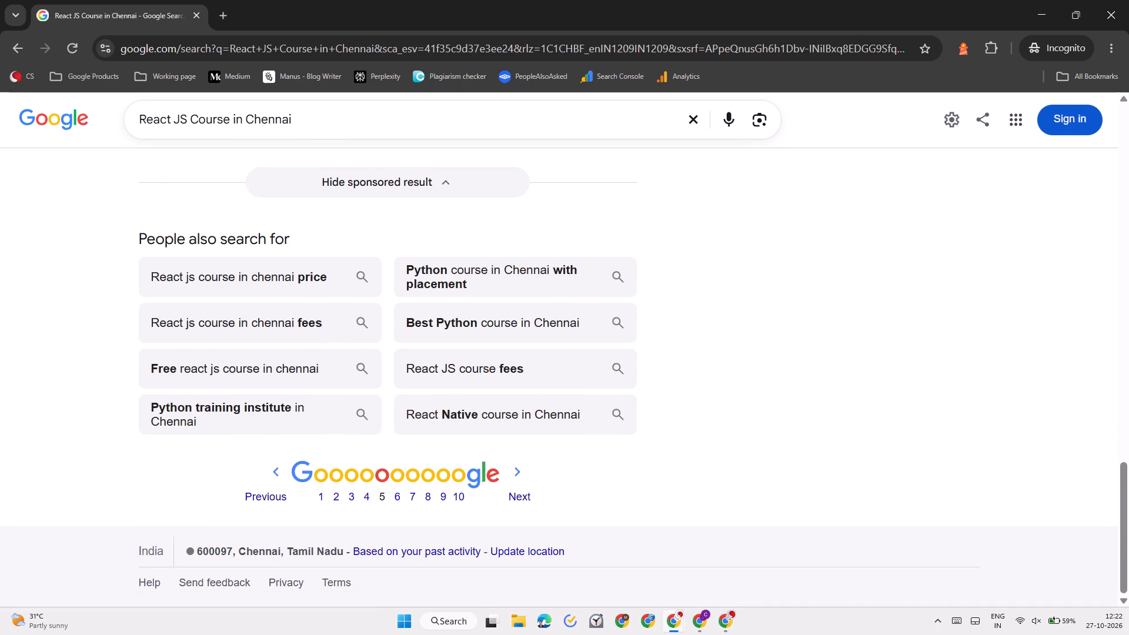
scroll(382, 498, "up", 8)
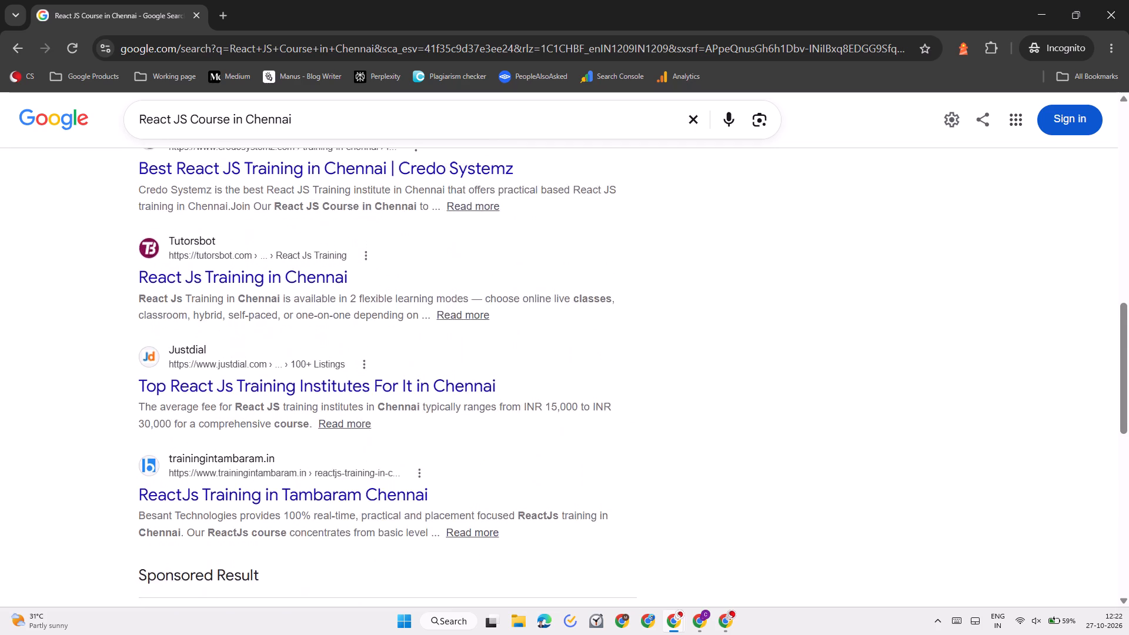
scroll(382, 498, "up", 1)
Enter 46 as the rank for React JS Course in Chennai in cell F239 of the Chennai Keyword SERP Report sheet.
key("alt+Tab")
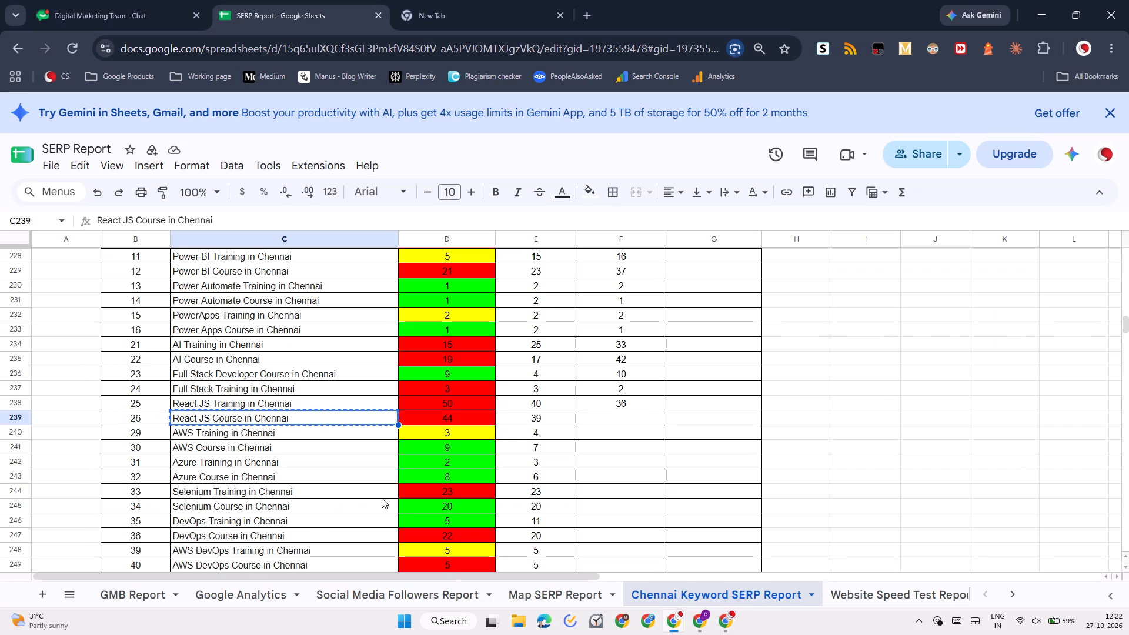
left_click(594, 418)
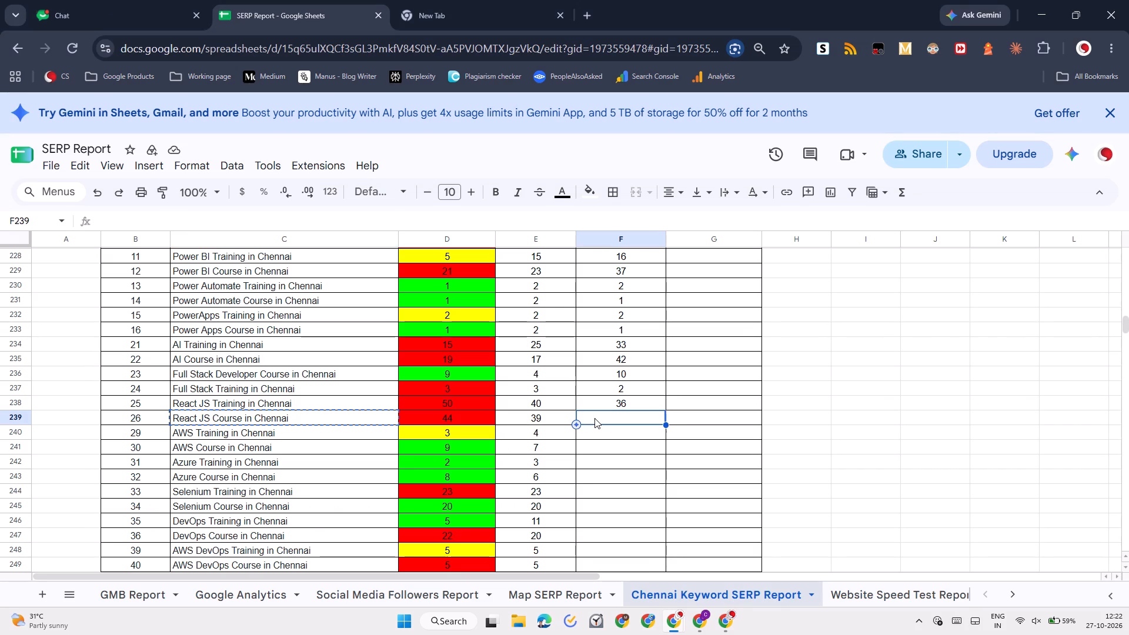
type("46")
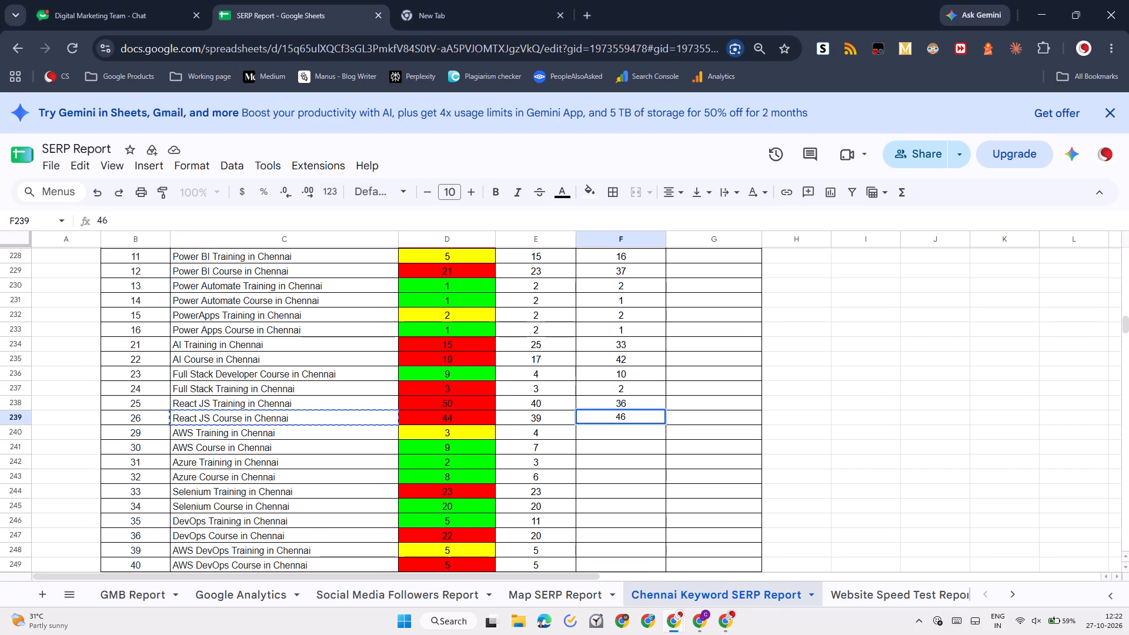
left_click(269, 424)
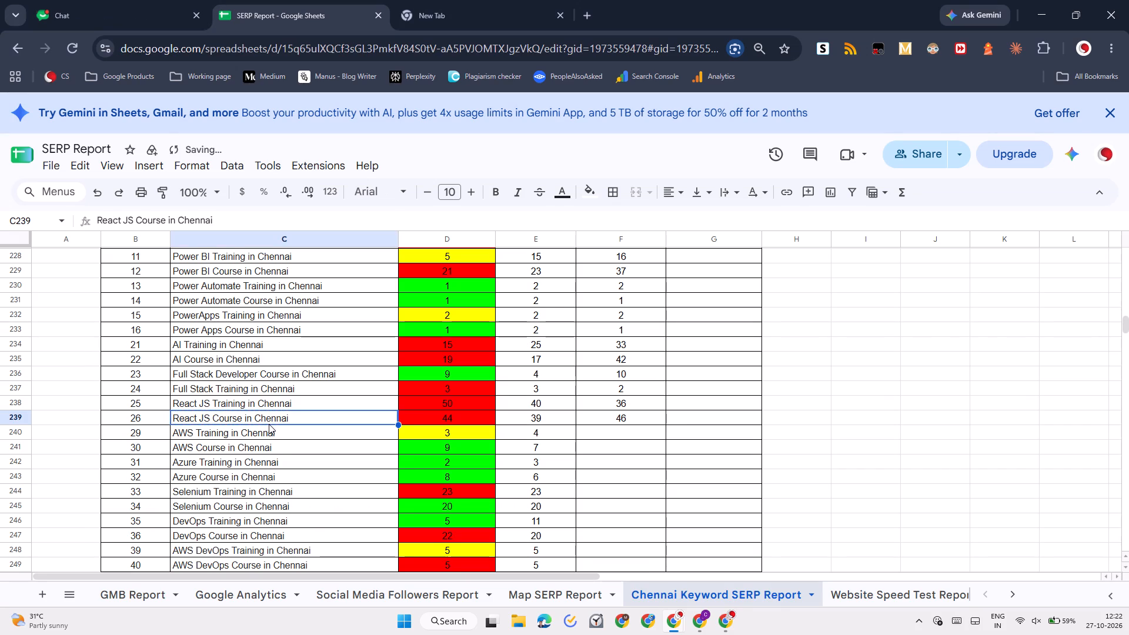
Copy the keyword "AWS Training in Chennai" from cell C240 and search Google for it in the incognito window.
left_click(260, 432)
key("ctrl+c")
key("alt+Tab")
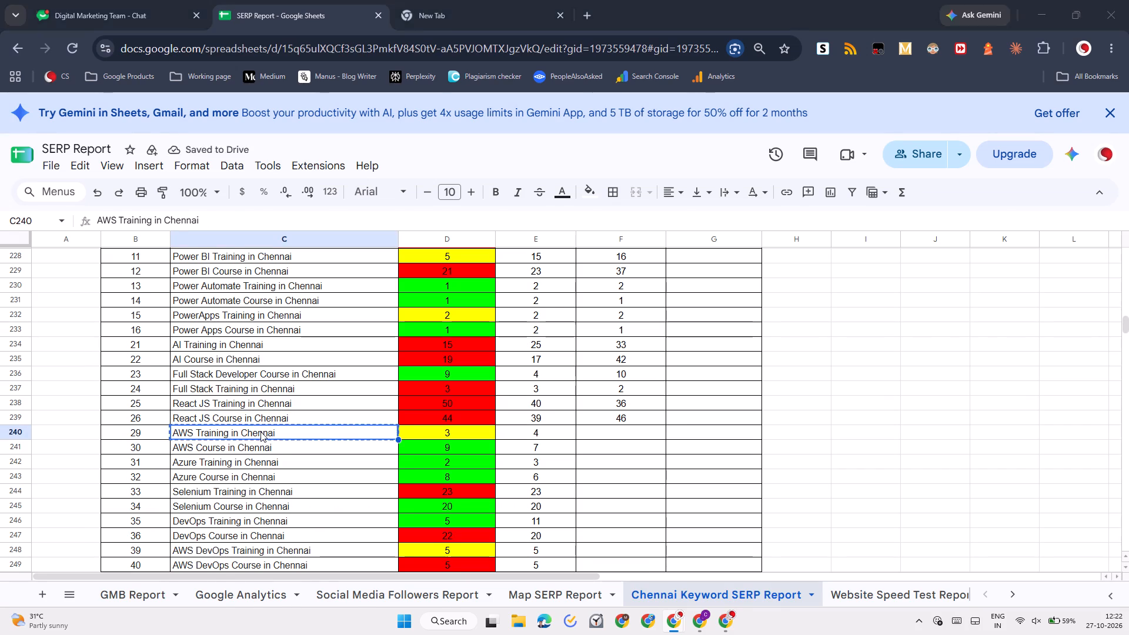
left_click_drag(312, 113, 101, 91)
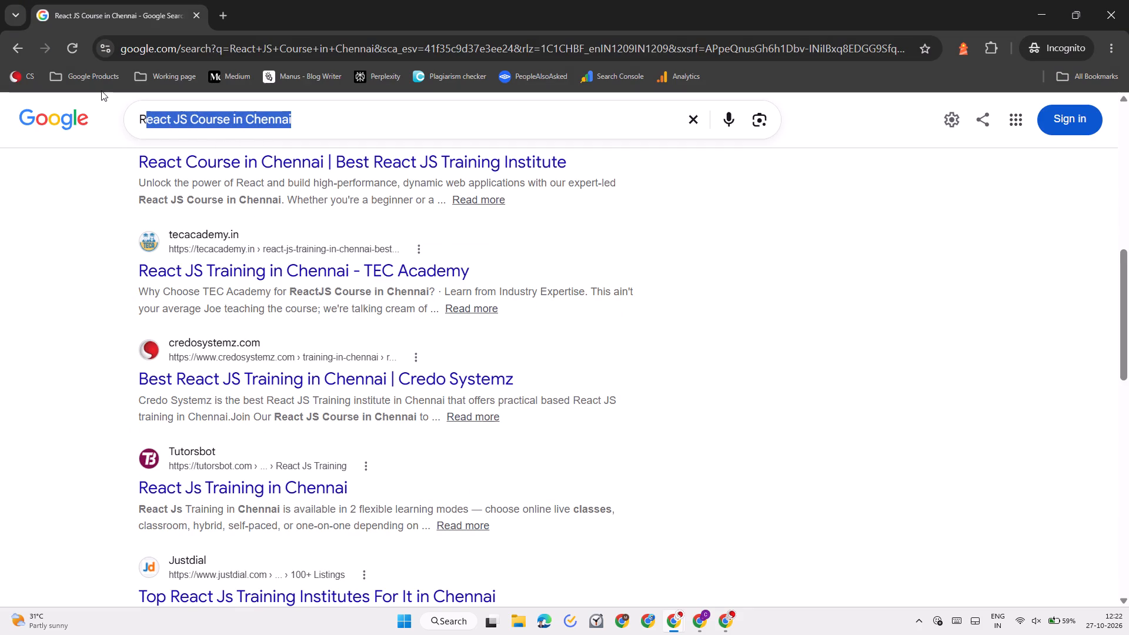
left_click_drag(101, 91, 98, 90)
key("ctrl+v")
key("Return")
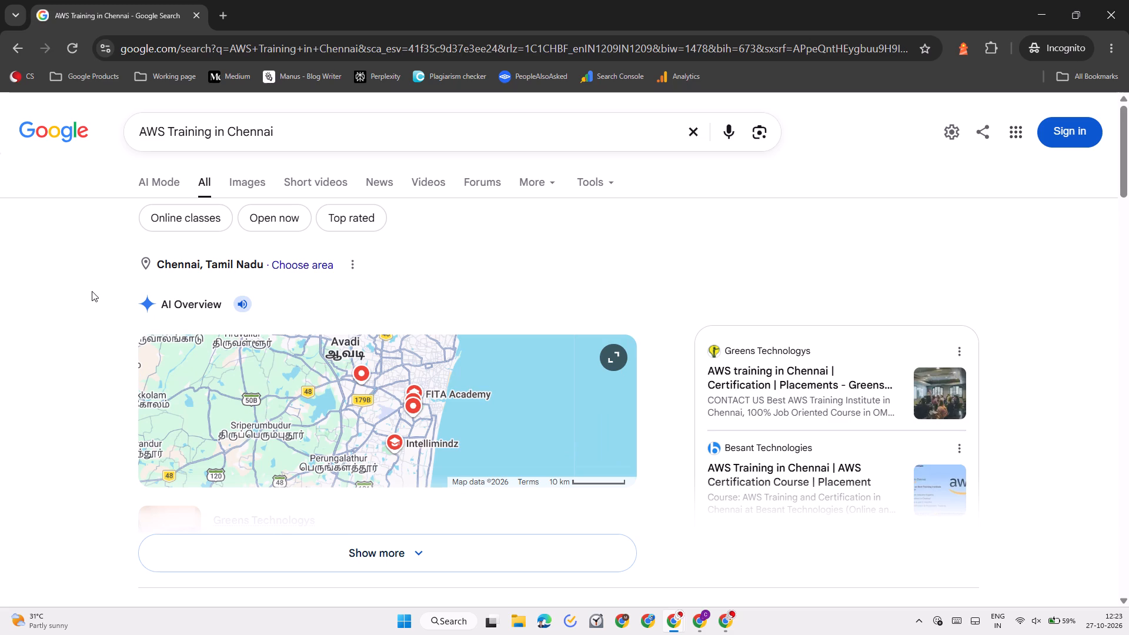
Examine the first page of Google results to count the organic position of the Credo Systemz listing for AWS Training in Chennai.
scroll(78, 384, "down", 3)
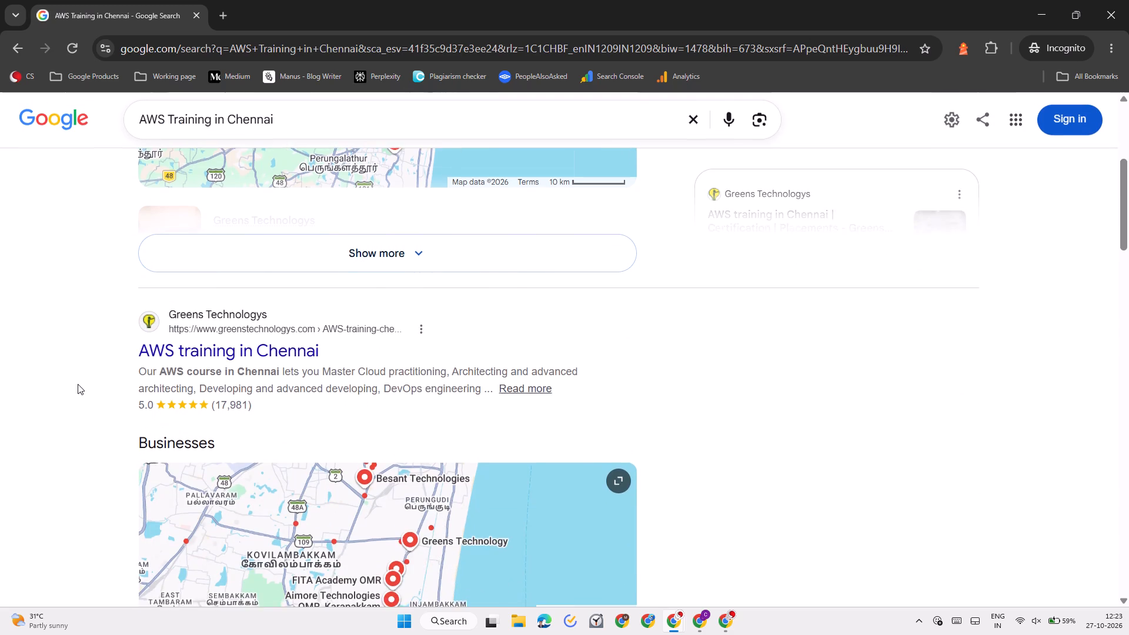
scroll(78, 384, "down", 4)
scroll(78, 384, "up", 2)
scroll(78, 384, "down", 1)
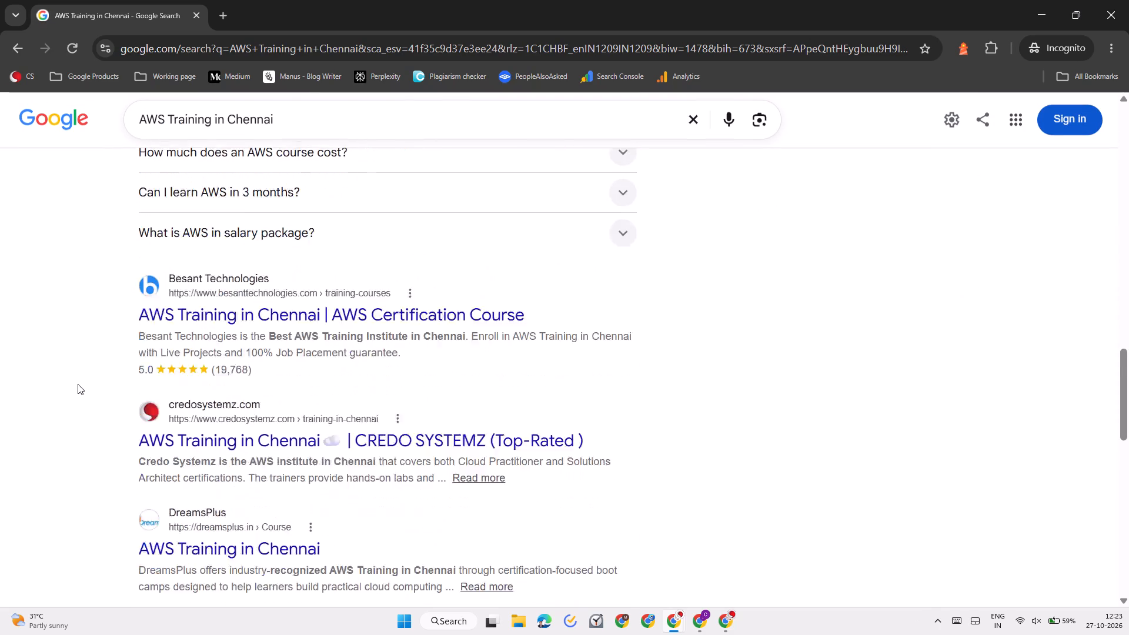
scroll(78, 384, "down", 1)
scroll(78, 384, "up", 7)
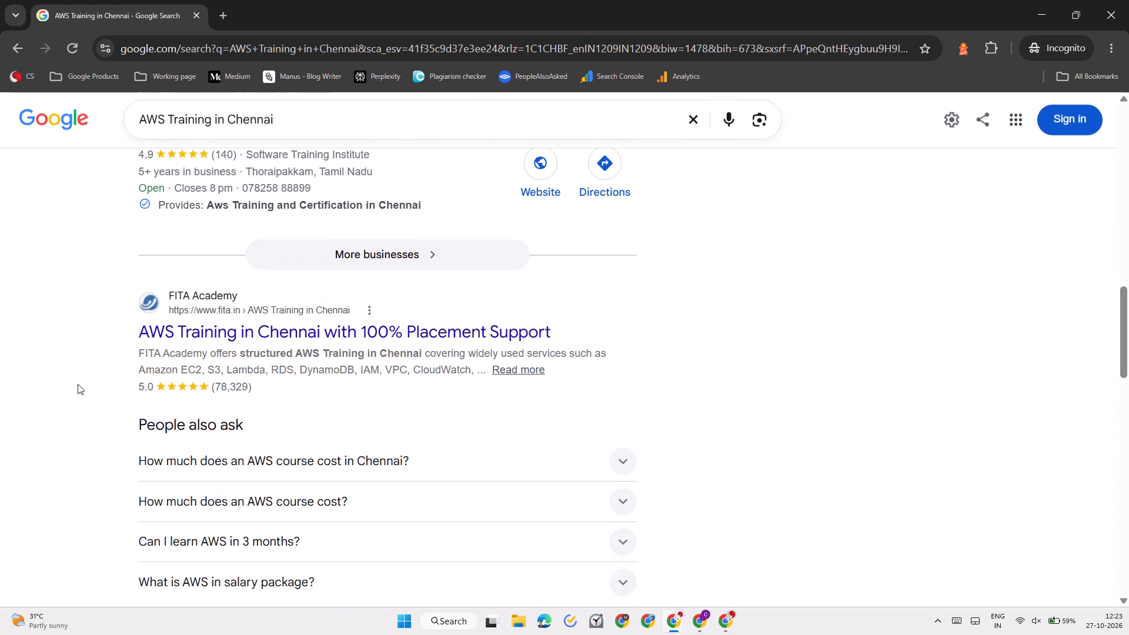
scroll(78, 384, "up", 6)
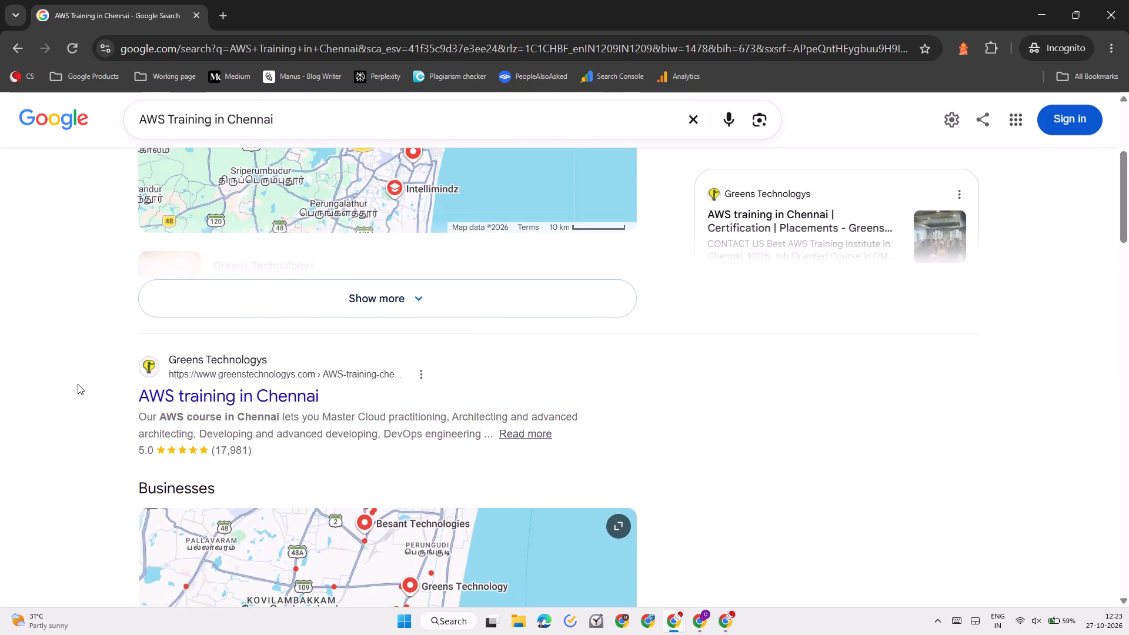
scroll(78, 384, "up", 4)
scroll(78, 384, "down", 4)
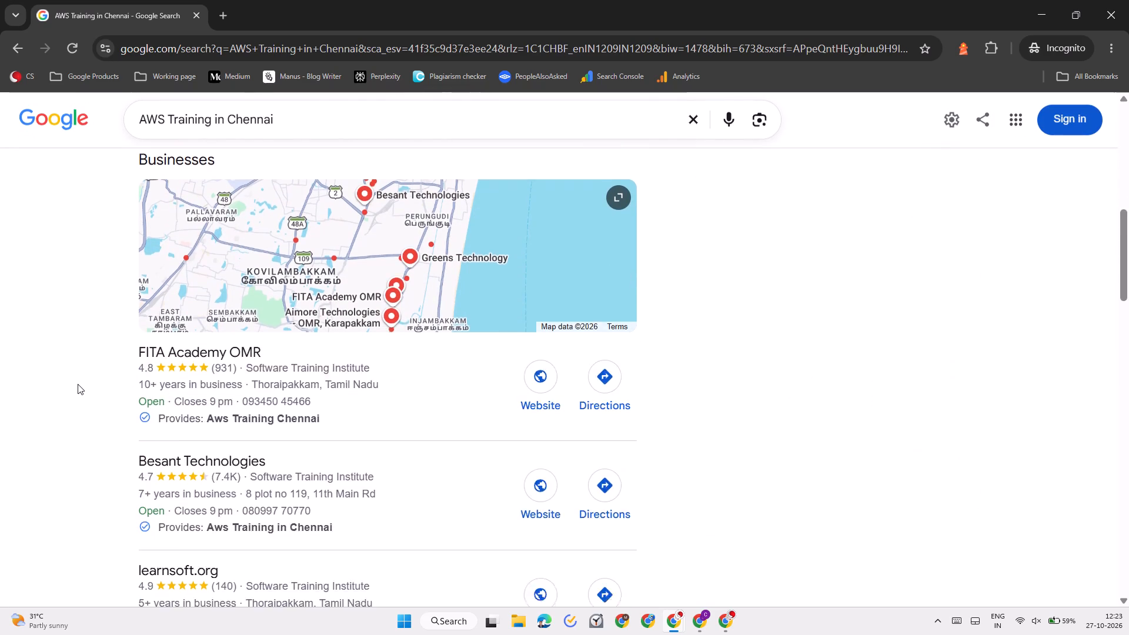
scroll(78, 384, "down", 4)
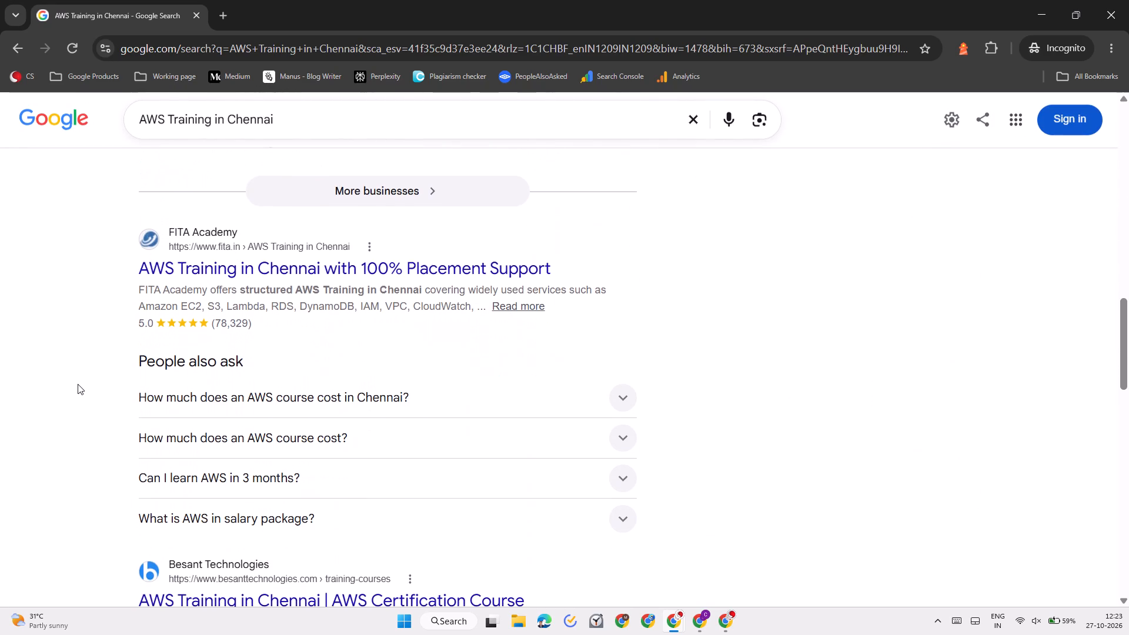
scroll(78, 384, "down", 5)
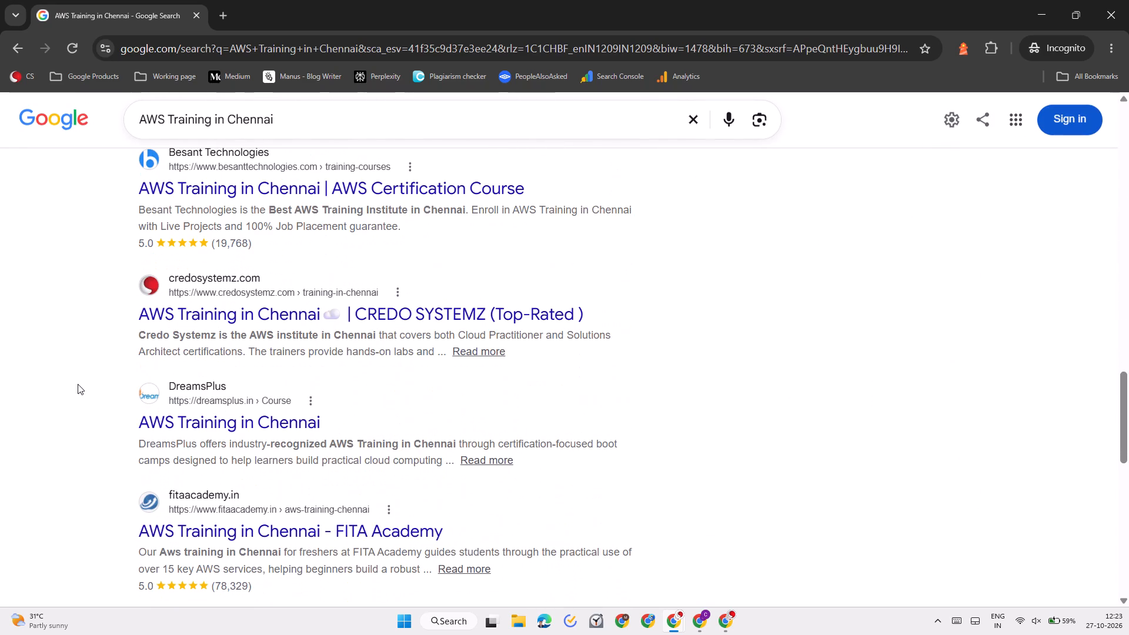
Enter 4 as the rank for AWS Training in Chennai in cell F240 of the Chennai Keyword SERP Report sheet.
key("alt+Tab")
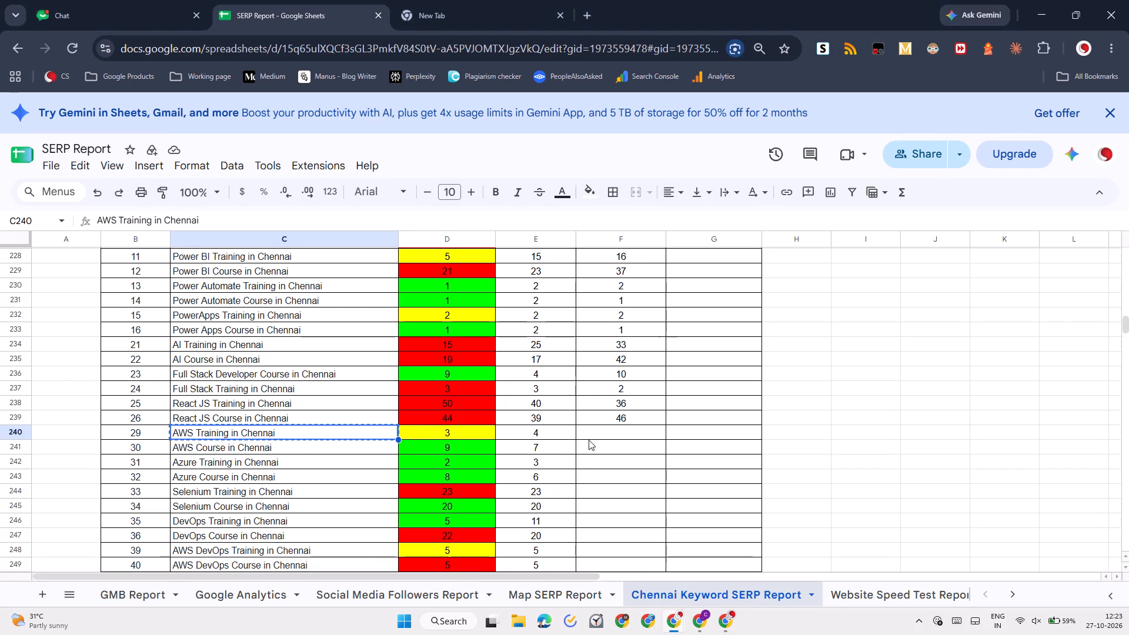
left_click(592, 435)
key("4")
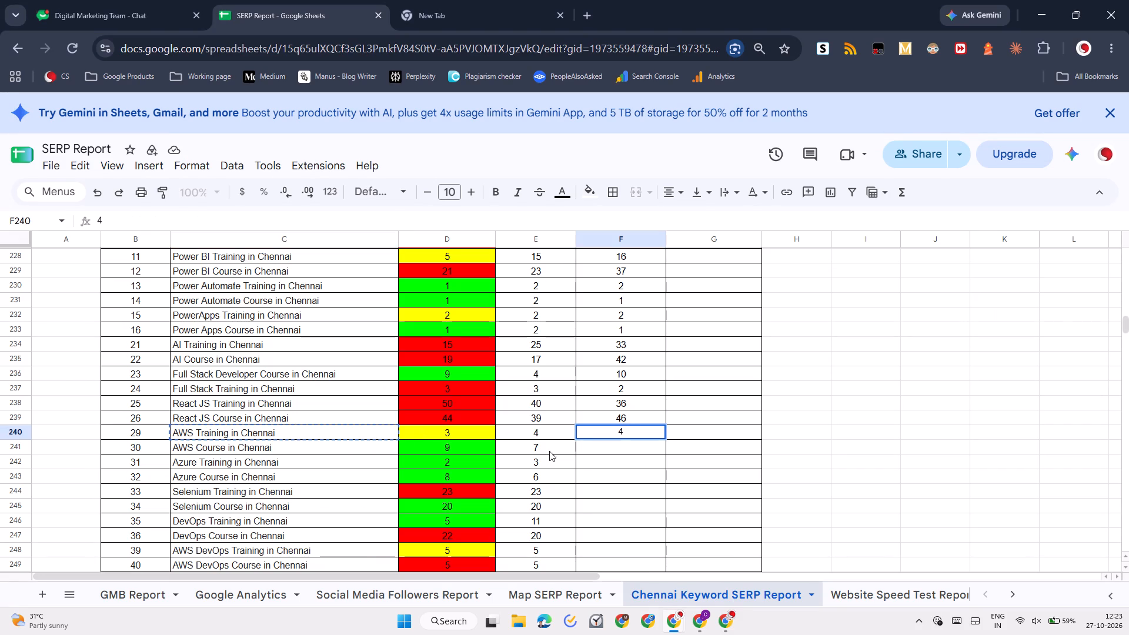
Copy the keyword "AWS Course in Chennai" from cell C241 and search Google for it in the incognito window.
left_click(300, 446)
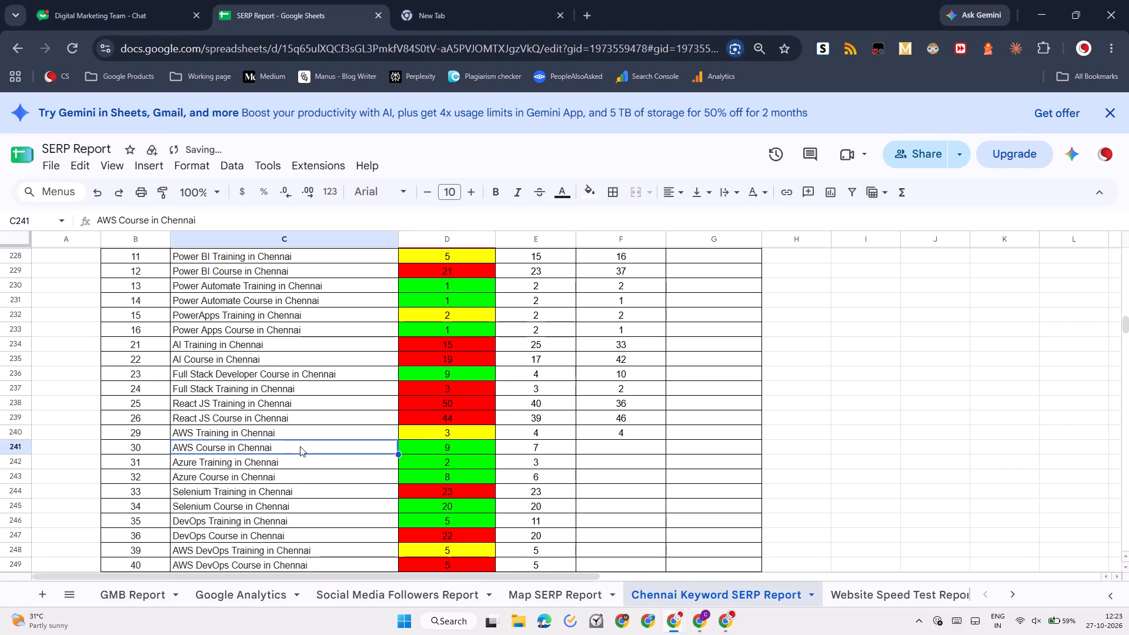
key("ctrl+c")
key("alt+Tab")
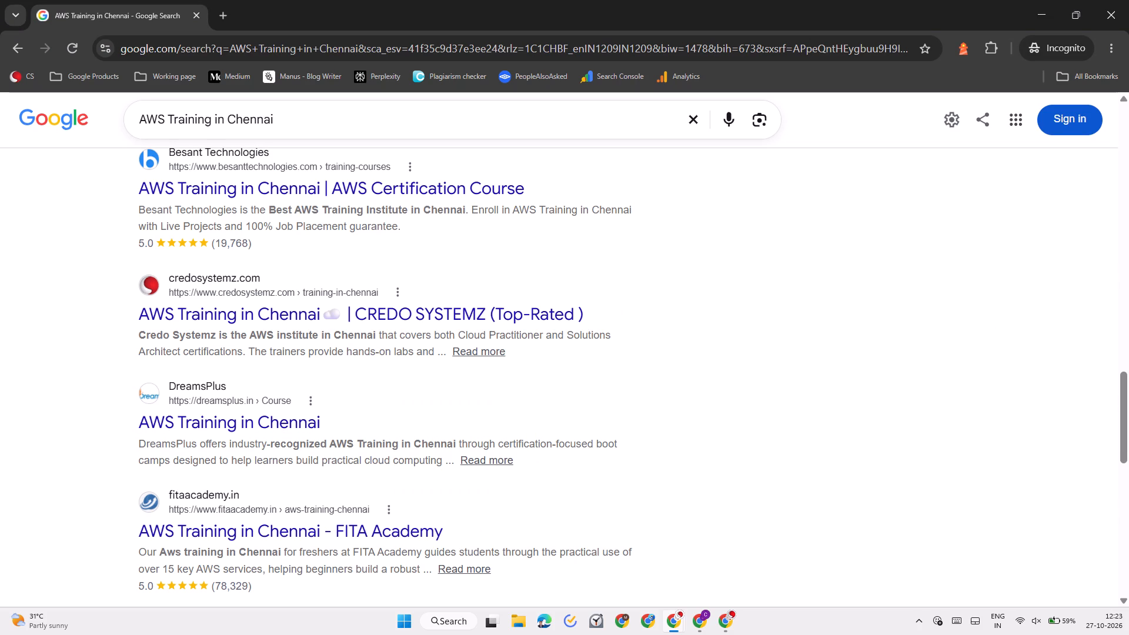
left_click_drag(305, 126, 101, 101)
key("ctrl+v")
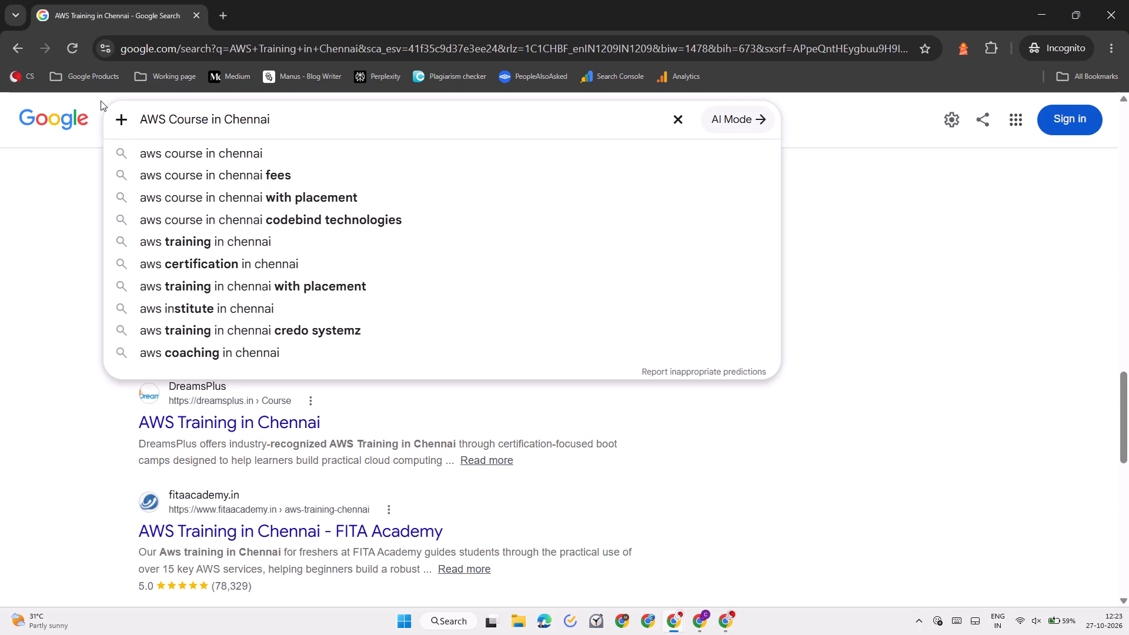
key("Return")
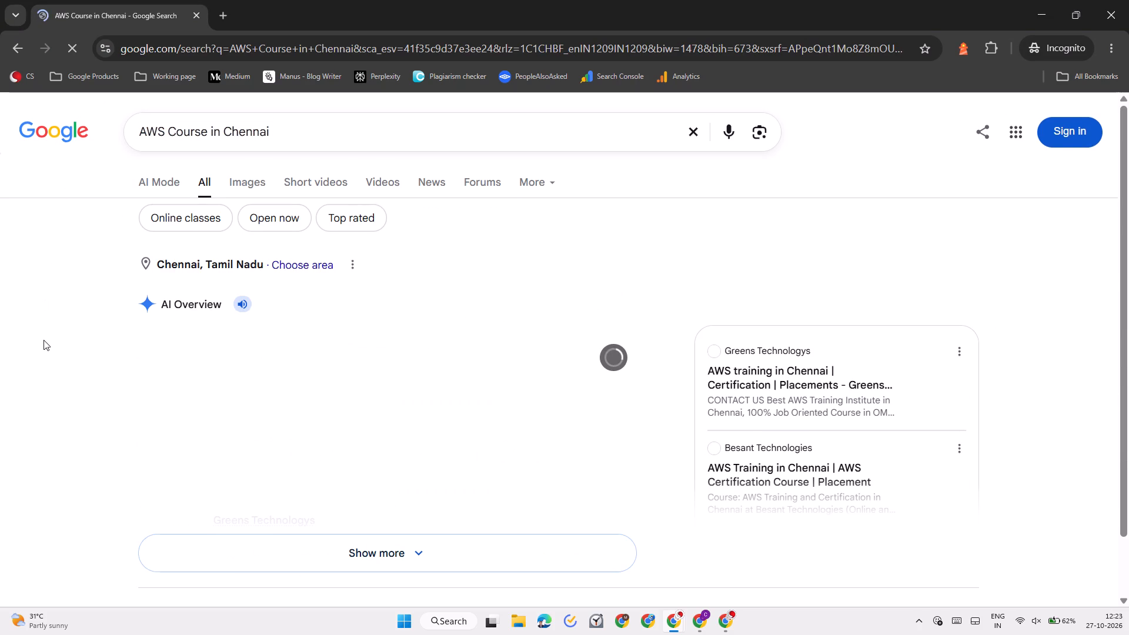
Examine the first two pages of Google results to count the organic position of the Credo Systemz listing for AWS Course in Chennai.
scroll(44, 340, "down", 6)
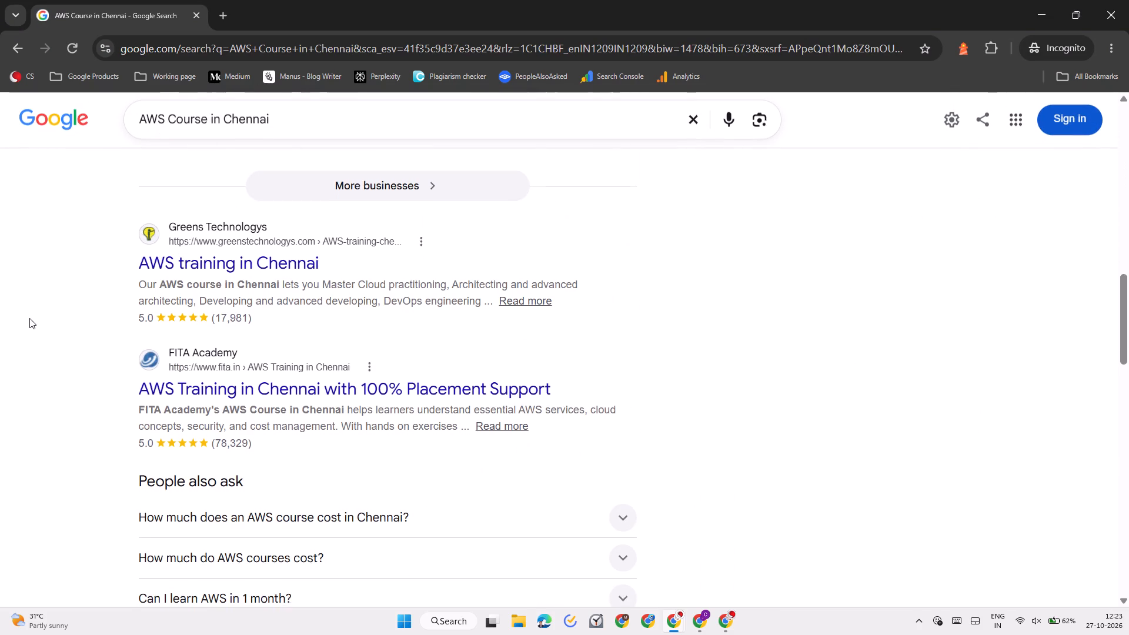
scroll(29, 318, "down", 2)
scroll(29, 318, "up", 3)
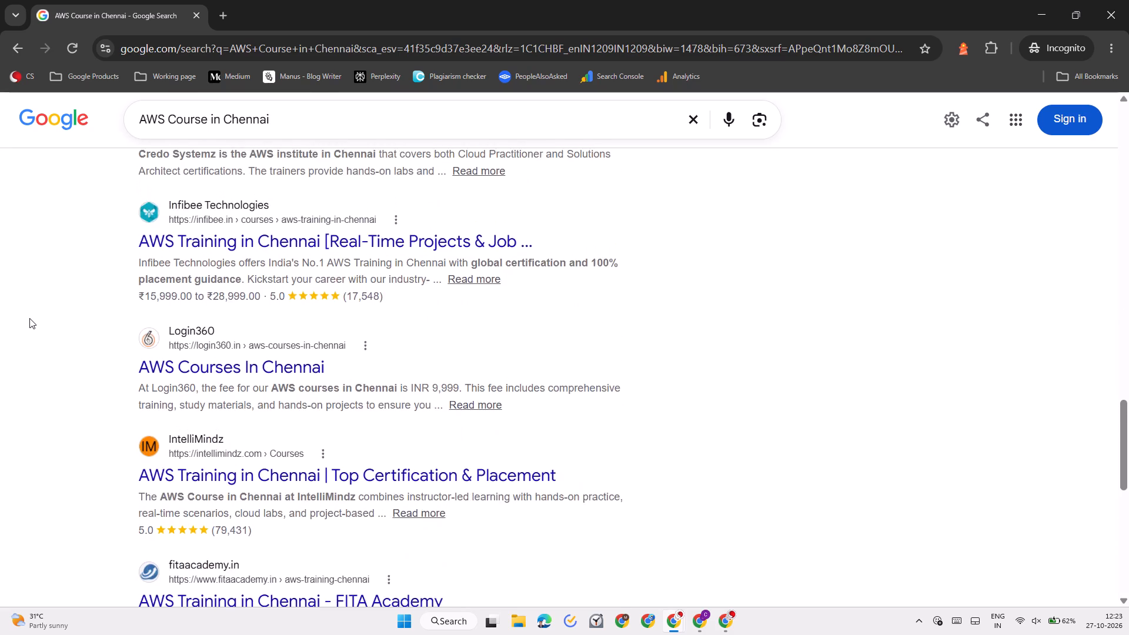
scroll(29, 318, "down", 7)
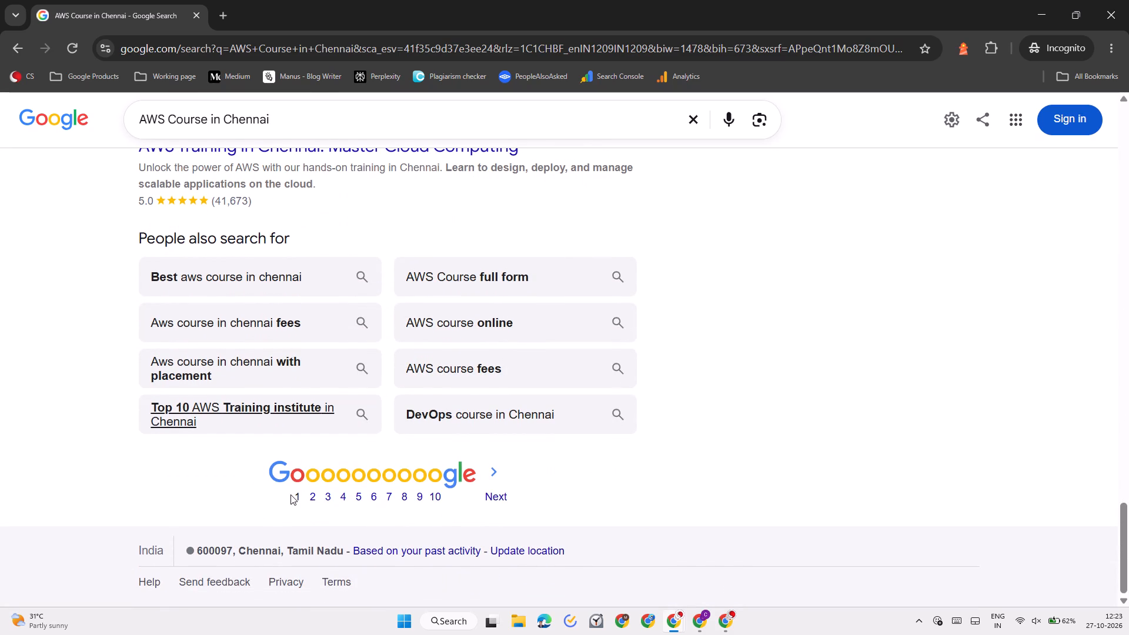
left_click(315, 492)
scroll(315, 492, "down", 1)
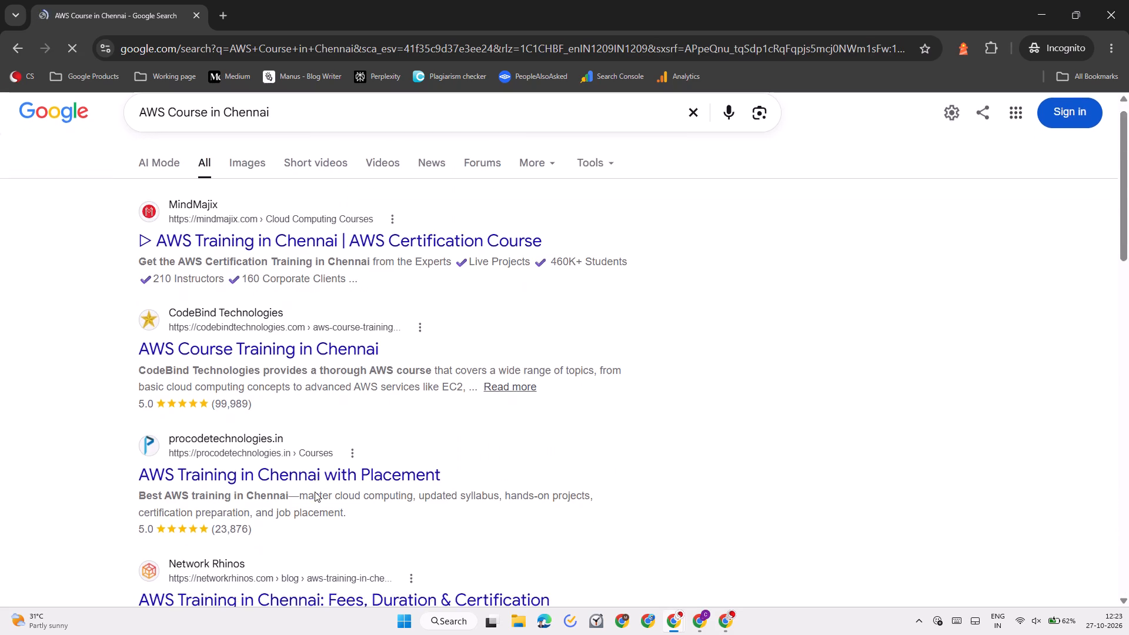
scroll(315, 492, "down", 7)
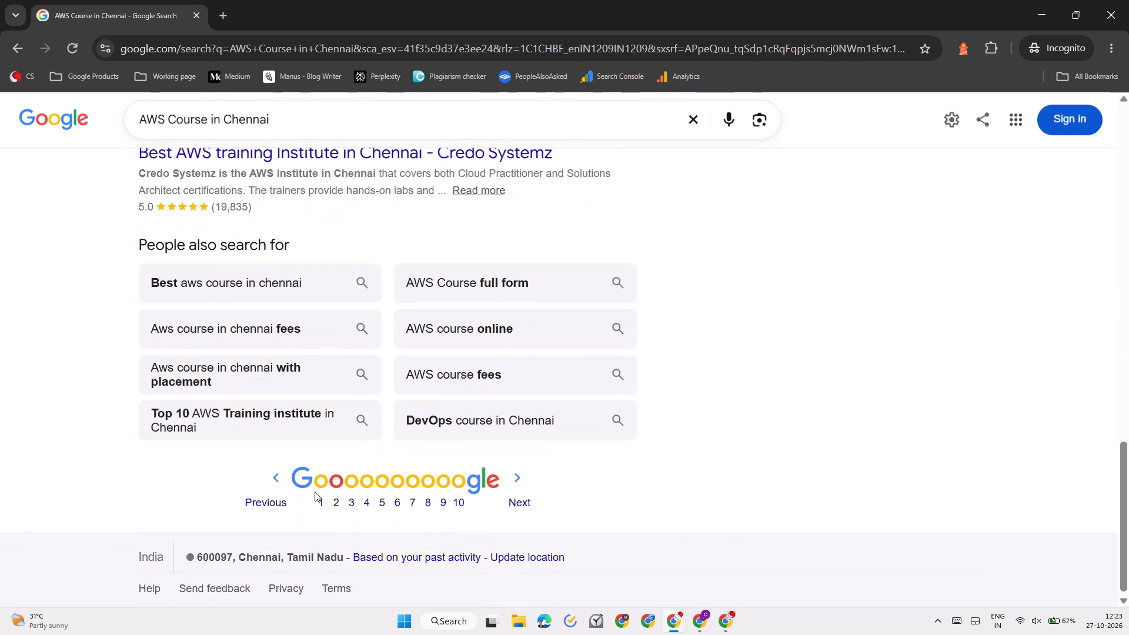
scroll(315, 492, "up", 2)
scroll(315, 492, "down", 3)
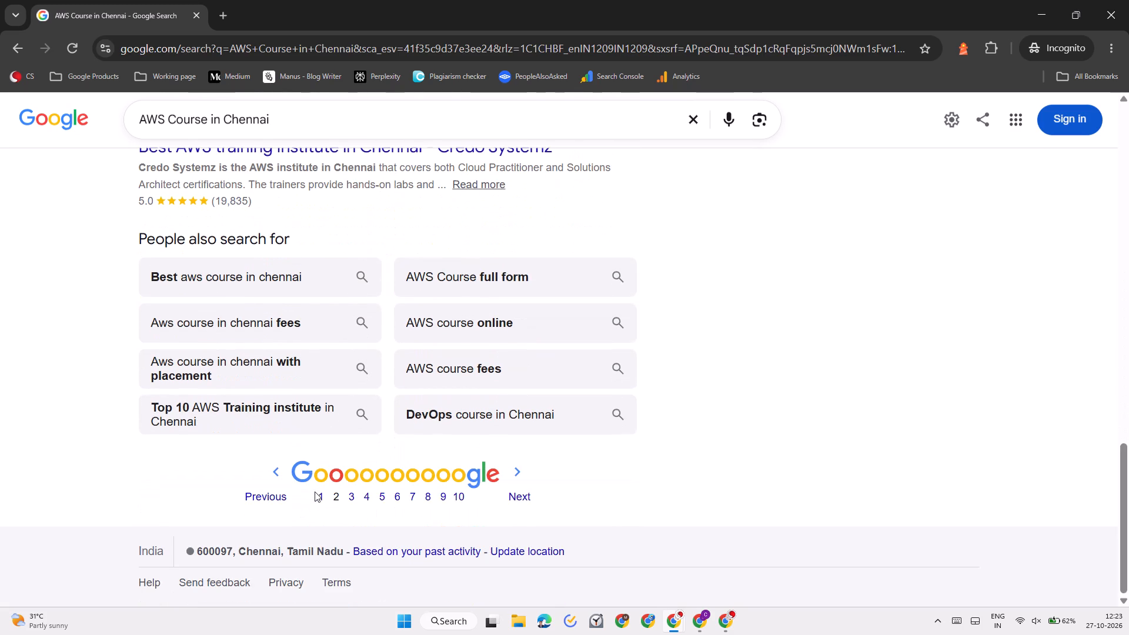
scroll(315, 492, "down", 2)
Enter 19 as the rank for AWS Course in Chennai in cell F241 of the Chennai Keyword SERP Report sheet.
key("alt+Tab")
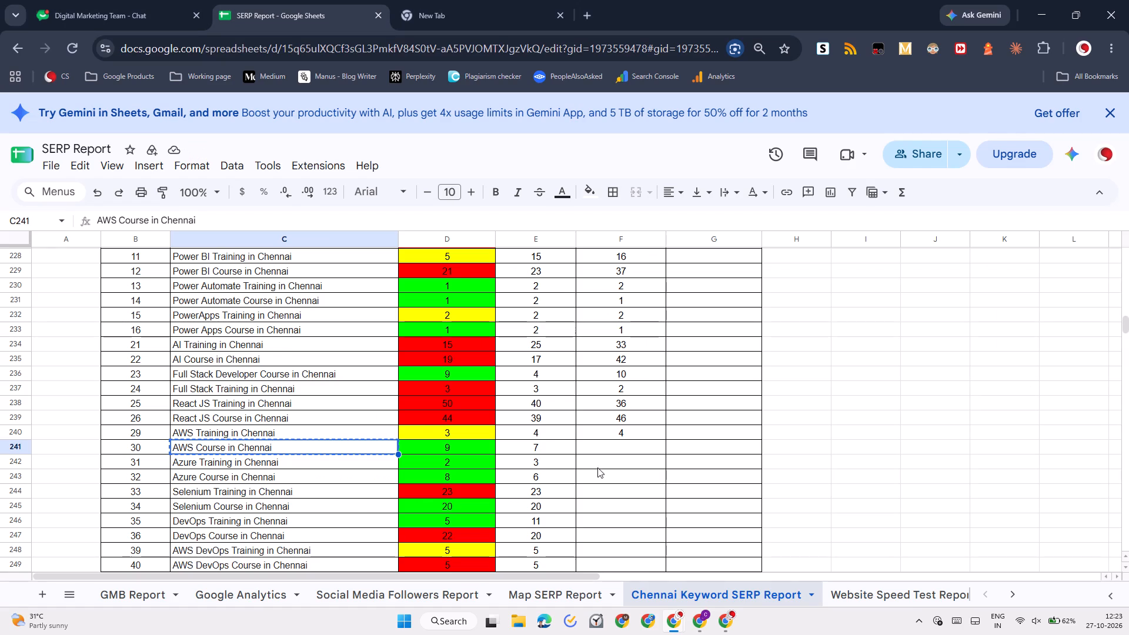
left_click(624, 443)
type("19")
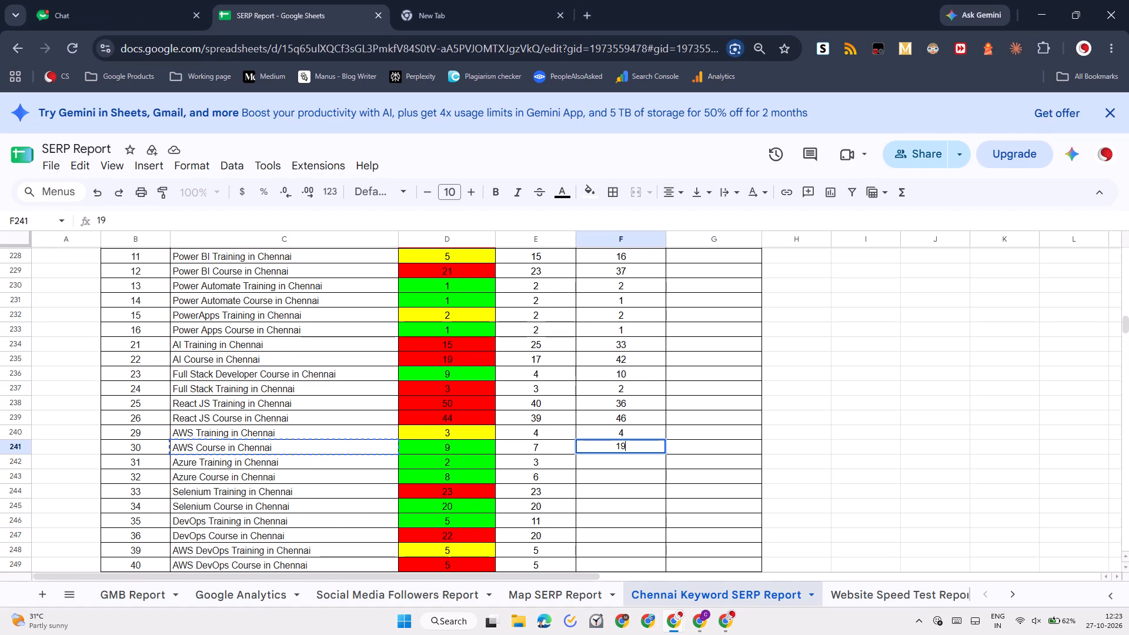
Copy the keyword "Azure Training in Chennai" from cell C242 and search Google for it in the incognito window.
left_click(283, 466)
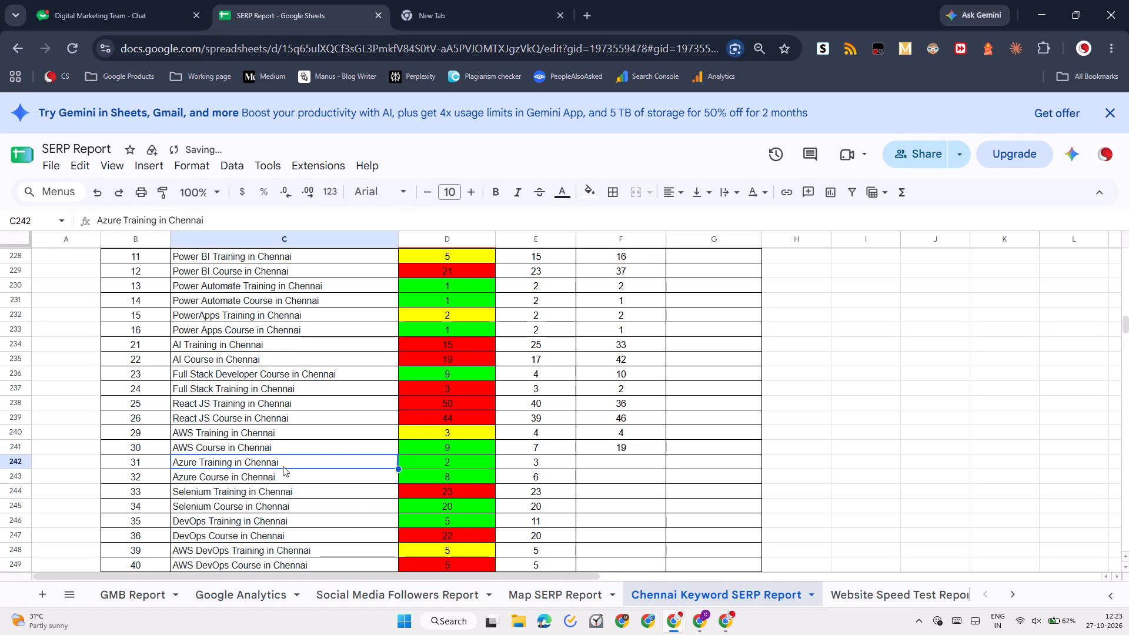
key("ctrl+c")
key("alt+Tab")
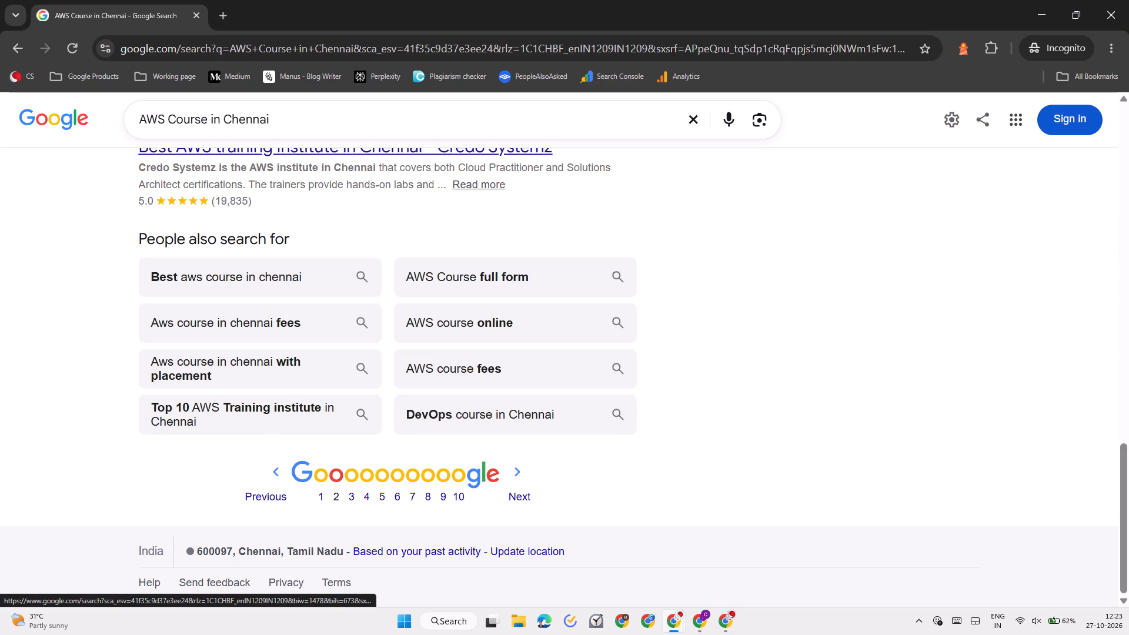
left_click_drag(285, 119, 102, 126)
key("ctrl+v")
key("ctrl+Return")
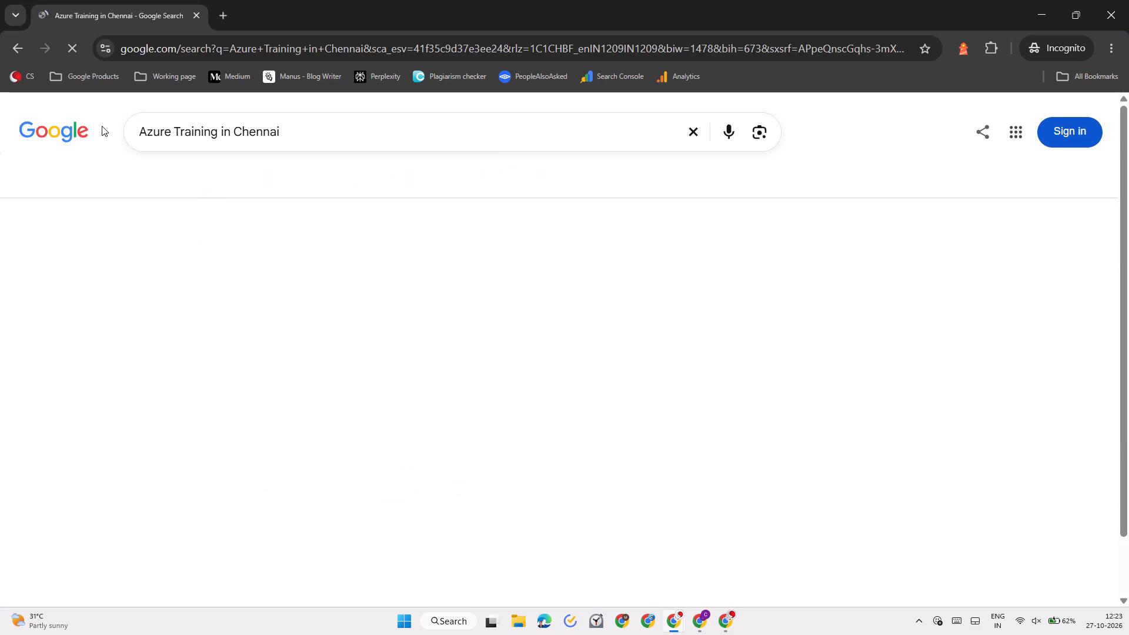
Find the Credo Systemz listing in the Azure Training in Chennai results and enter 2 as its rank in cell F242.
scroll(126, 256, "down", 4)
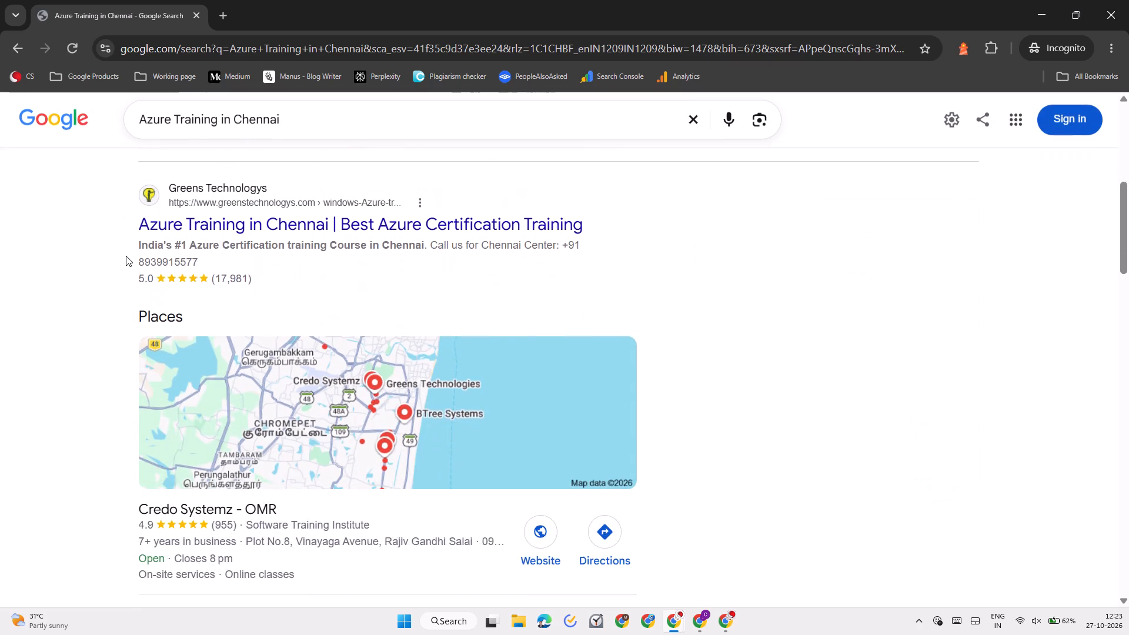
scroll(126, 256, "down", 3)
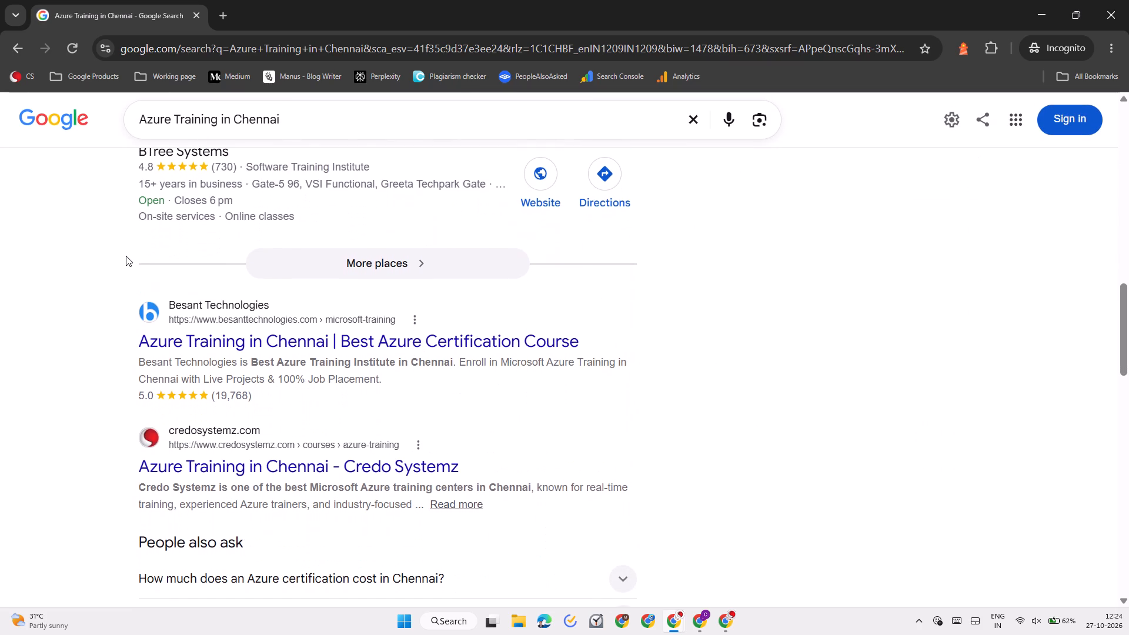
key("alt+Tab")
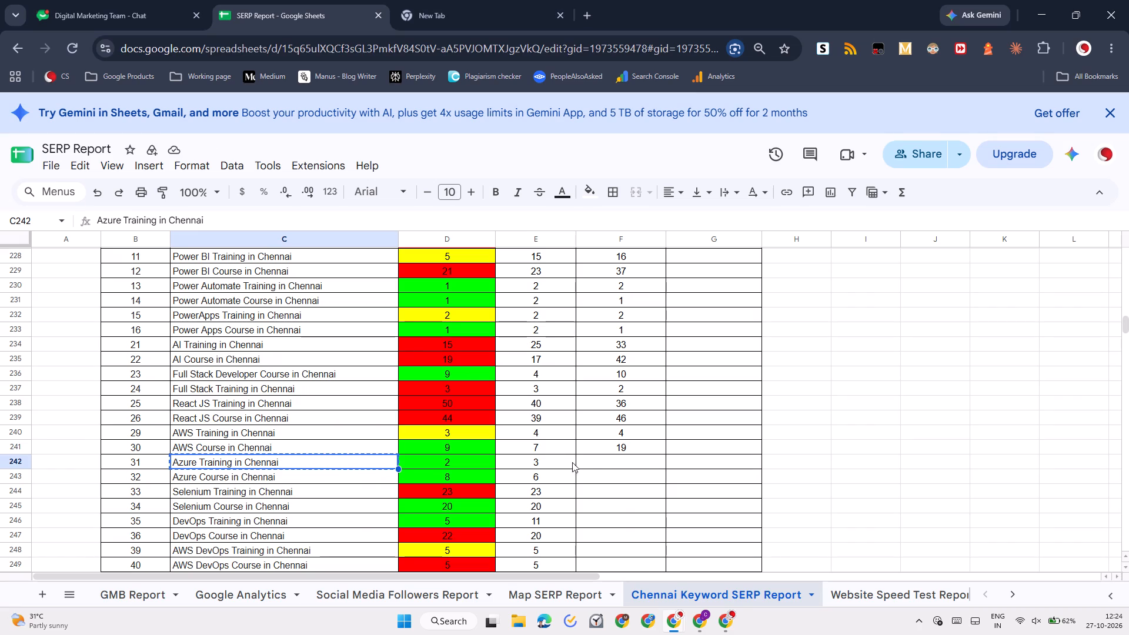
left_click(595, 464)
key("2")
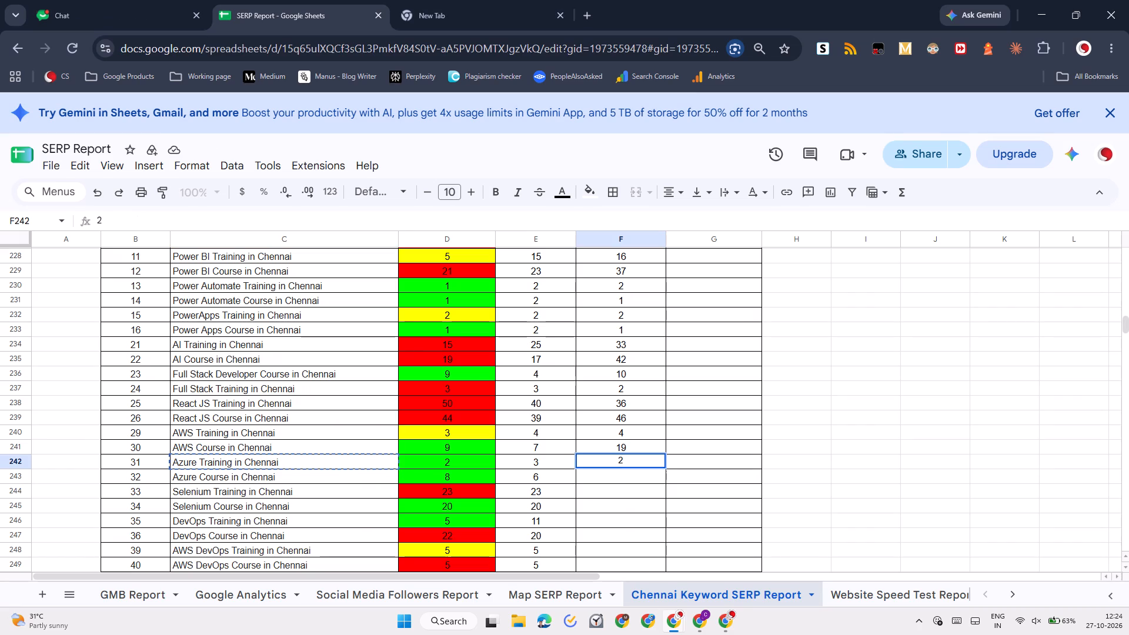
scroll(321, 482, "down", 2)
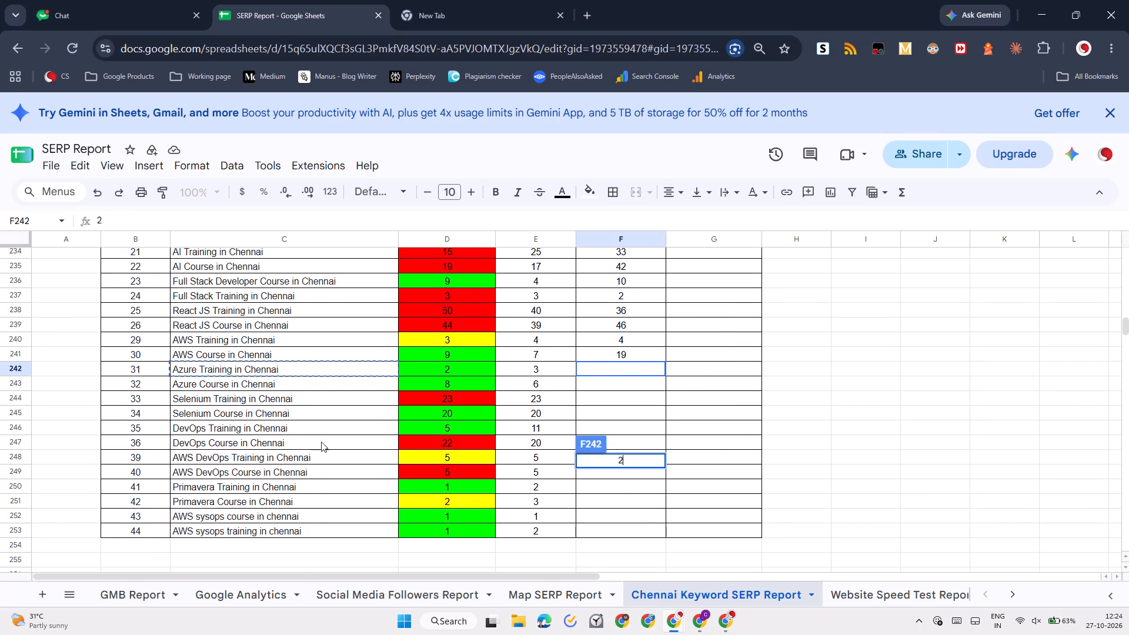
left_click(336, 474)
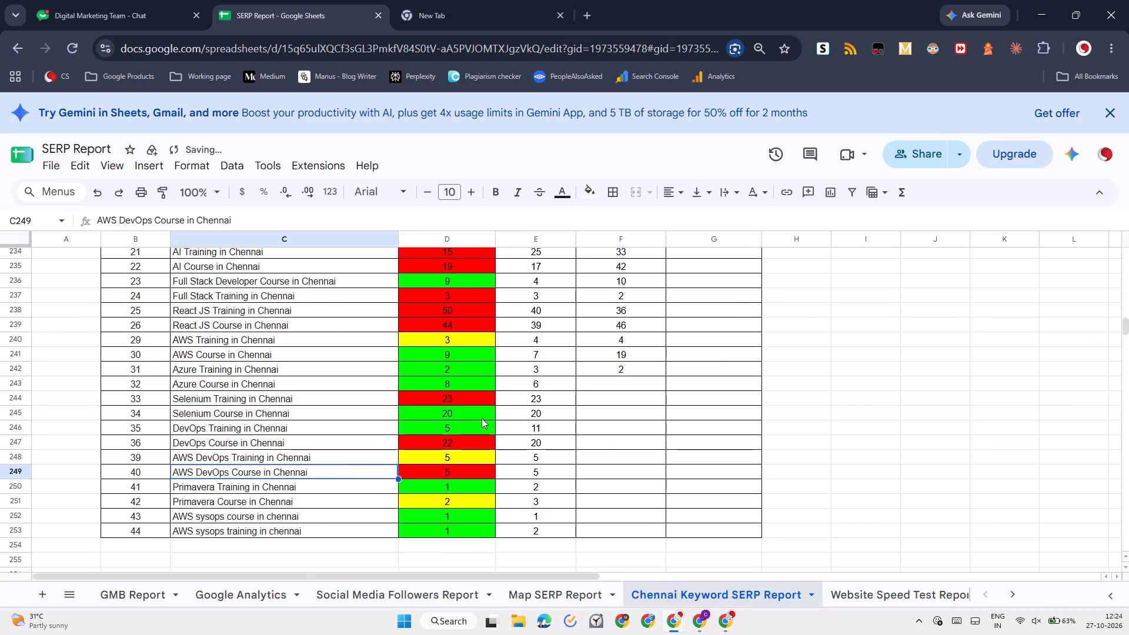
Copy the keyword "Azure Course in Chennai" from cell C243 and search Google for it in the incognito window.
left_click(305, 377)
key("ctrl+c")
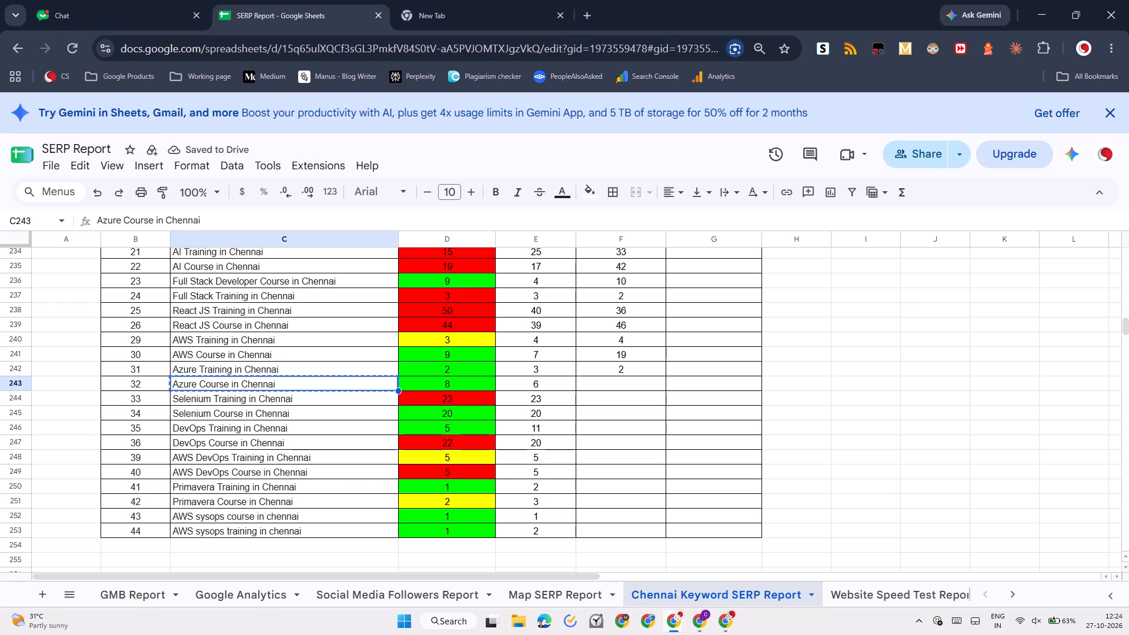
key("alt+Tab")
left_click_drag(353, 113, 117, 113)
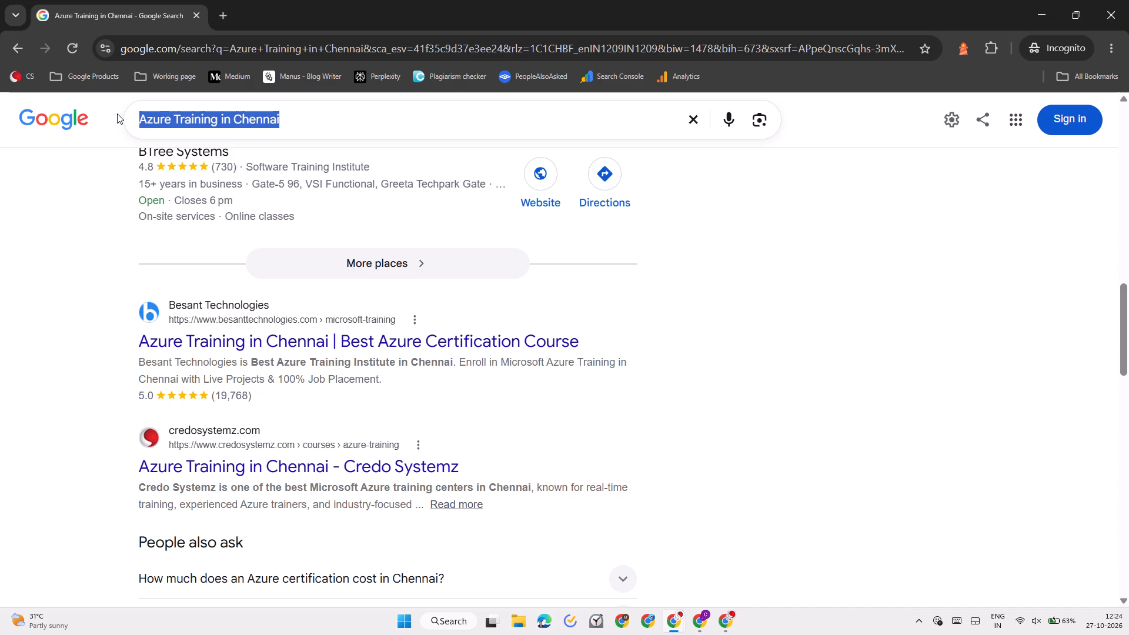
left_click_drag(117, 113, 116, 113)
key("ctrl+v")
key("ctrl+Return")
Examine the first page of Google results to count the organic position of the Credo Systemz listing for Azure Course in Chennai.
scroll(109, 272, "down", 3)
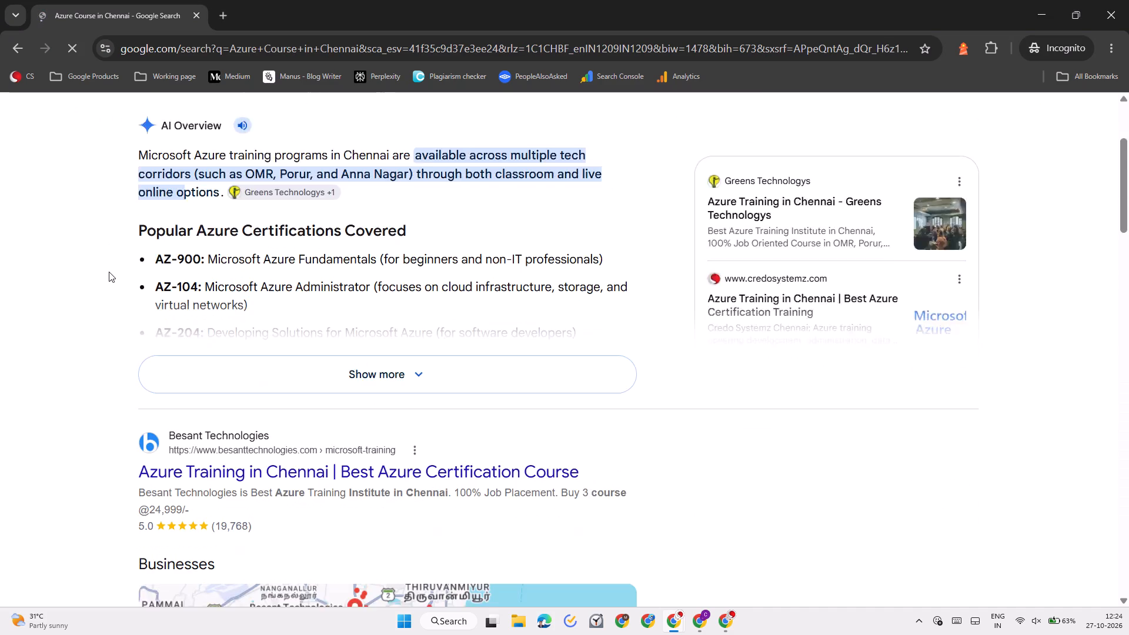
scroll(109, 272, "down", 7)
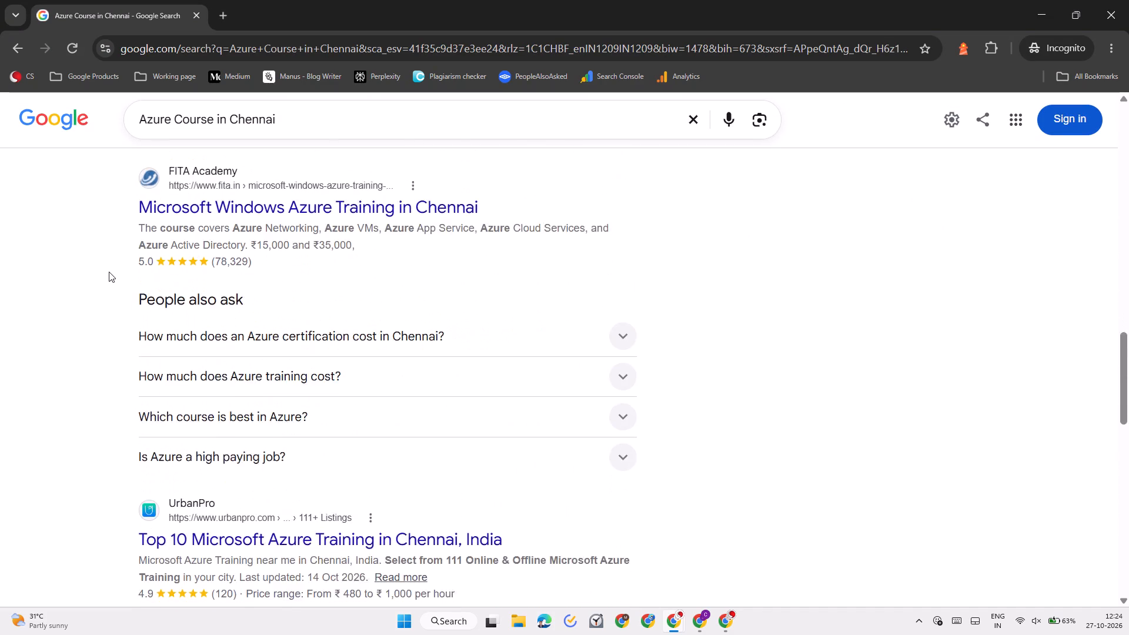
scroll(109, 272, "down", 3)
scroll(109, 272, "up", 3)
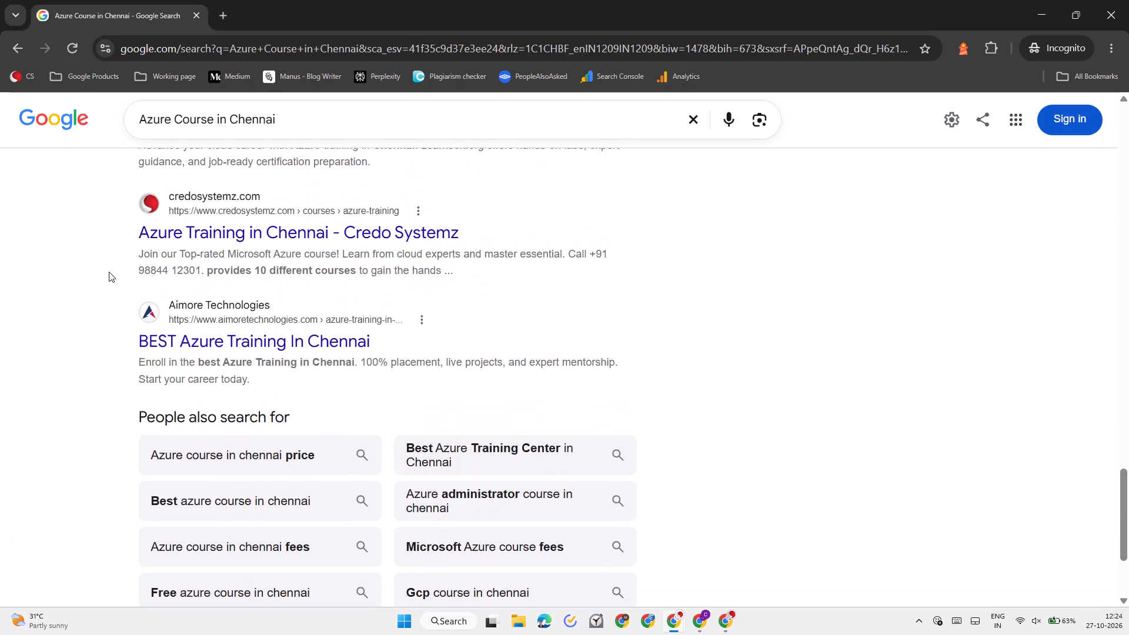
scroll(109, 272, "down", 3)
Enter 9 as the rank for Azure Course in Chennai in cell F243 of the Chennai Keyword SERP Report sheet.
key("alt+Tab")
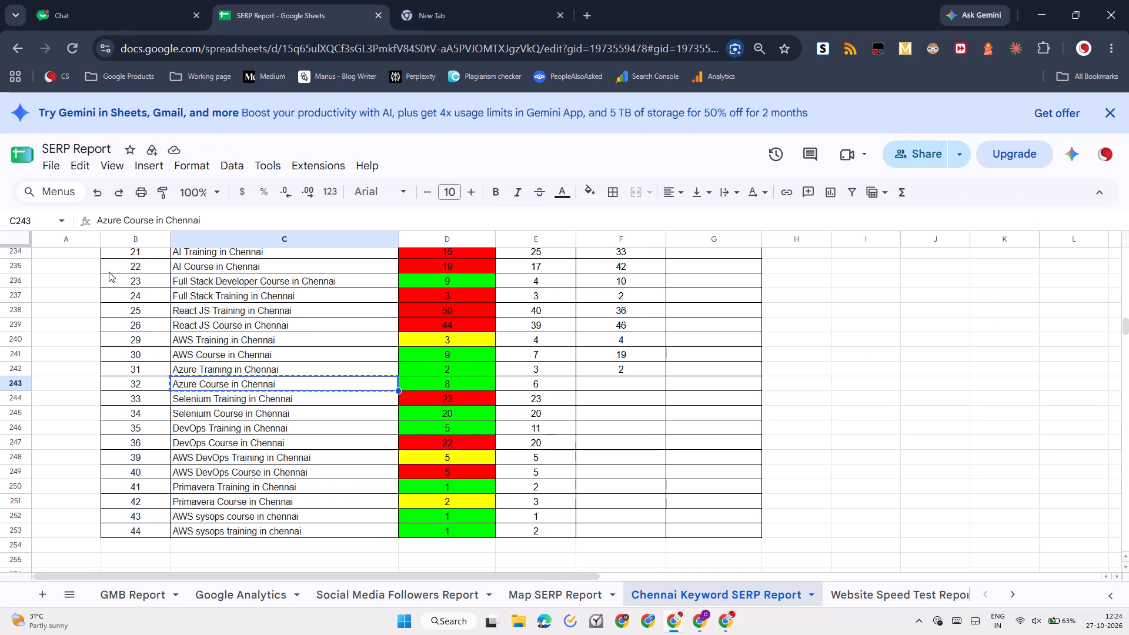
left_click(642, 380)
key("9")
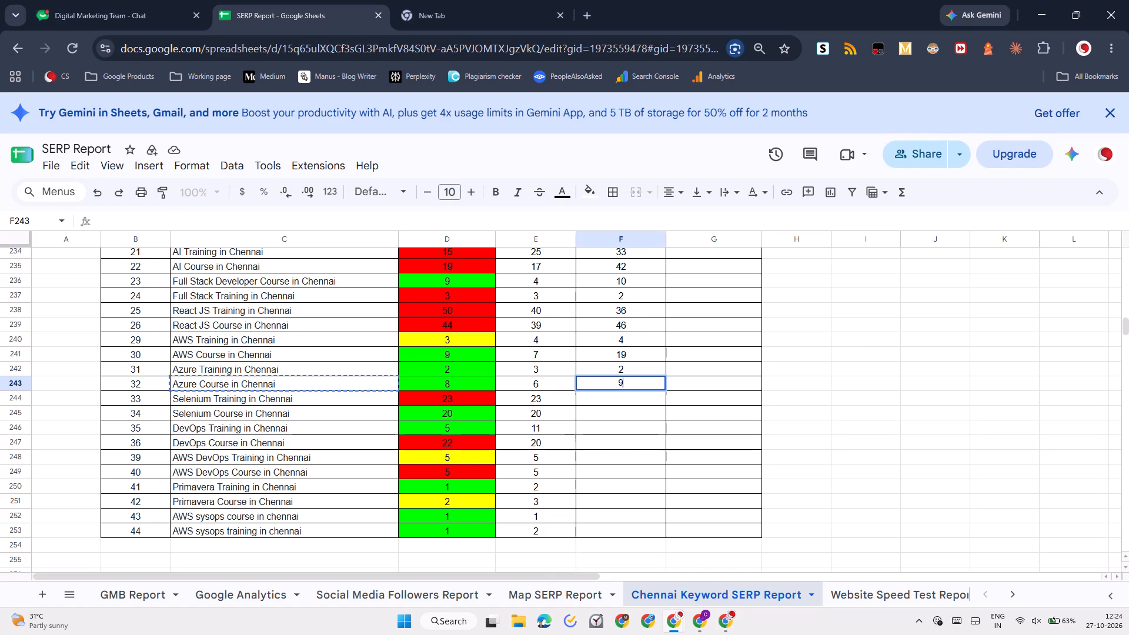
Copy the keyword "Selenium Training in Chennai" from cell C244 and search Google for it in the incognito window.
left_click(241, 393)
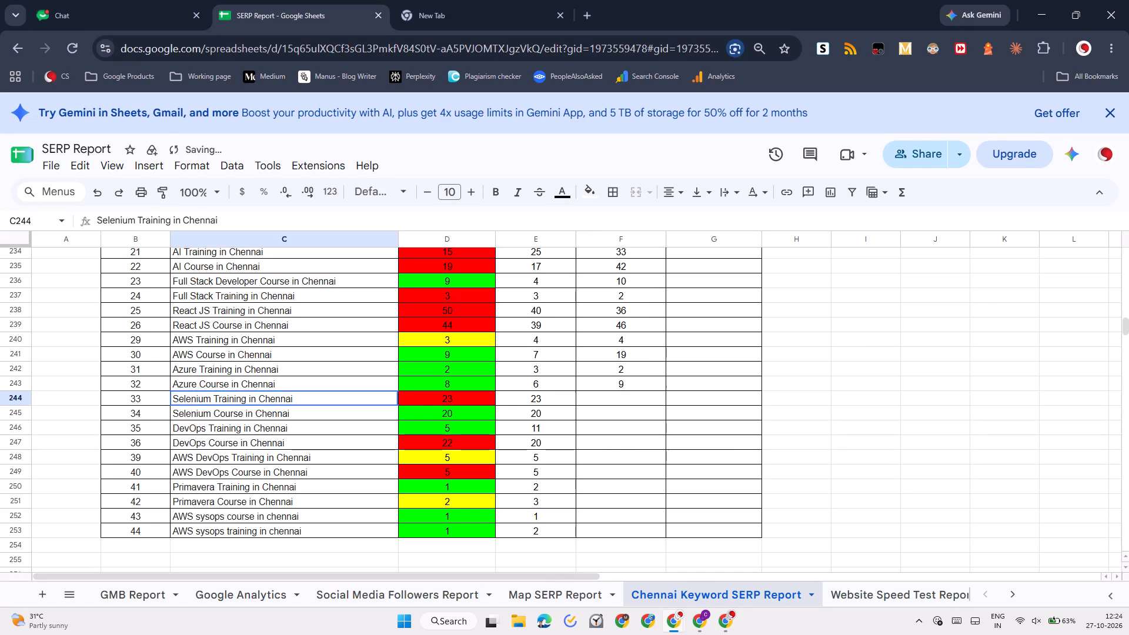
key("ctrl+c")
key("alt+Tab")
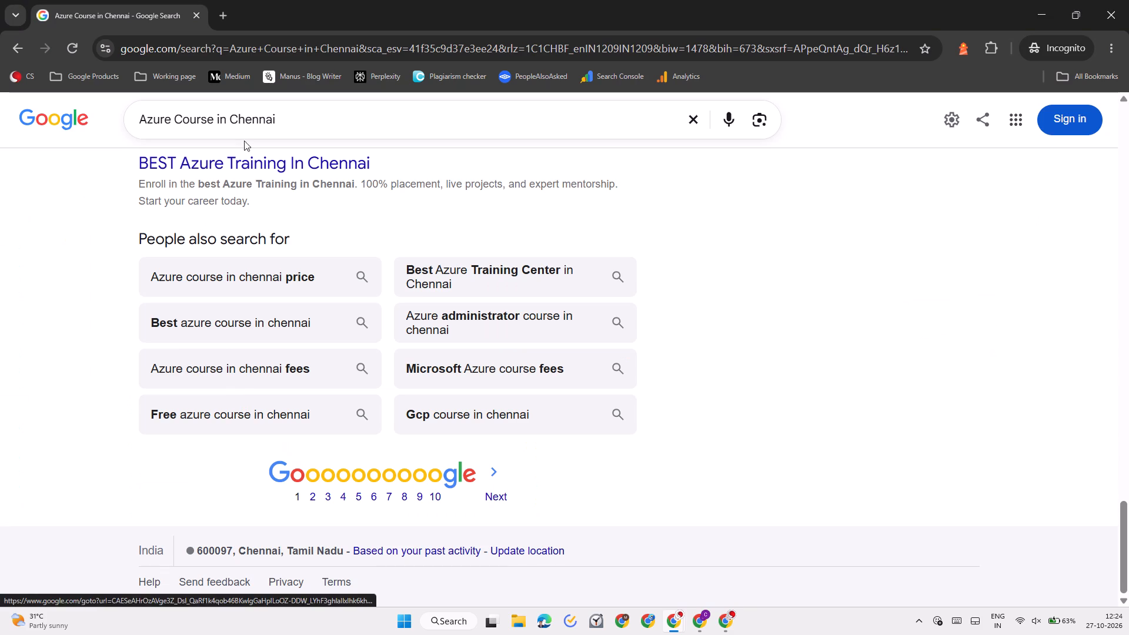
left_click_drag(296, 115, 113, 103)
key("ctrl+v")
key("ctrl+Return")
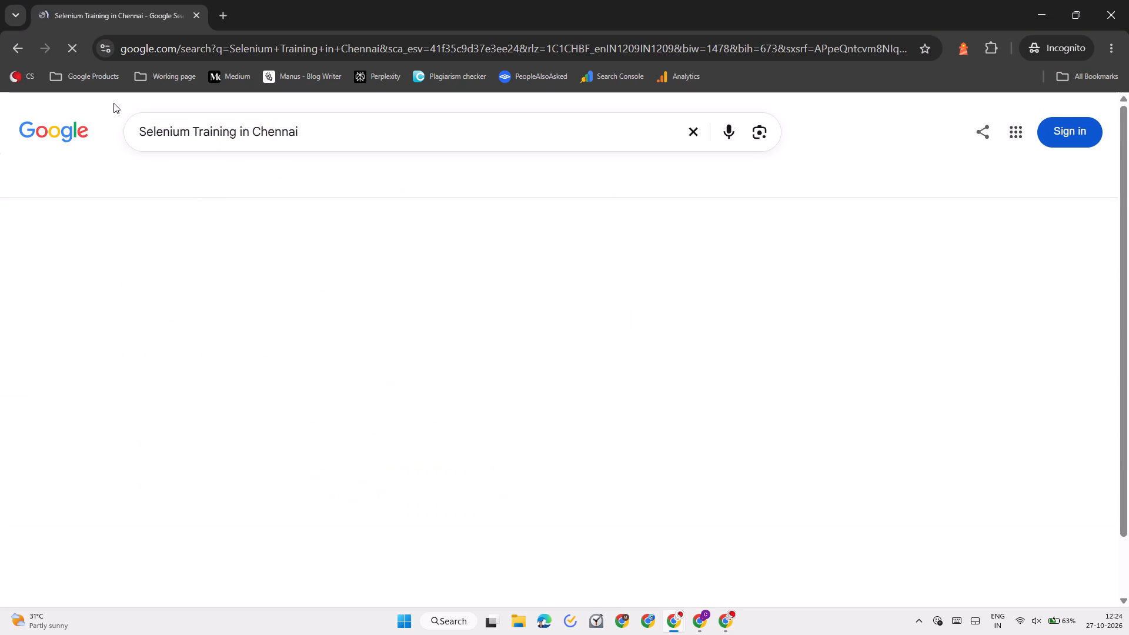
Examine successive pages of Google results to locate the Credo Systemz listing and count its organic position for Selenium Training in Chennai.
scroll(75, 337, "down", 5)
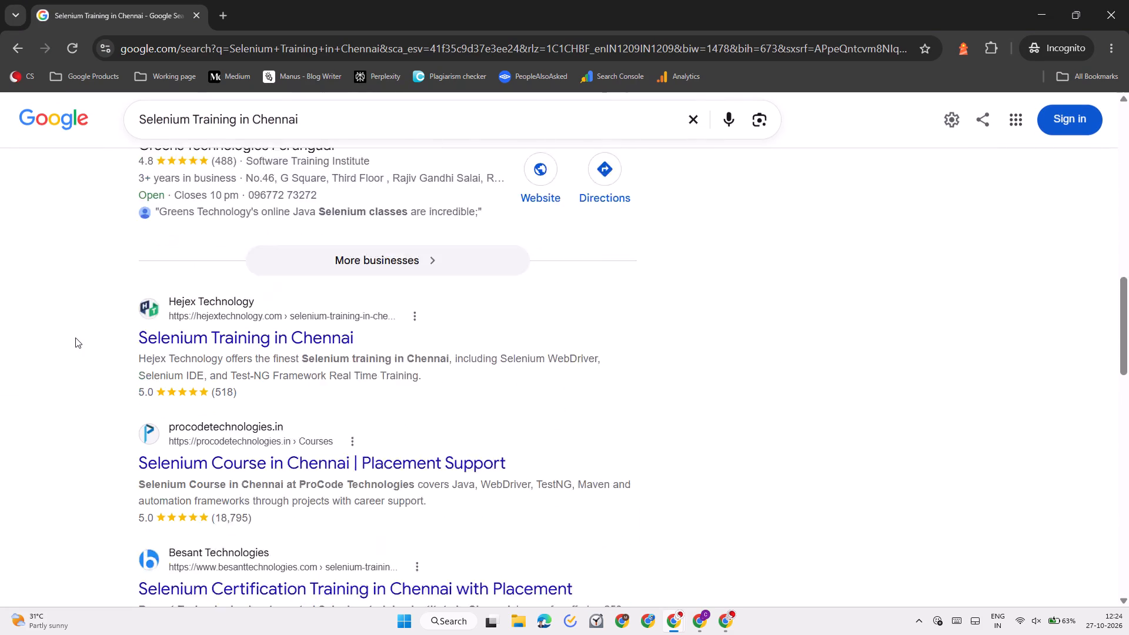
scroll(75, 337, "down", 6)
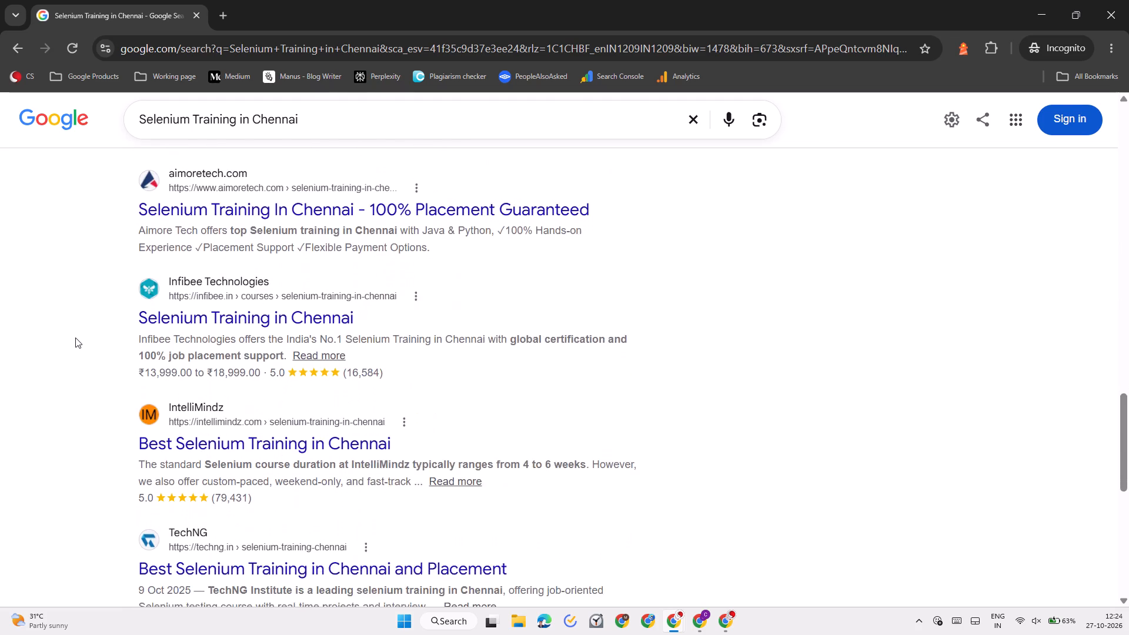
scroll(75, 337, "down", 2)
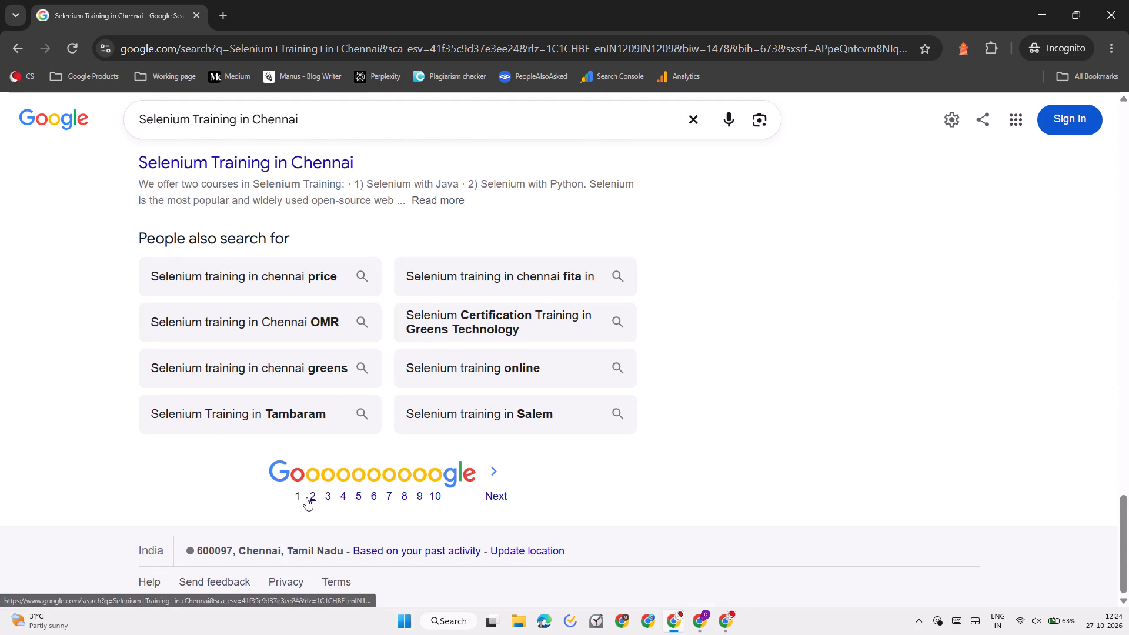
left_click(306, 497)
scroll(306, 497, "down", 3)
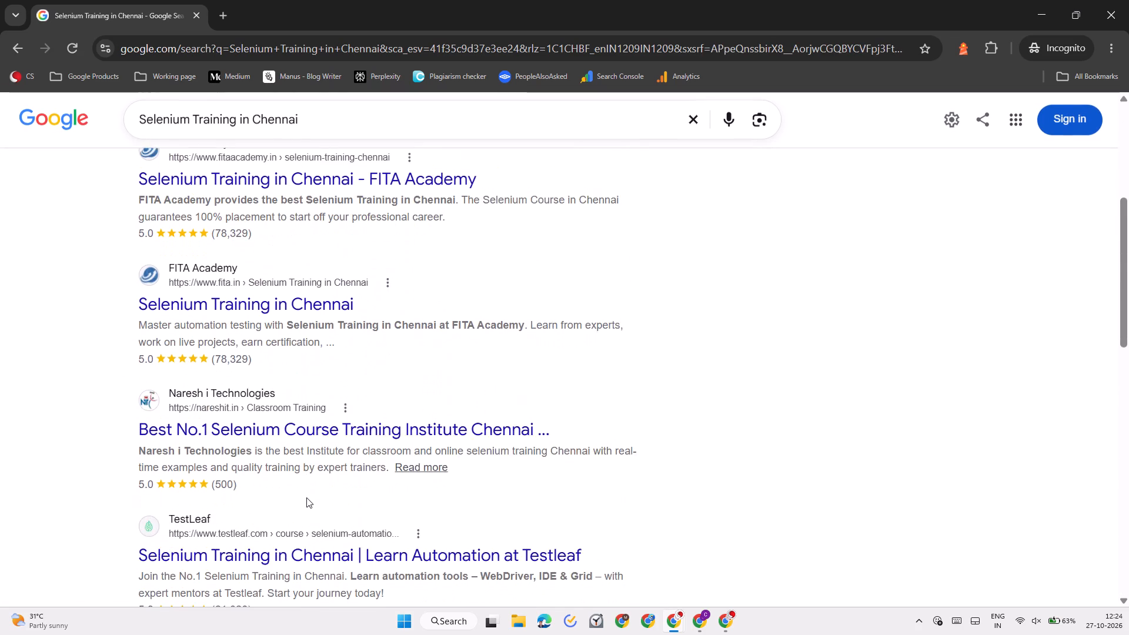
scroll(306, 497, "down", 5)
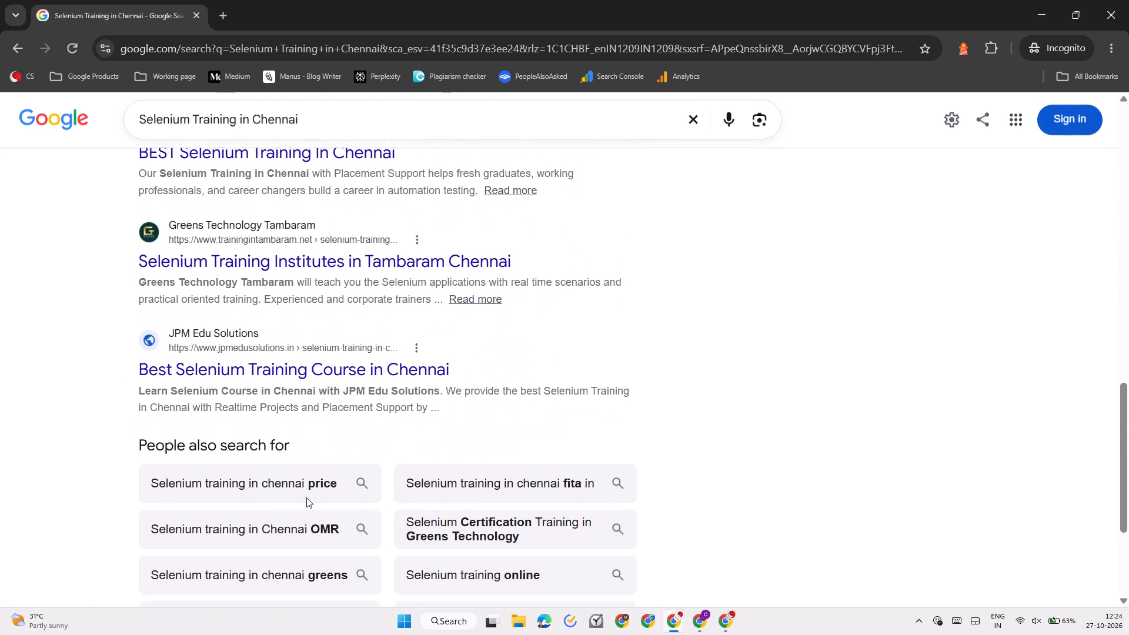
scroll(306, 497, "down", 1)
left_click(346, 497)
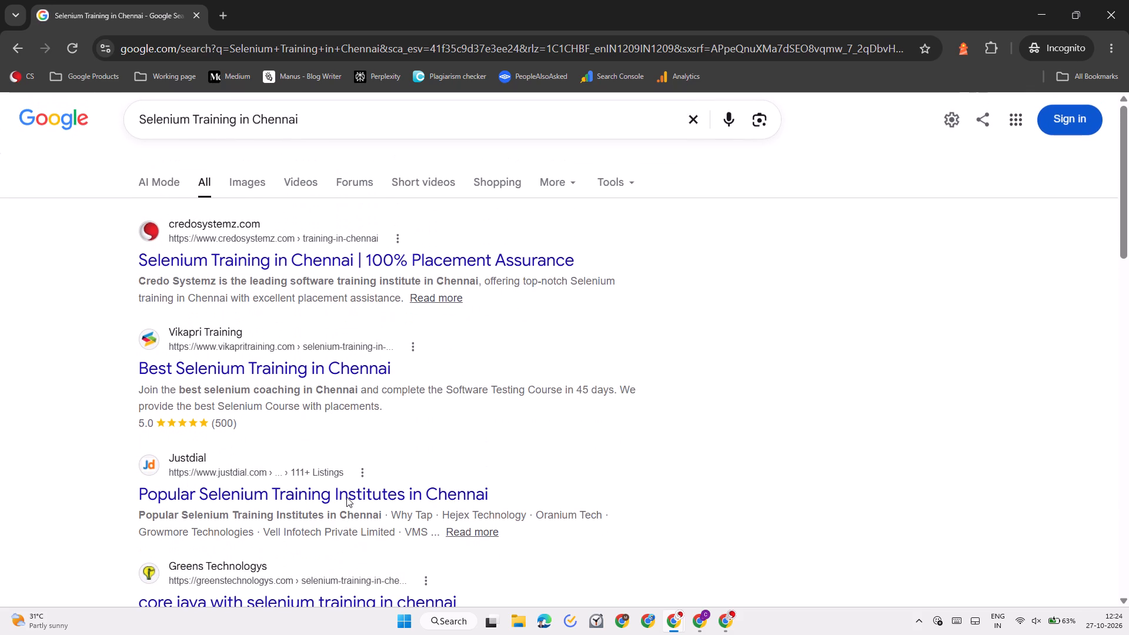
Enter 31 as the rank for Selenium Training in Chennai in cell F244 of the Chennai Keyword SERP Report sheet.
key("alt+Tab")
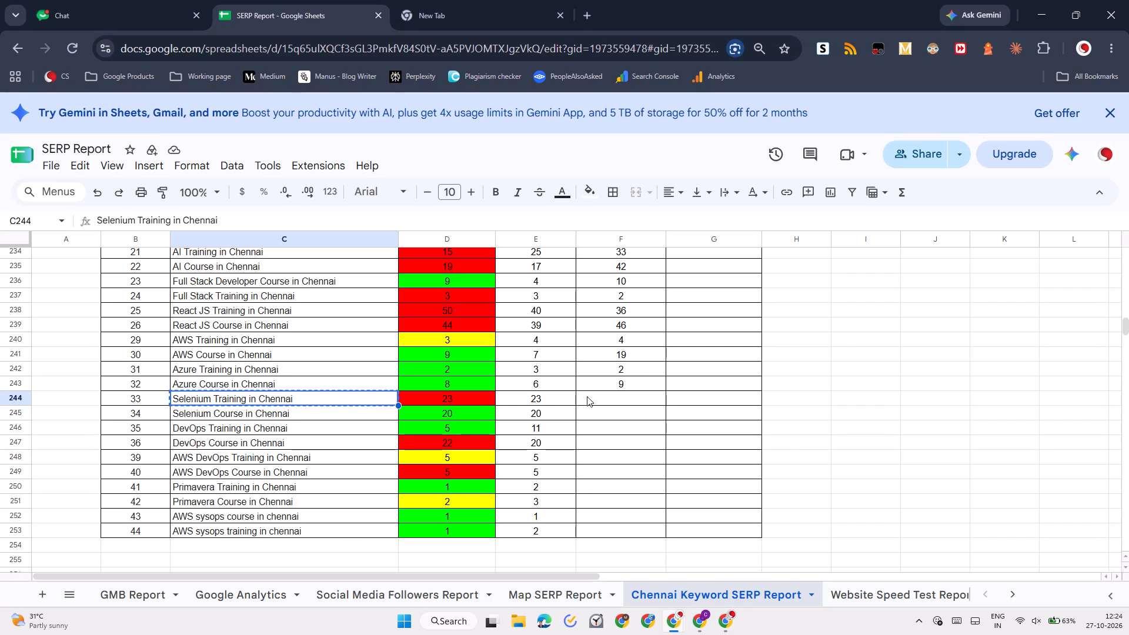
left_click(593, 398)
type("31")
key("Return")
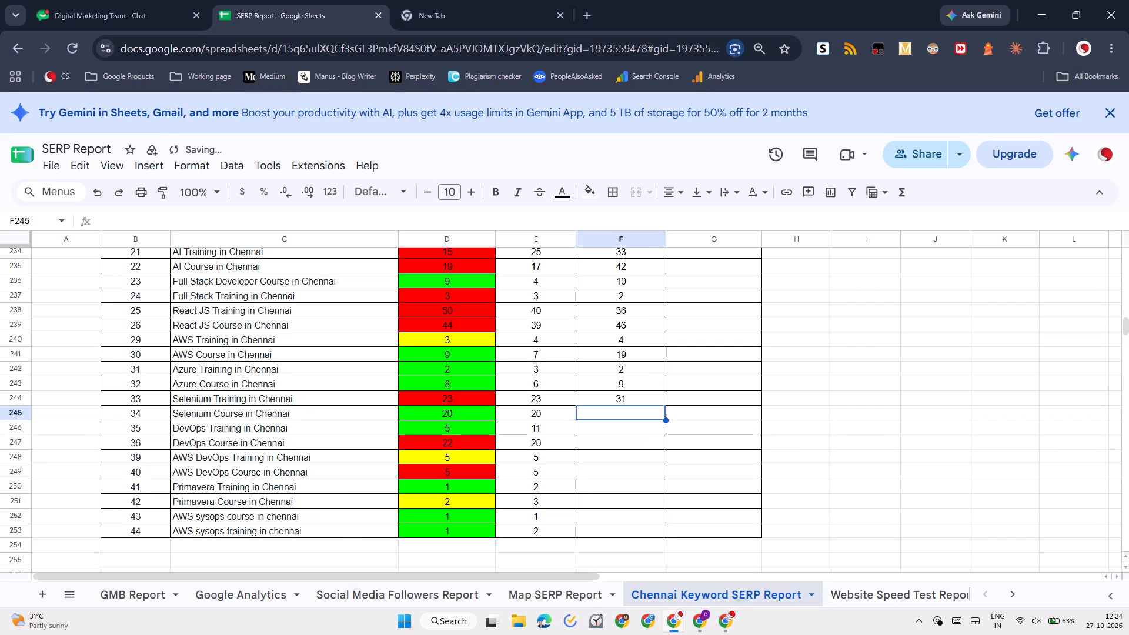
Copy the keyword "Selenium Course in Chennai" from cell C245 and search Google for it in the incognito window.
left_click(383, 412)
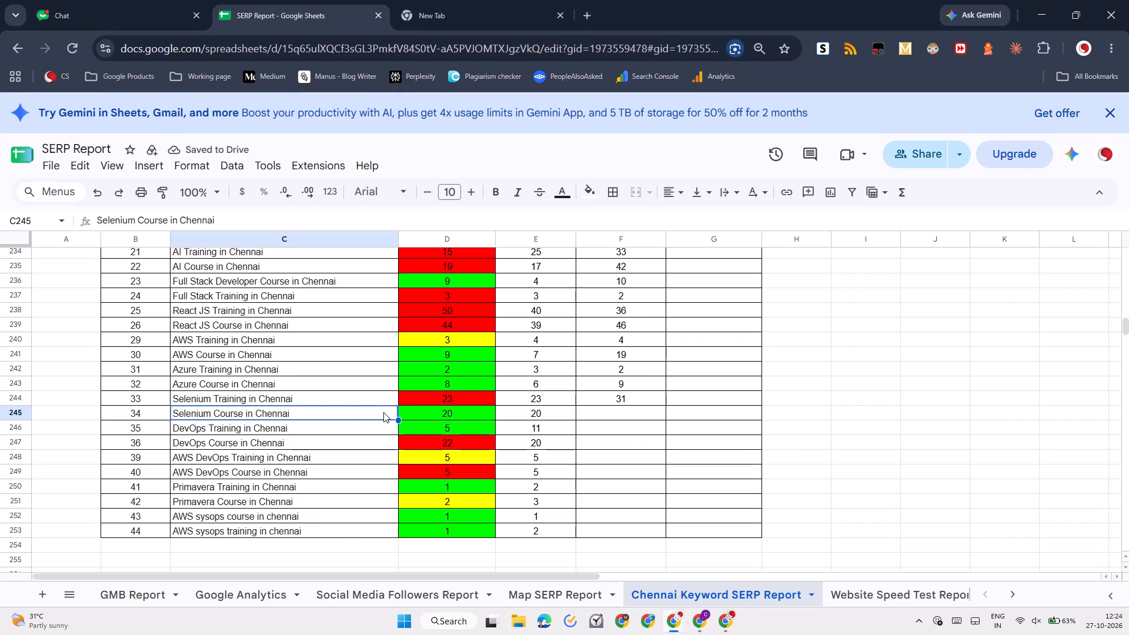
key("ctrl+c")
key("alt+Tab")
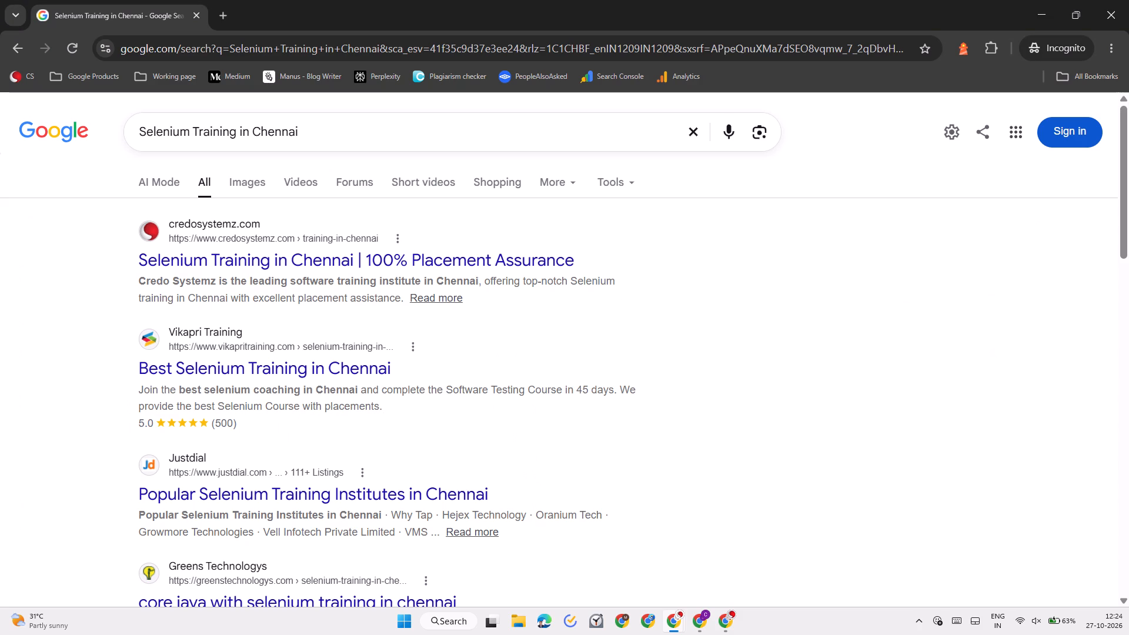
left_click_drag(302, 136, 116, 99)
key("ctrl+v")
key("ctrl+Return")
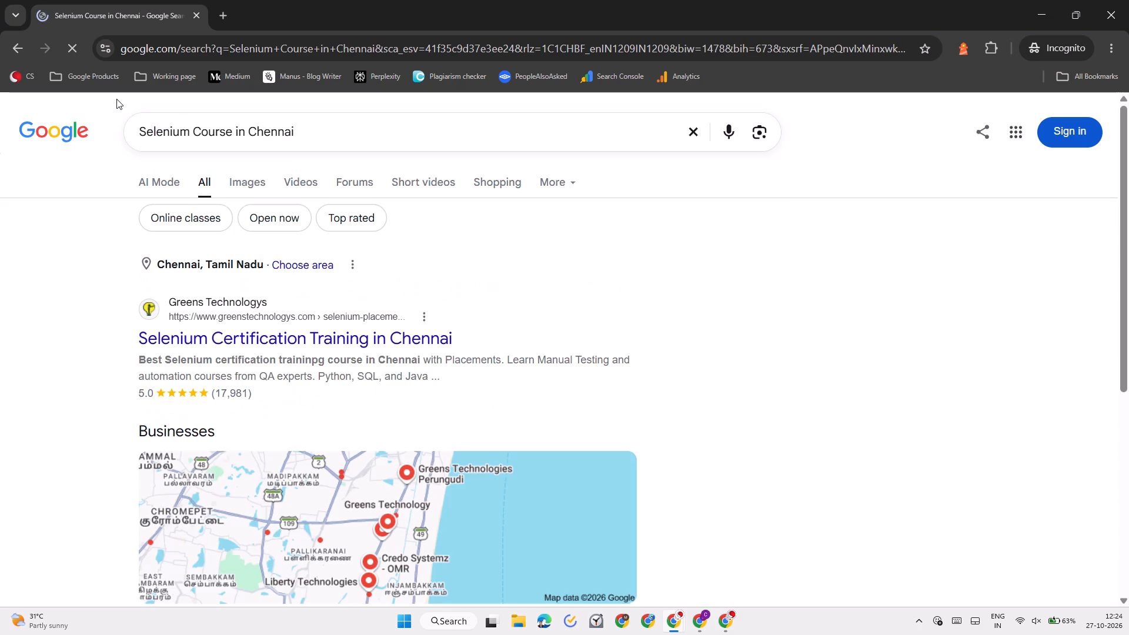
Examine successive pages of Google results to locate the Credo Systemz listing and count its organic position for Selenium Course in Chennai.
scroll(65, 390, "down", 4)
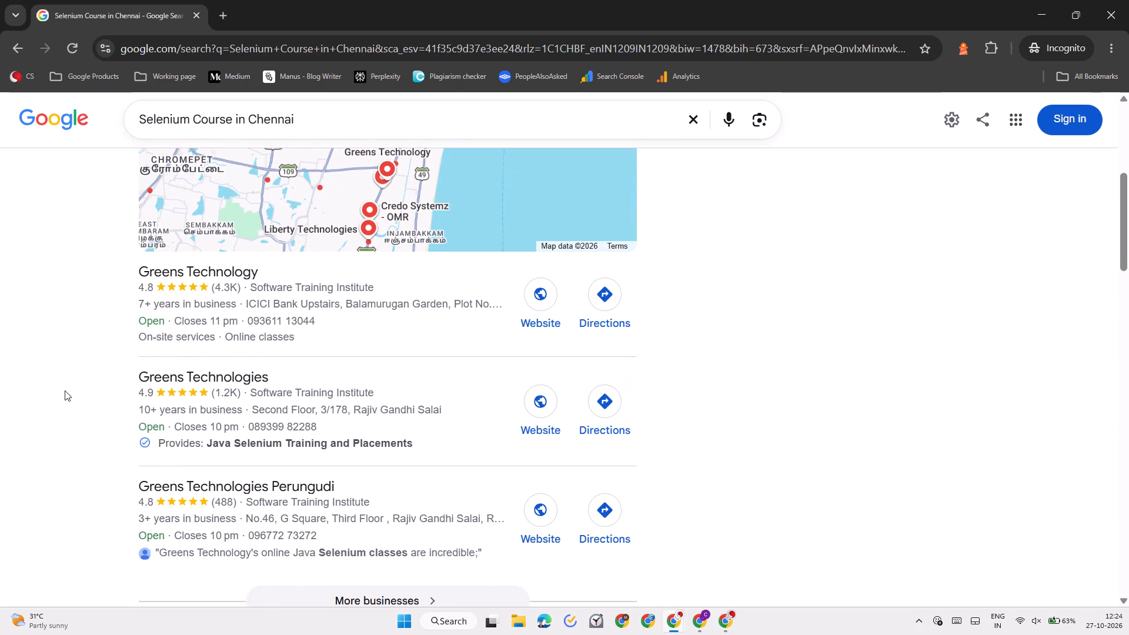
scroll(65, 390, "down", 5)
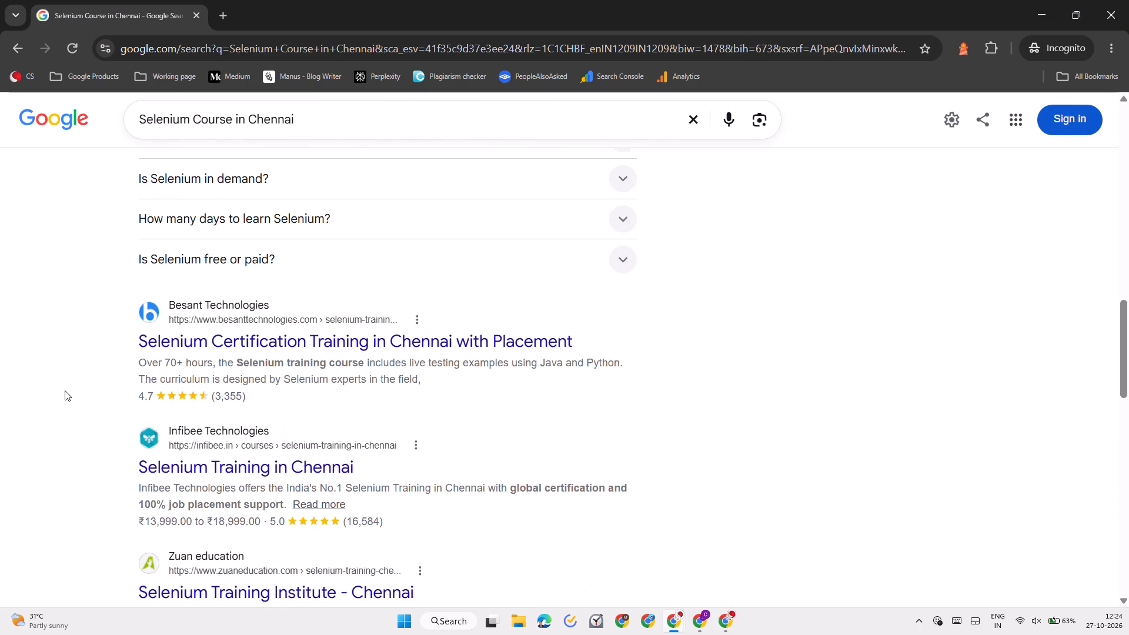
scroll(65, 390, "down", 4)
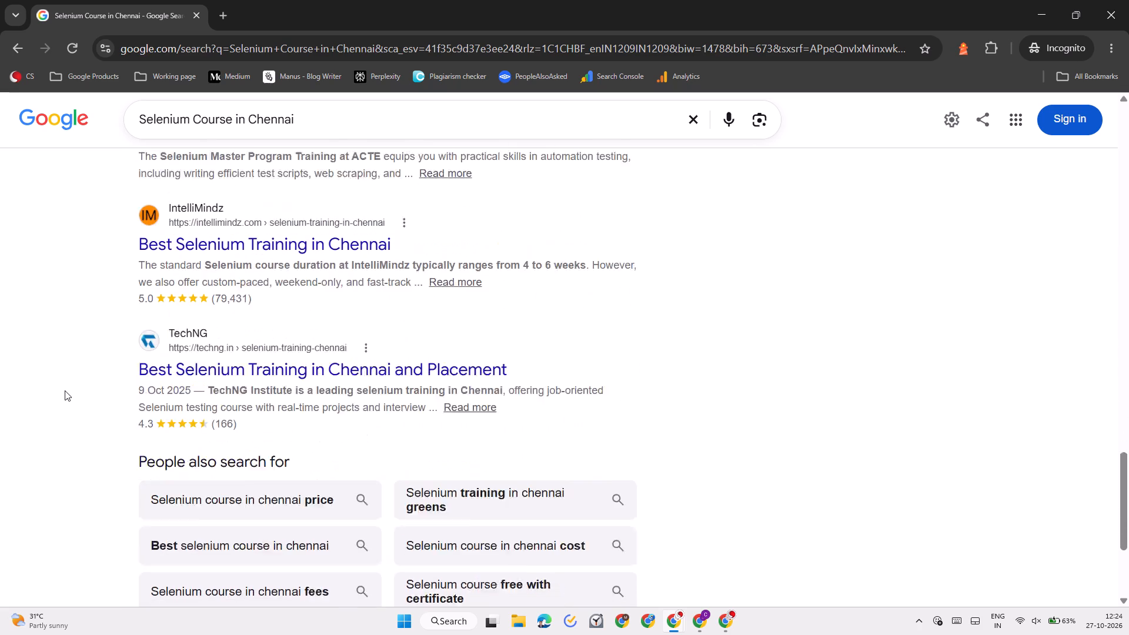
scroll(65, 390, "down", 3)
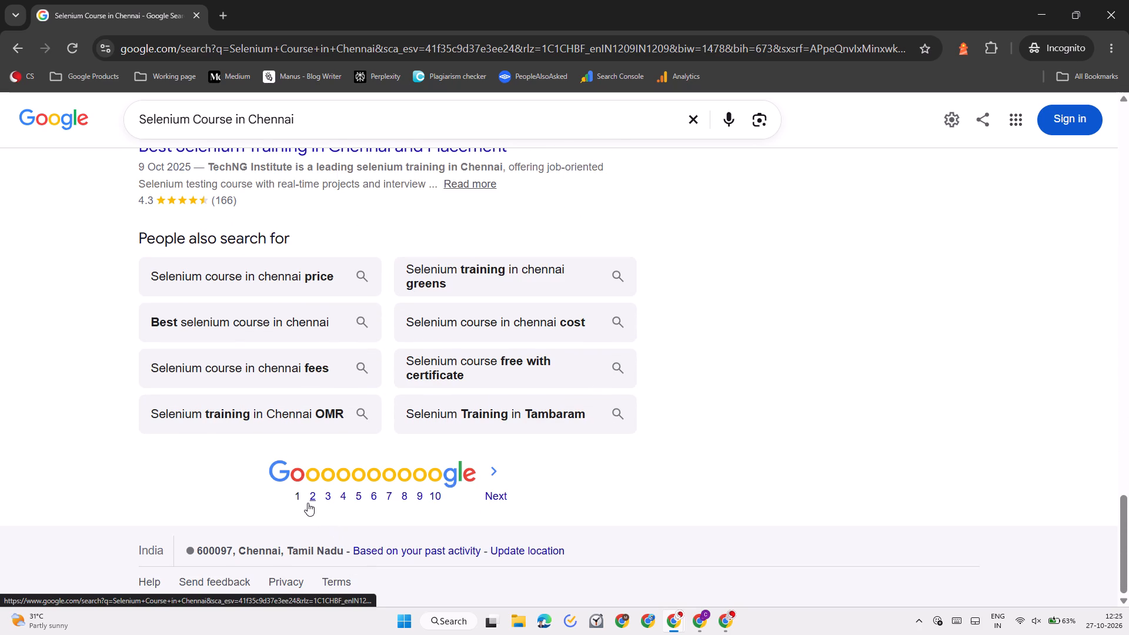
left_click(308, 503)
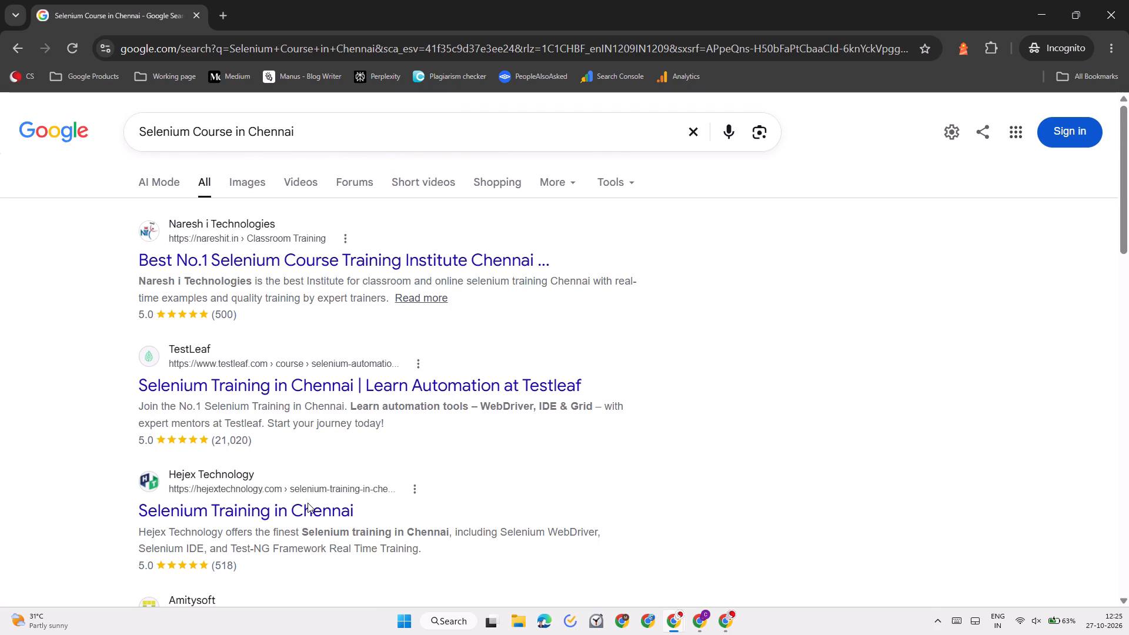
scroll(308, 503, "down", 5)
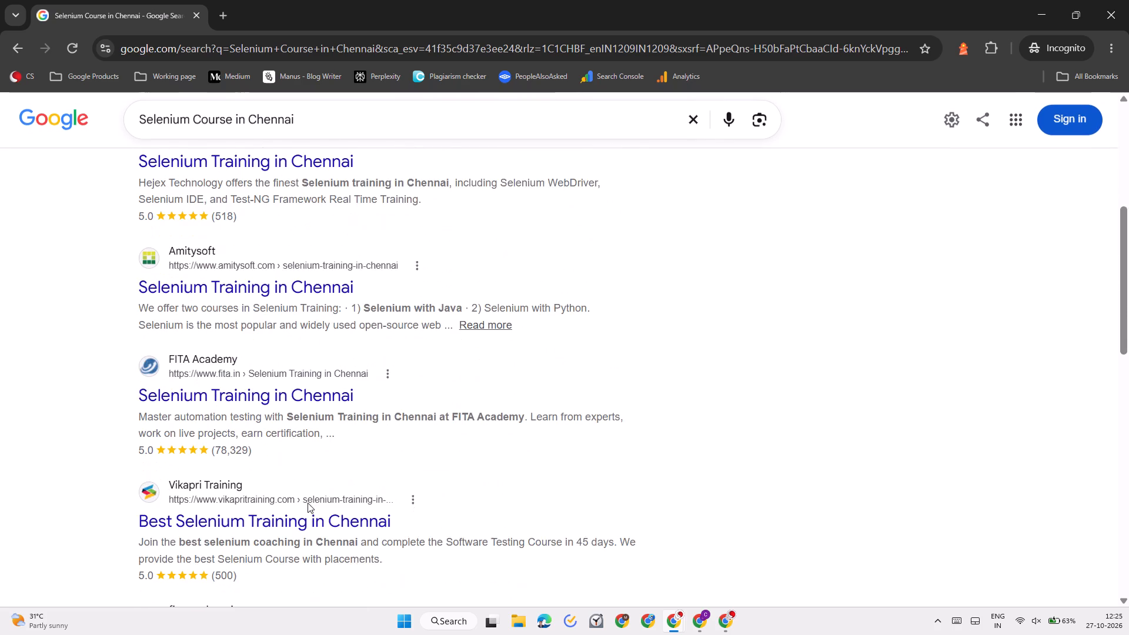
scroll(308, 503, "down", 3)
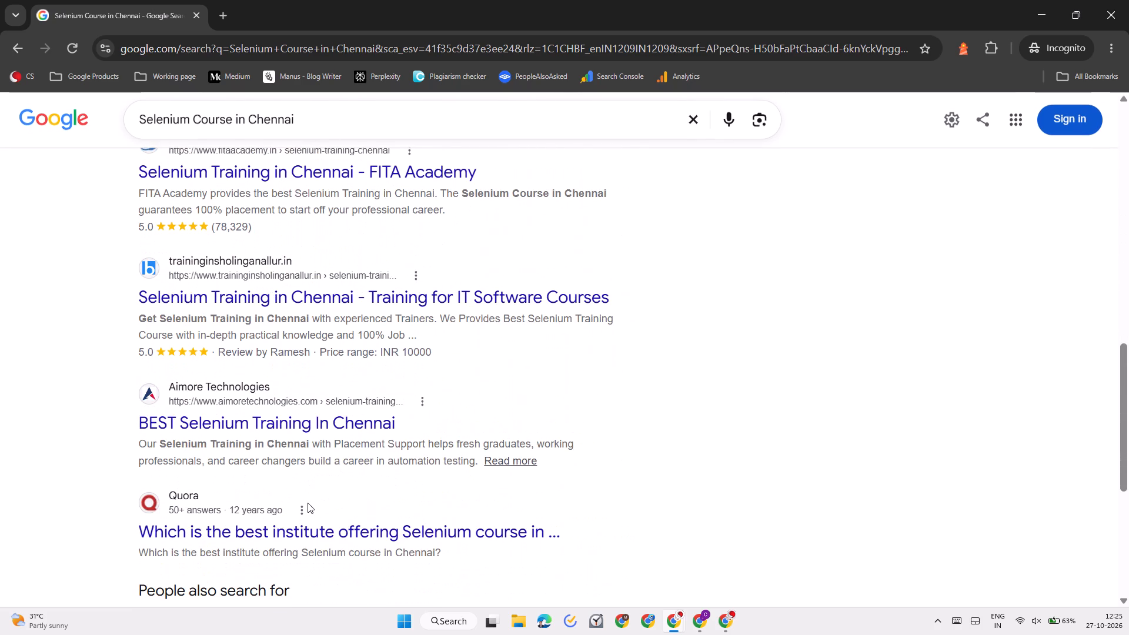
scroll(308, 503, "down", 3)
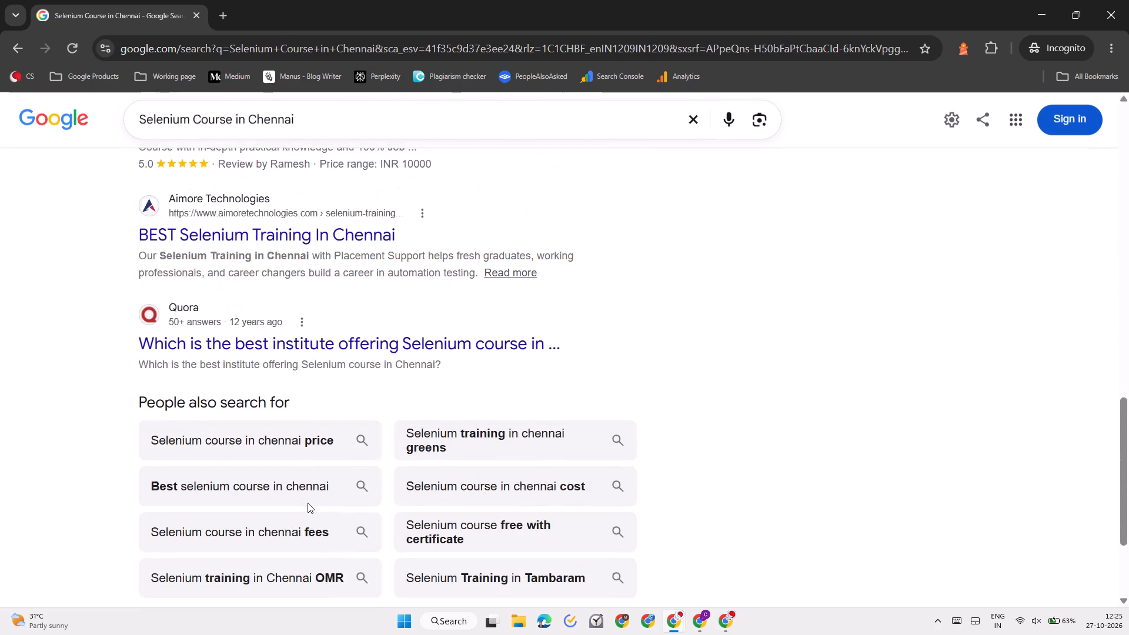
scroll(308, 503, "down", 4)
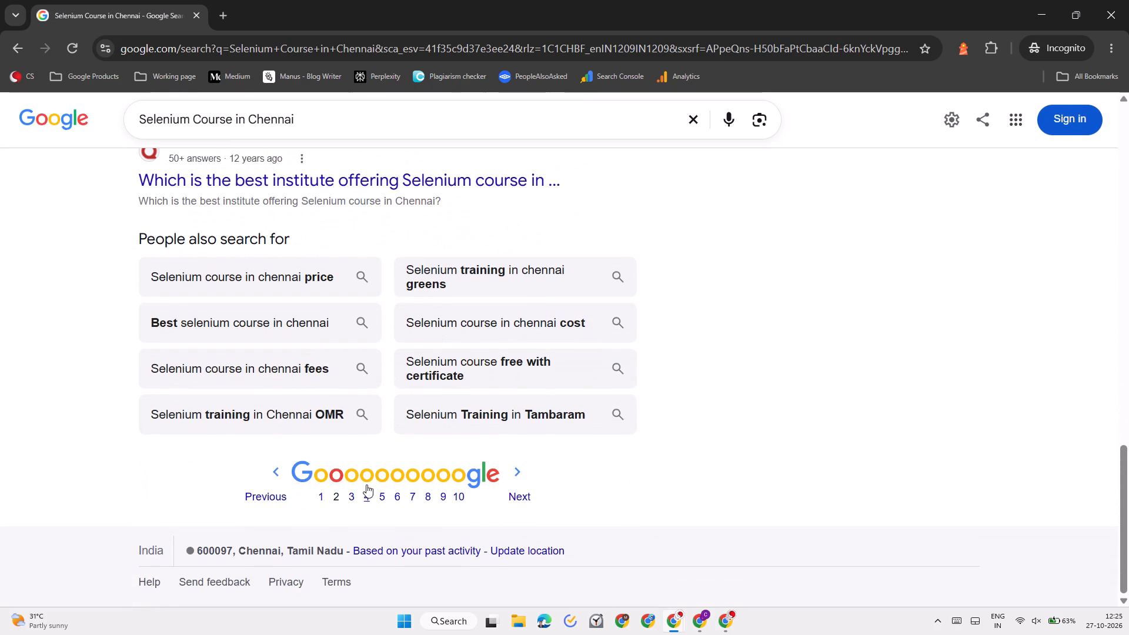
left_click(353, 494)
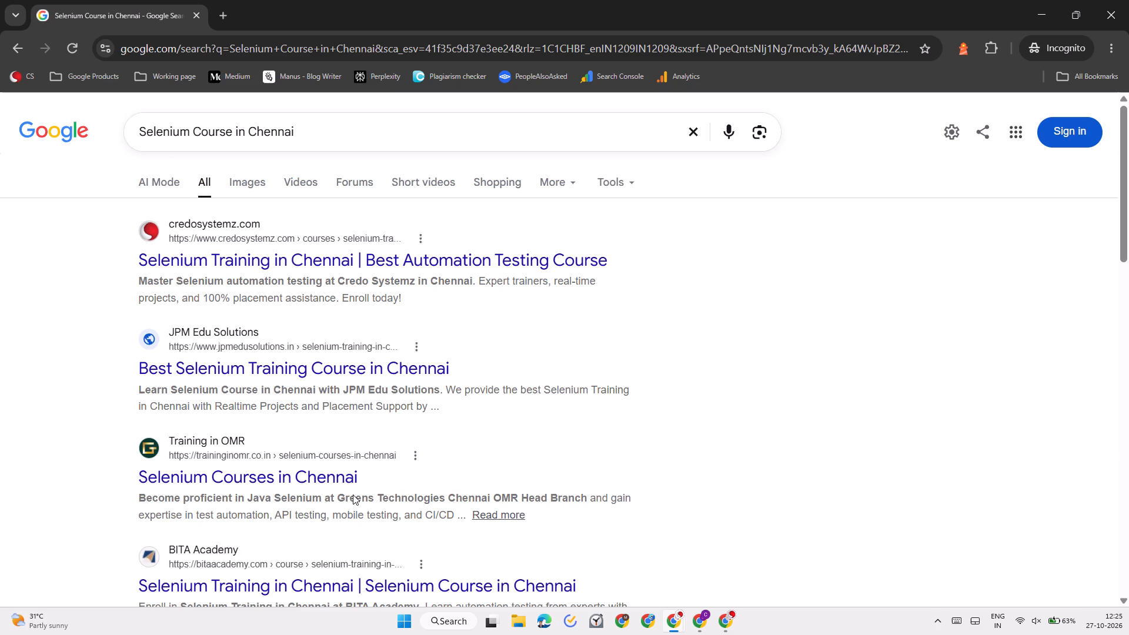
scroll(353, 494, "down", 8)
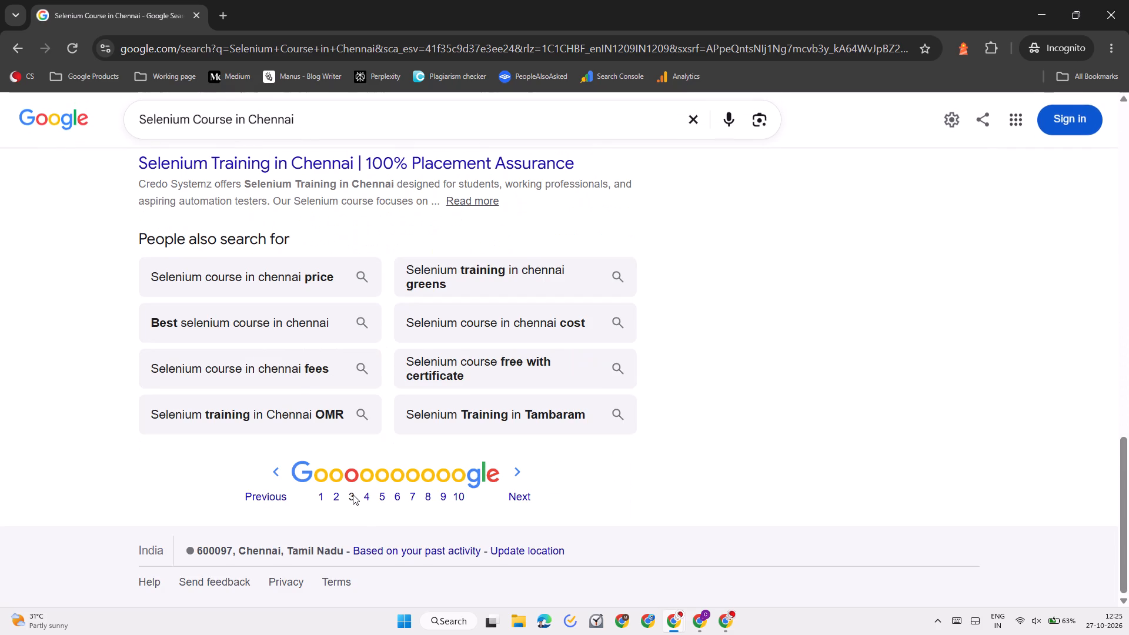
Enter 31 as the rank for Selenium Course in Chennai in cell F245 of the Chennai Keyword SERP Report sheet.
key("alt+Tab")
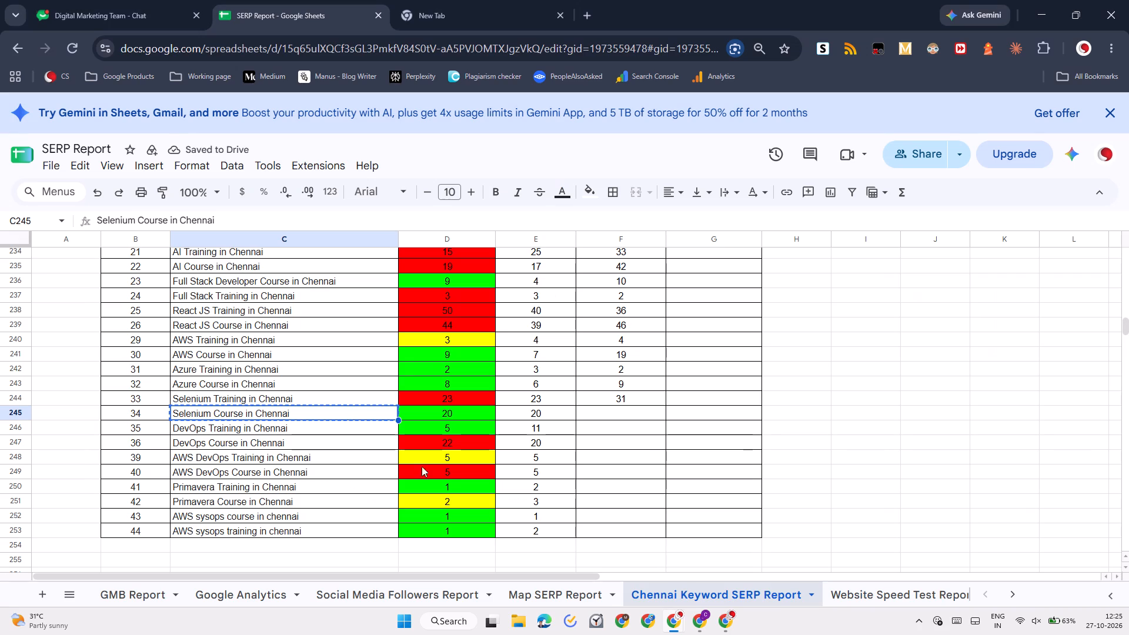
left_click(606, 413)
type("31")
Copy the keyword "DevOps Training in Chennai" from cell C246 and search Google for it in the incognito window.
left_click(362, 432)
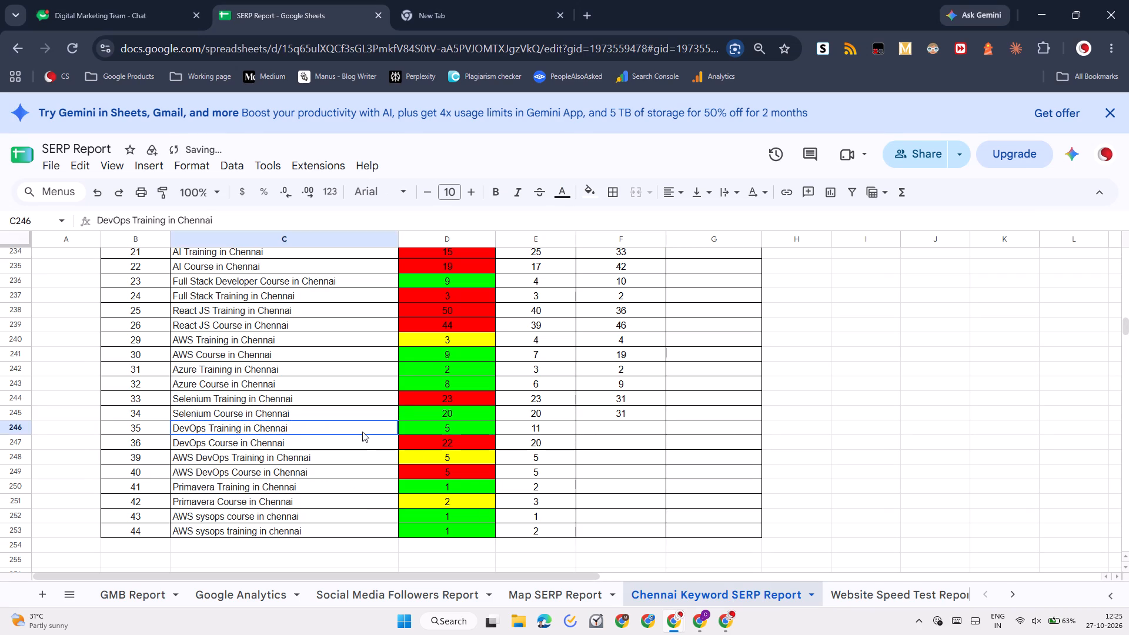
key("ctrl+c")
key("alt+Tab")
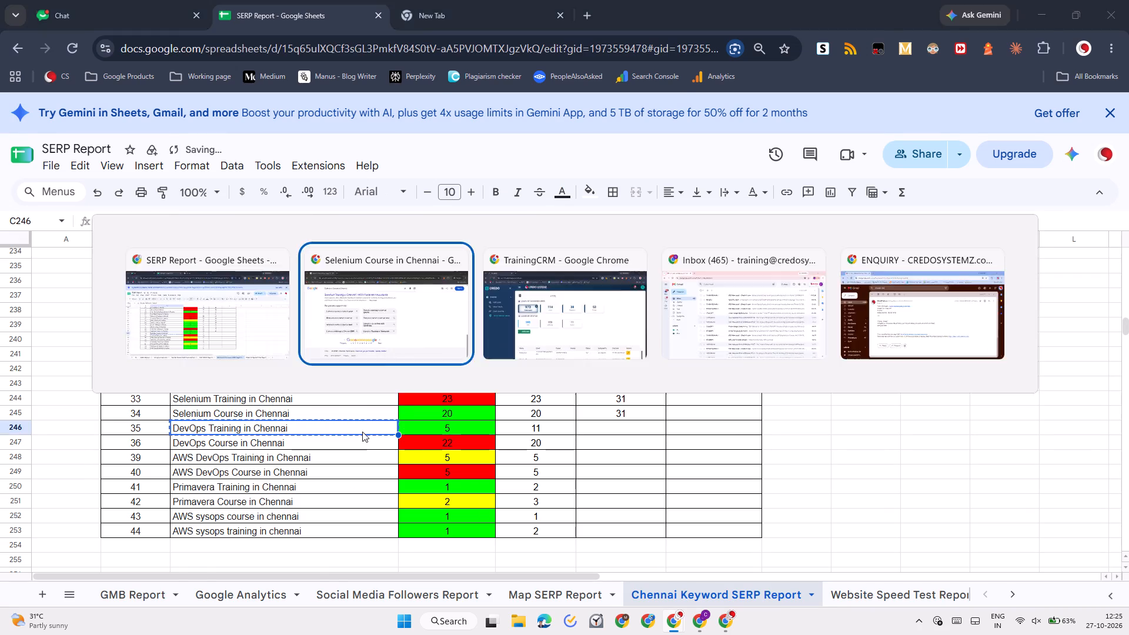
left_click_drag(330, 125, 76, 118)
key("ctrl+v")
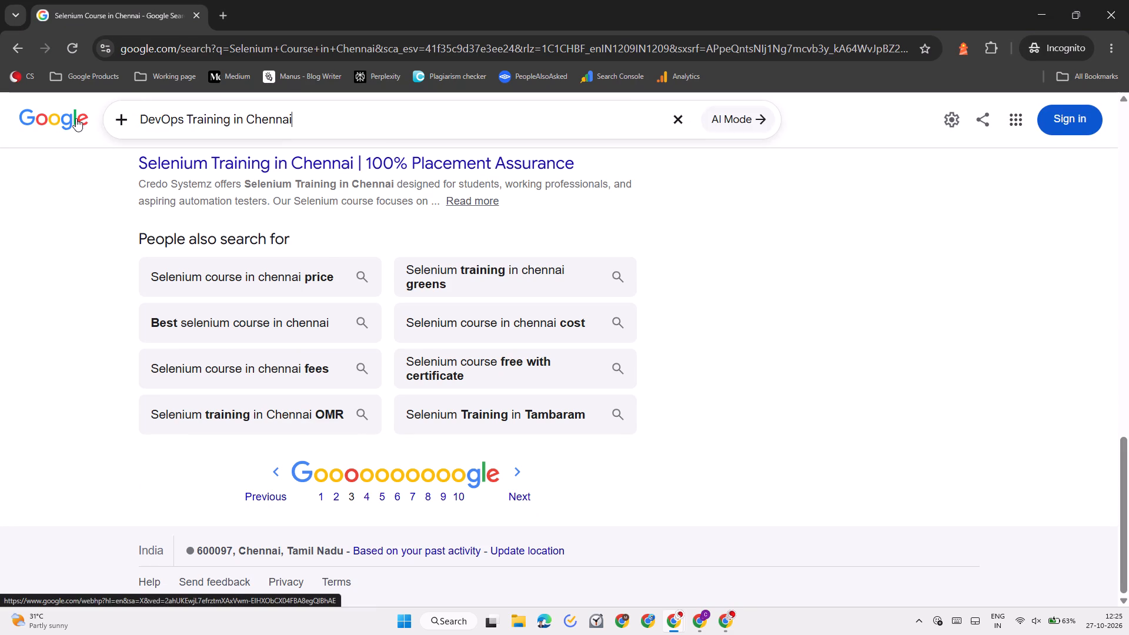
key("Return")
Examine the Google results to locate the Credo Systemz listing and count its organic position for DevOps Training in Chennai.
scroll(53, 280, "down", 2)
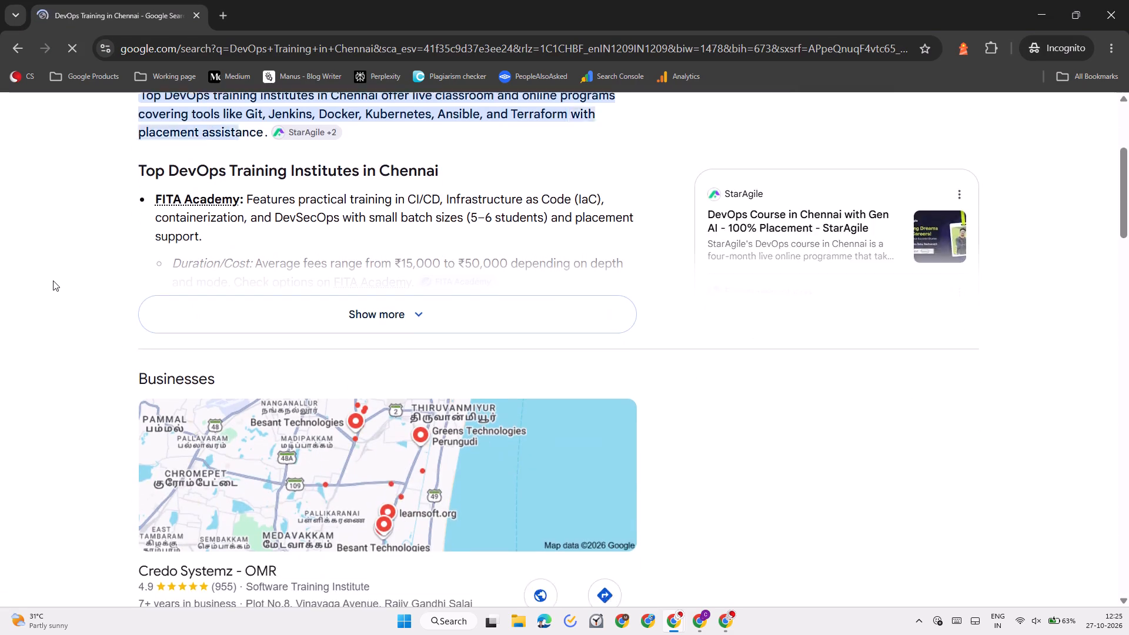
scroll(53, 280, "down", 5)
scroll(53, 280, "up", 4)
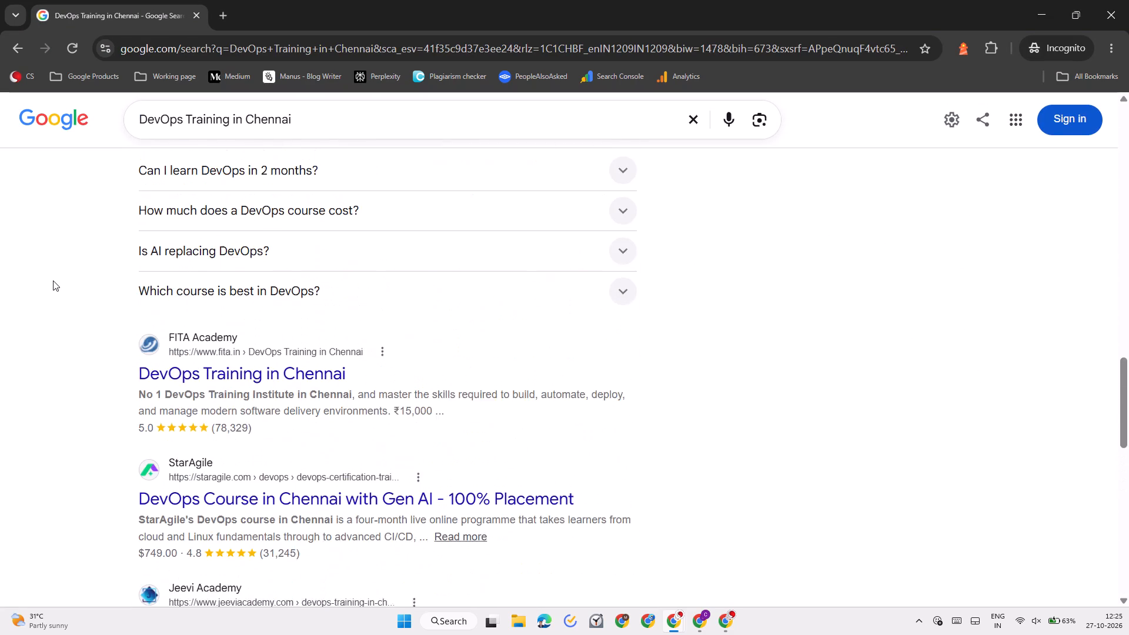
scroll(53, 280, "up", 6)
scroll(53, 280, "down", 1)
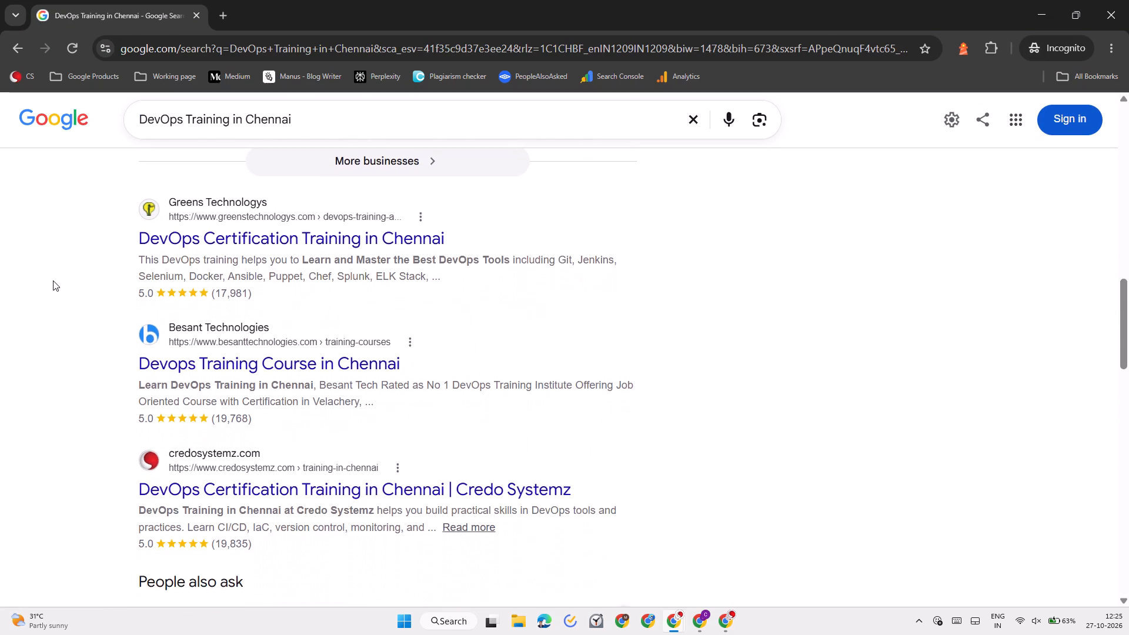
scroll(53, 280, "down", 1)
Enter 3 as the rank for DevOps Training in Chennai in cell F246 of the Chennai Keyword SERP Report sheet.
key("alt+Tab")
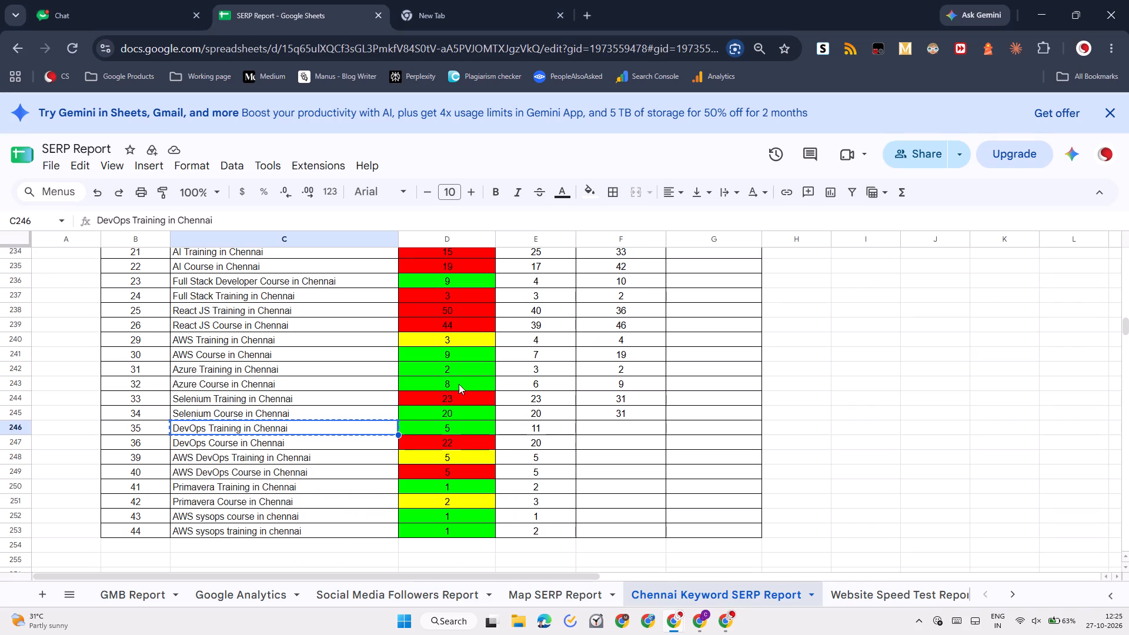
left_click(593, 419)
left_click(594, 428)
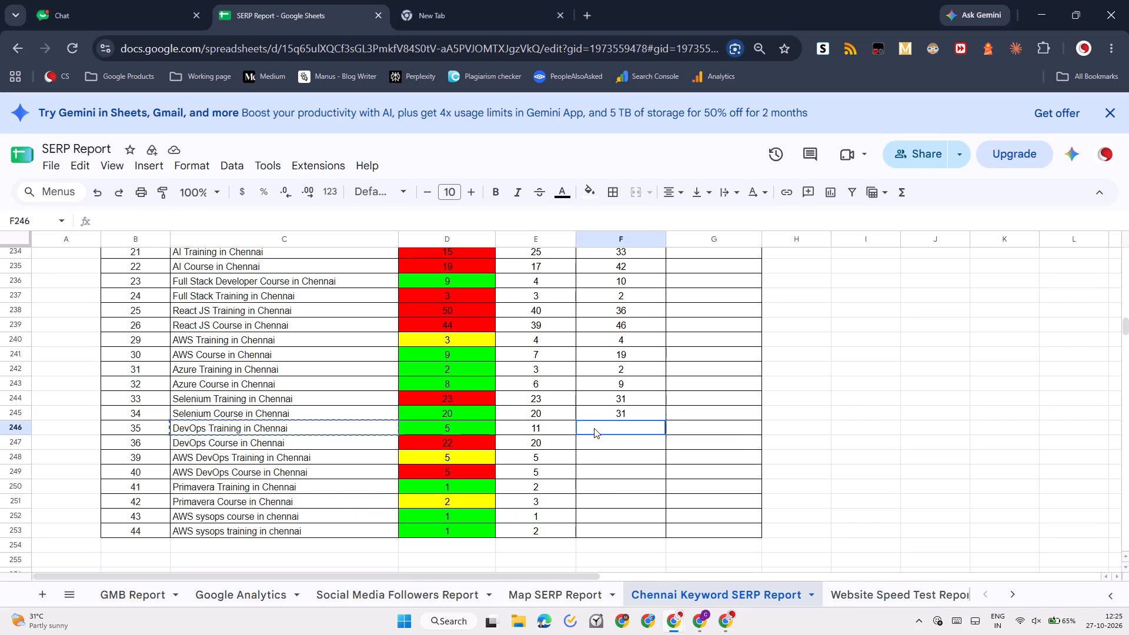
key("3")
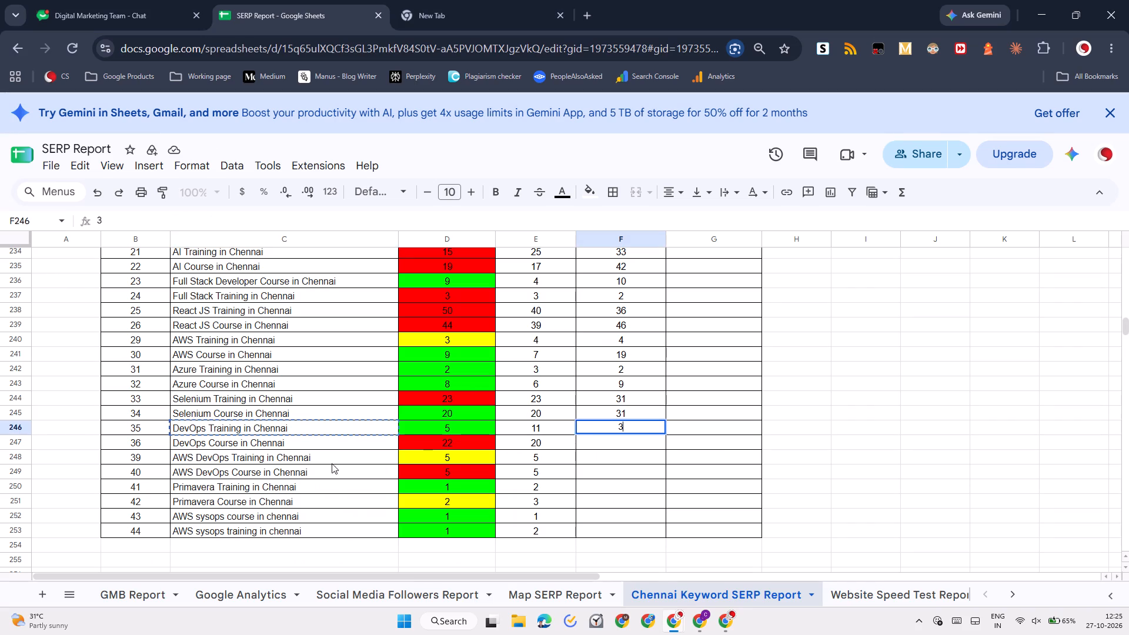
Copy the keyword "DevOps Course in Chennai" from cell C247 and search Google for it in the incognito window.
left_click(327, 449)
key("ctrl+c")
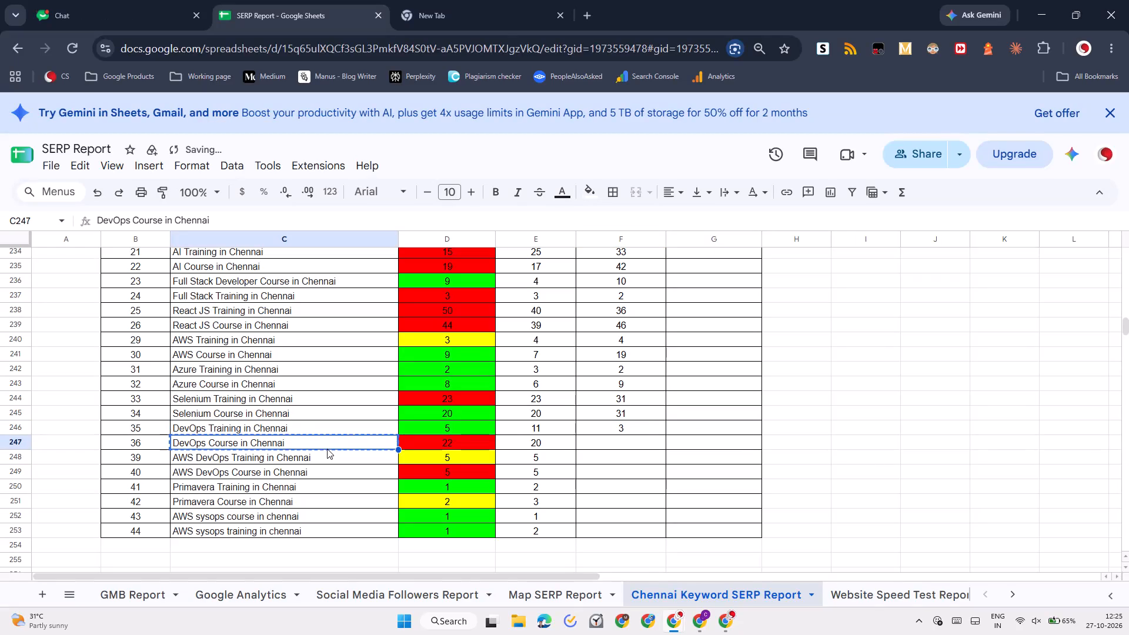
key("alt+Tab")
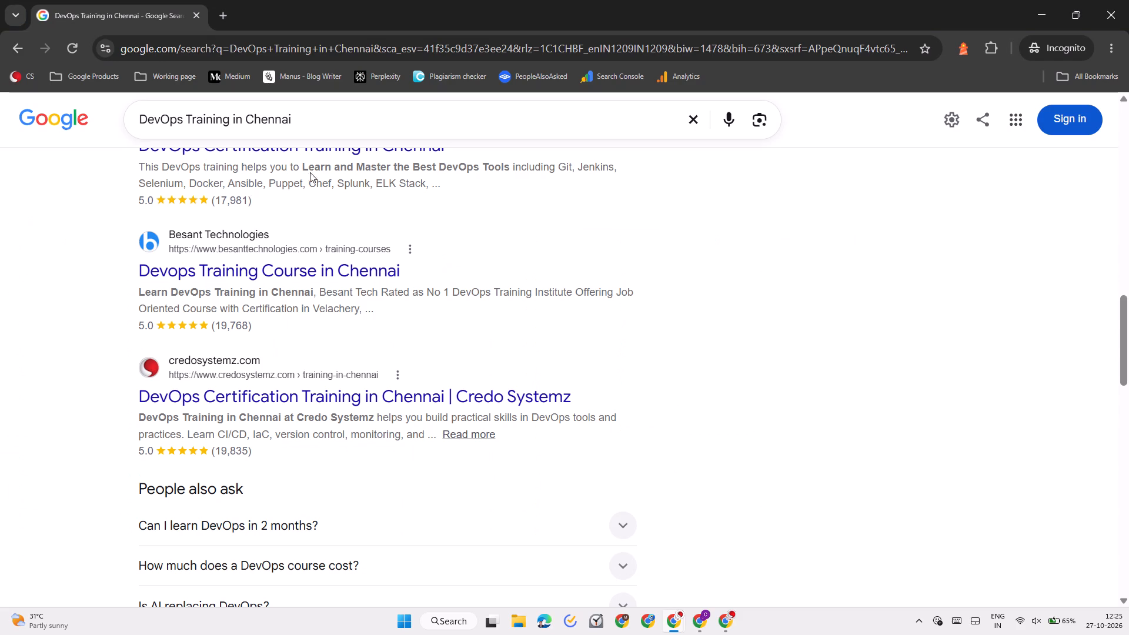
left_click_drag(306, 125, 108, 123)
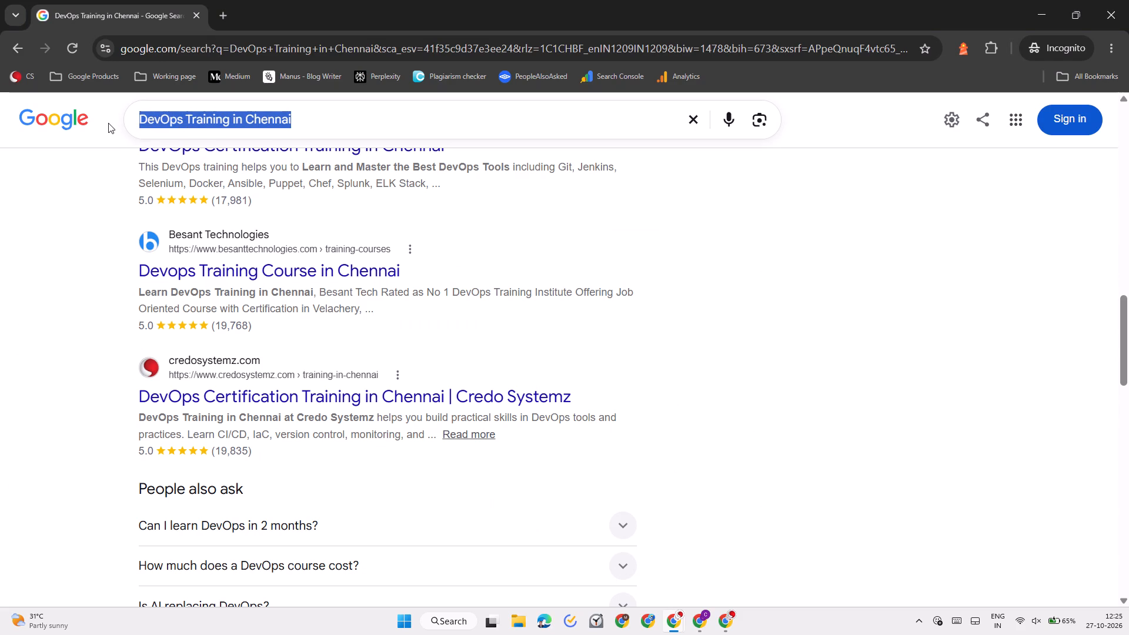
key("ctrl+v")
key("ctrl+Return")
Examine the Google results to locate the Credo Systemz listing and count its organic position for DevOps Course in Chennai.
scroll(106, 363, "down", 3)
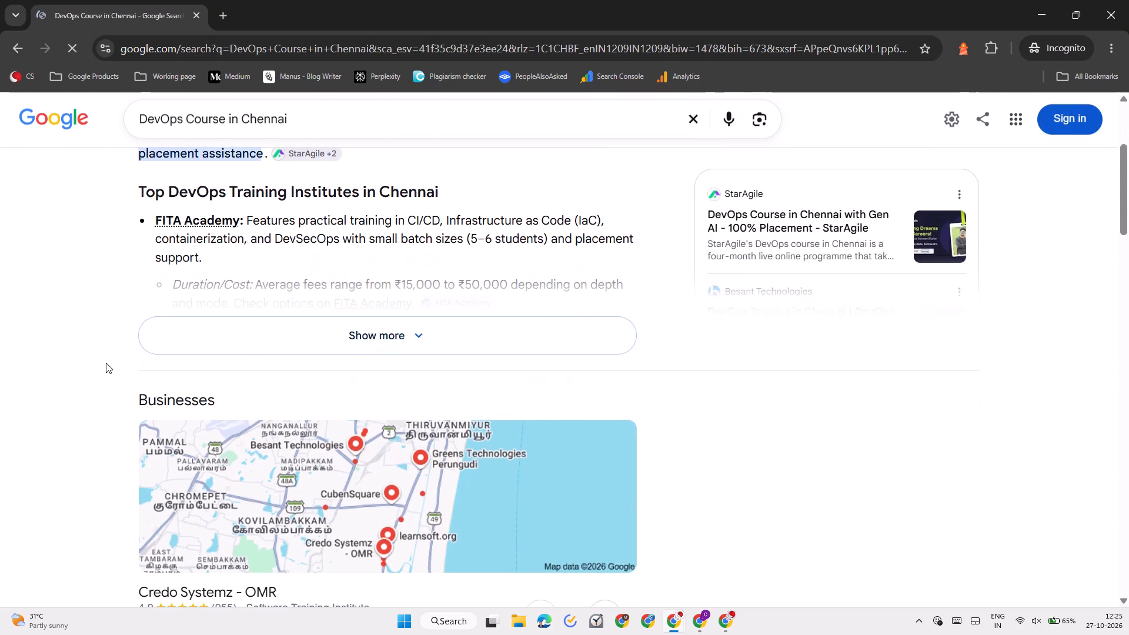
scroll(106, 363, "down", 5)
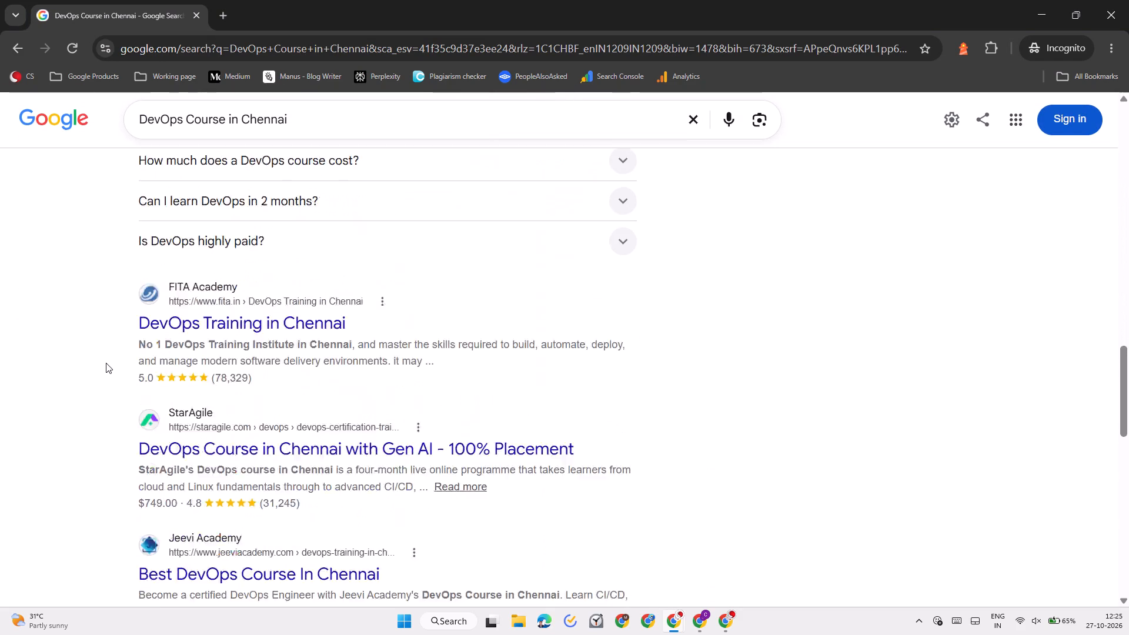
scroll(106, 363, "down", 4)
scroll(106, 363, "up", 1)
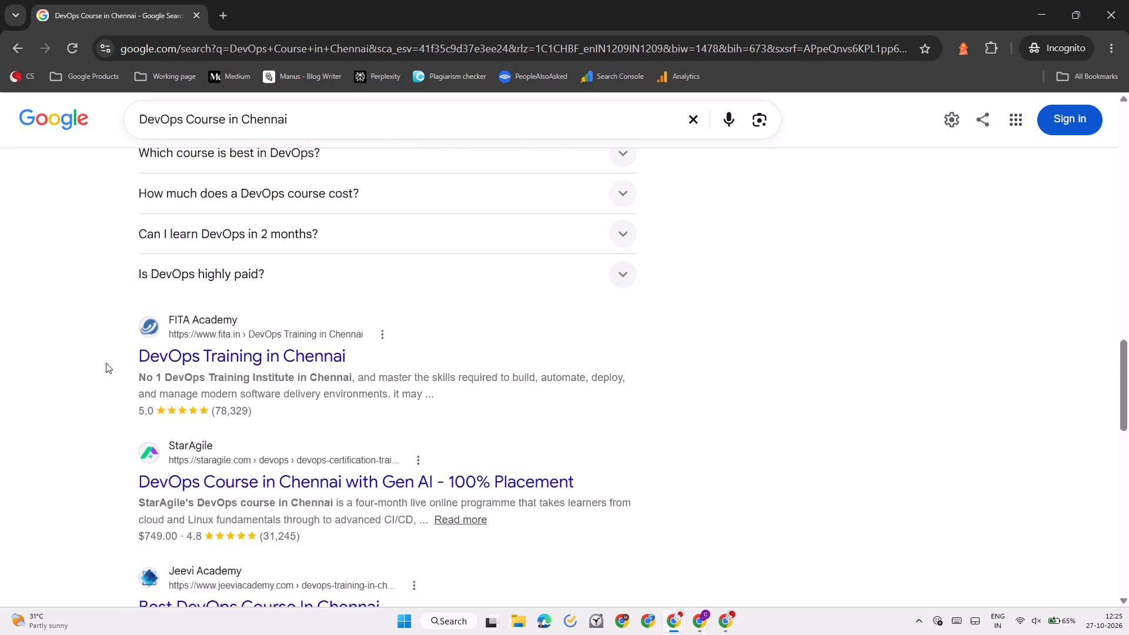
scroll(106, 363, "up", 1)
scroll(106, 363, "down", 6)
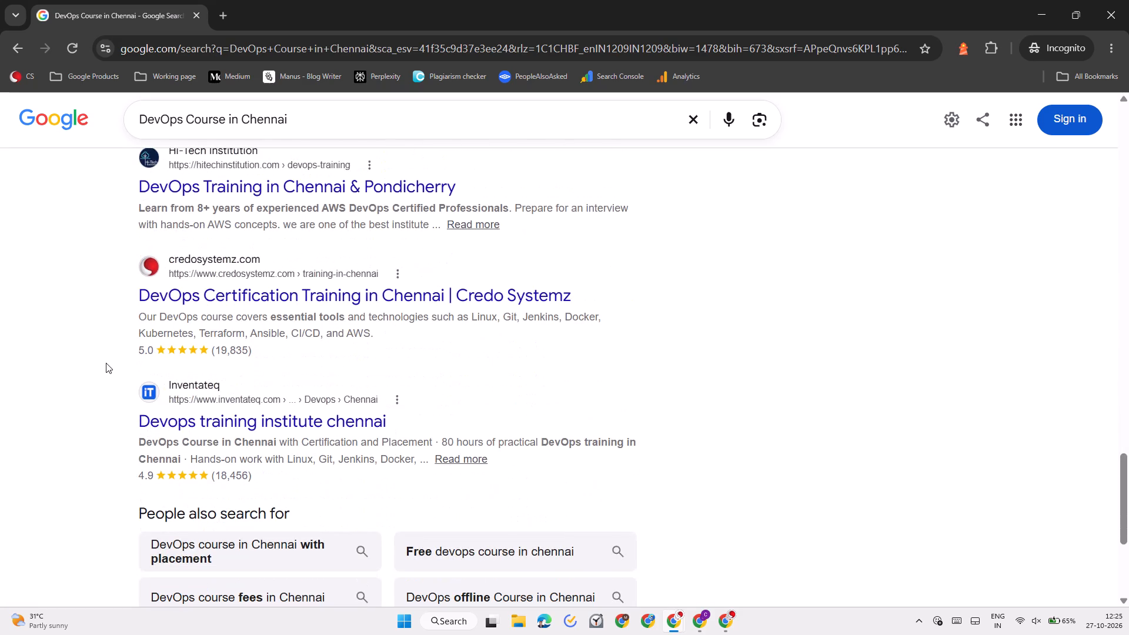
scroll(106, 363, "down", 4)
scroll(106, 363, "up", 4)
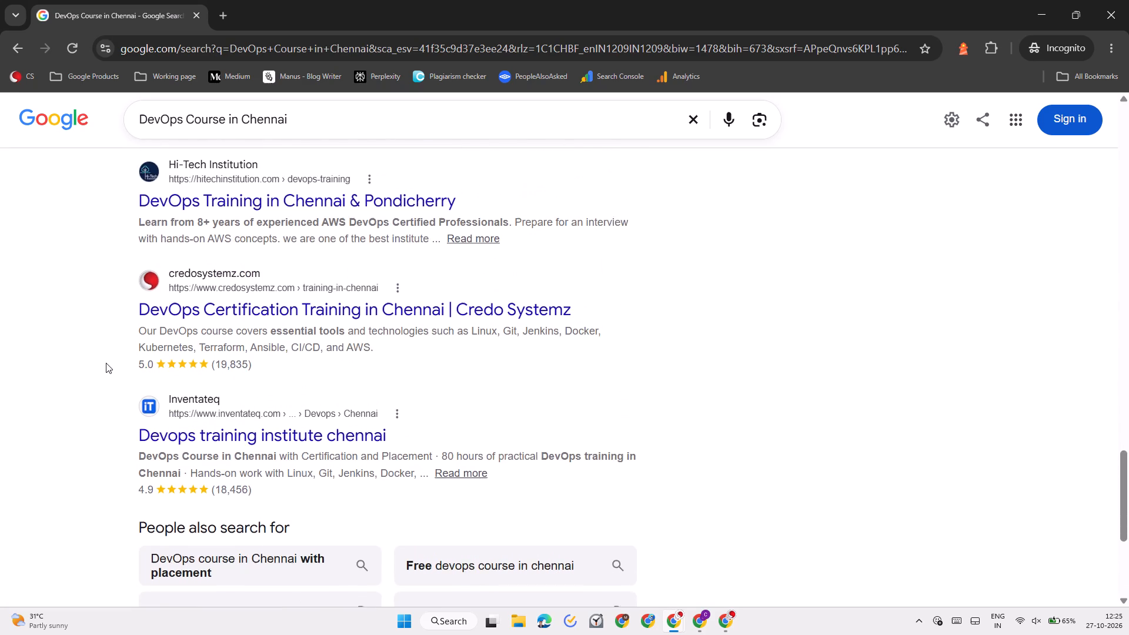
Enter 9 as the rank for DevOps Course in Chennai in cell F247 of the Chennai Keyword SERP Report sheet.
key("alt+Tab")
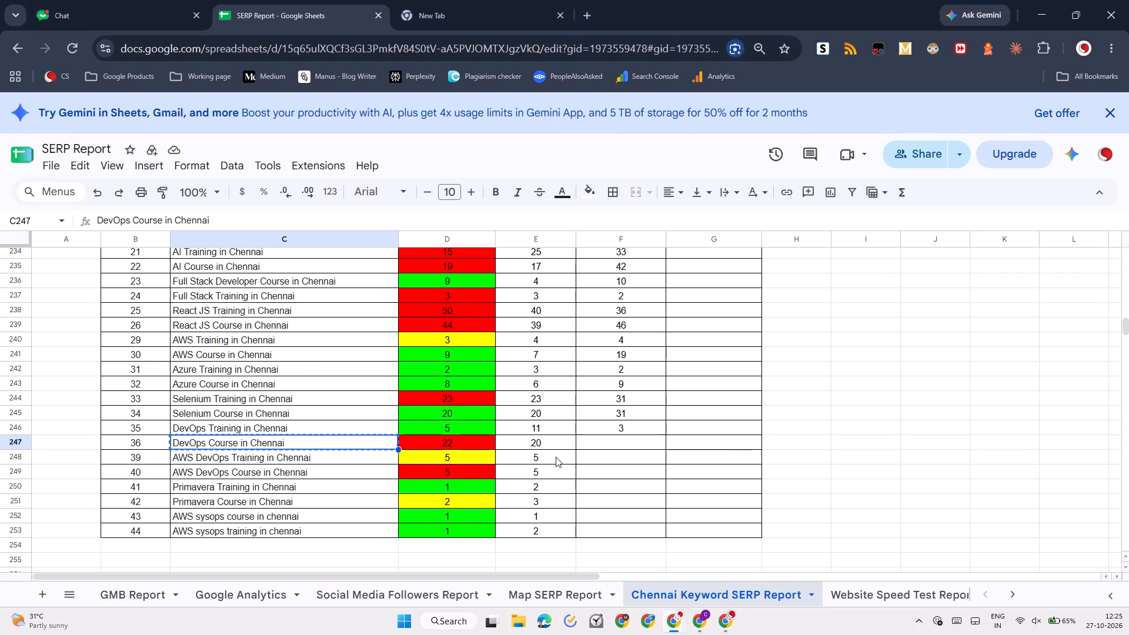
left_click(613, 446)
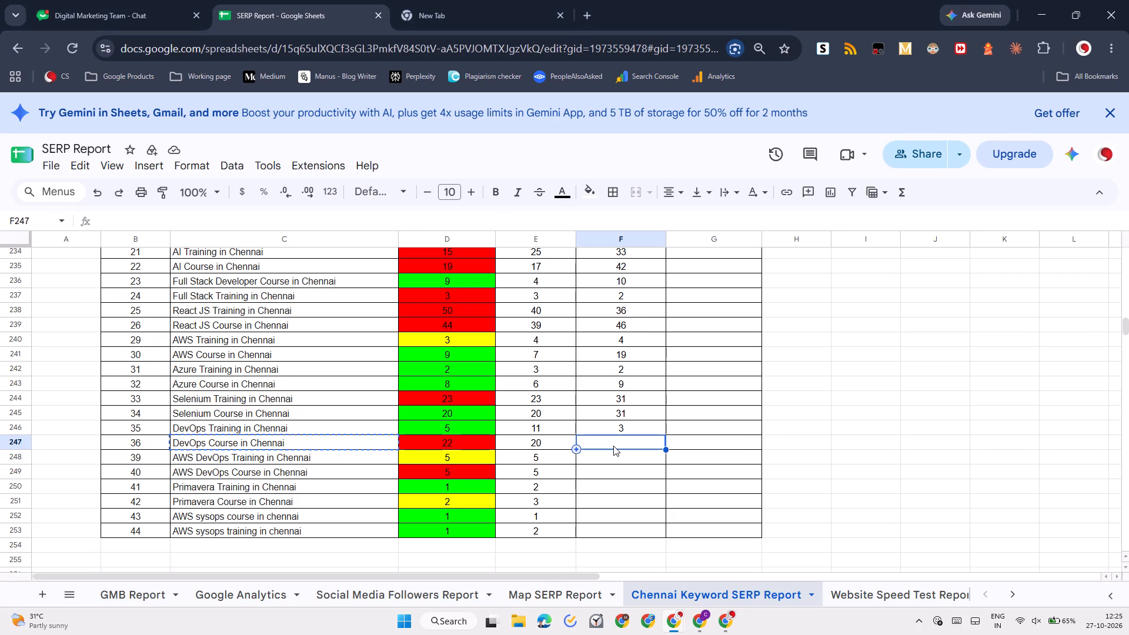
key("alt+Tab")
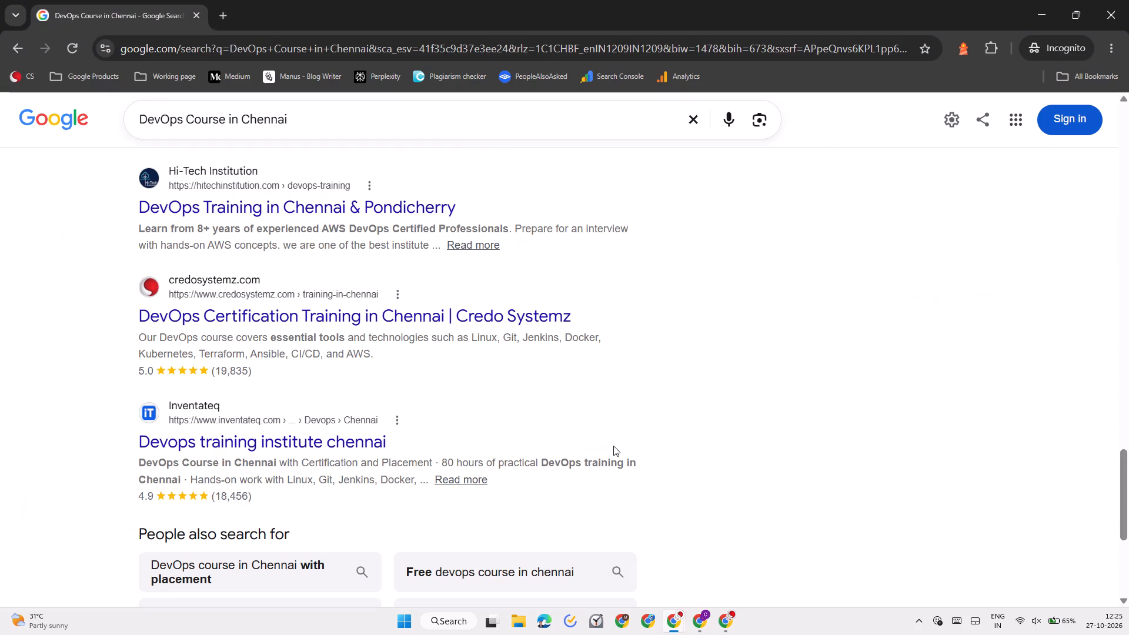
key("alt+Tab")
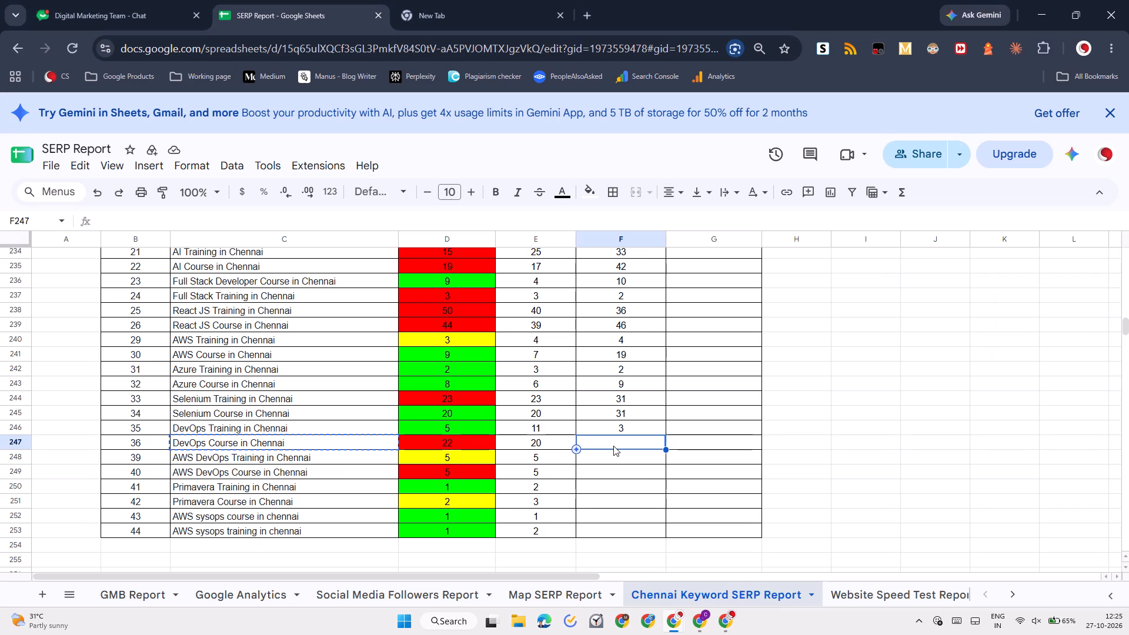
key("9")
left_click(480, 451)
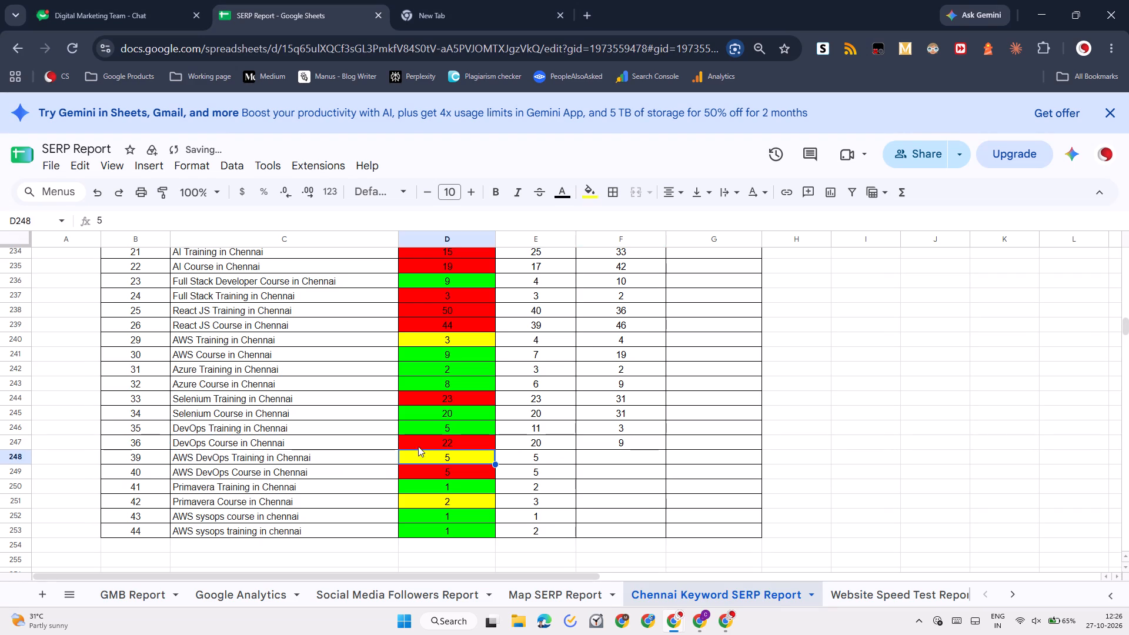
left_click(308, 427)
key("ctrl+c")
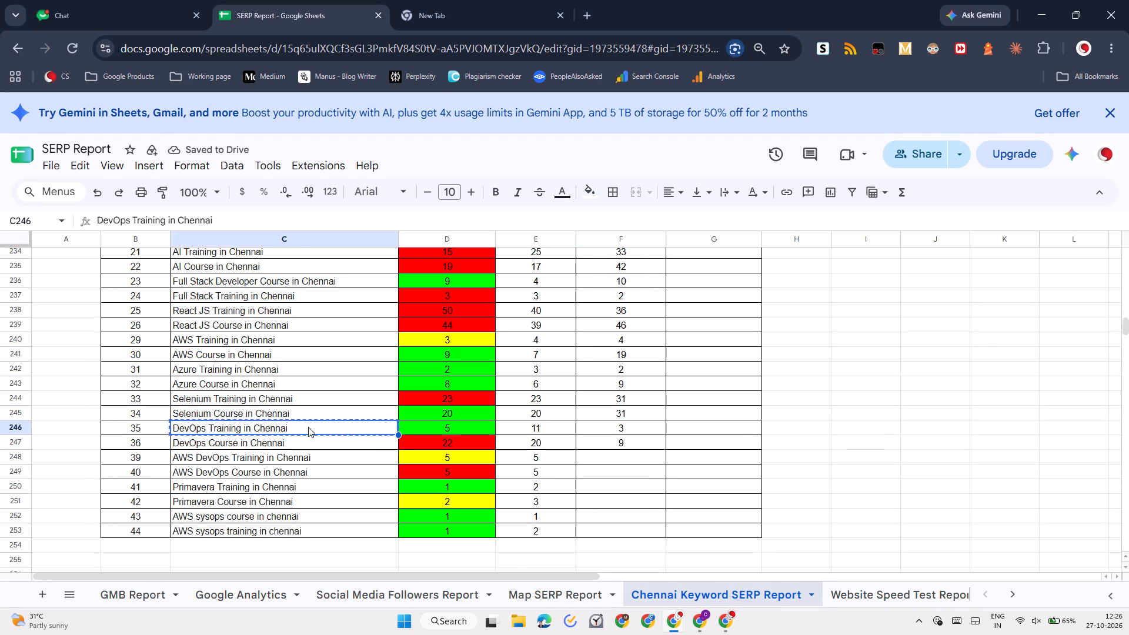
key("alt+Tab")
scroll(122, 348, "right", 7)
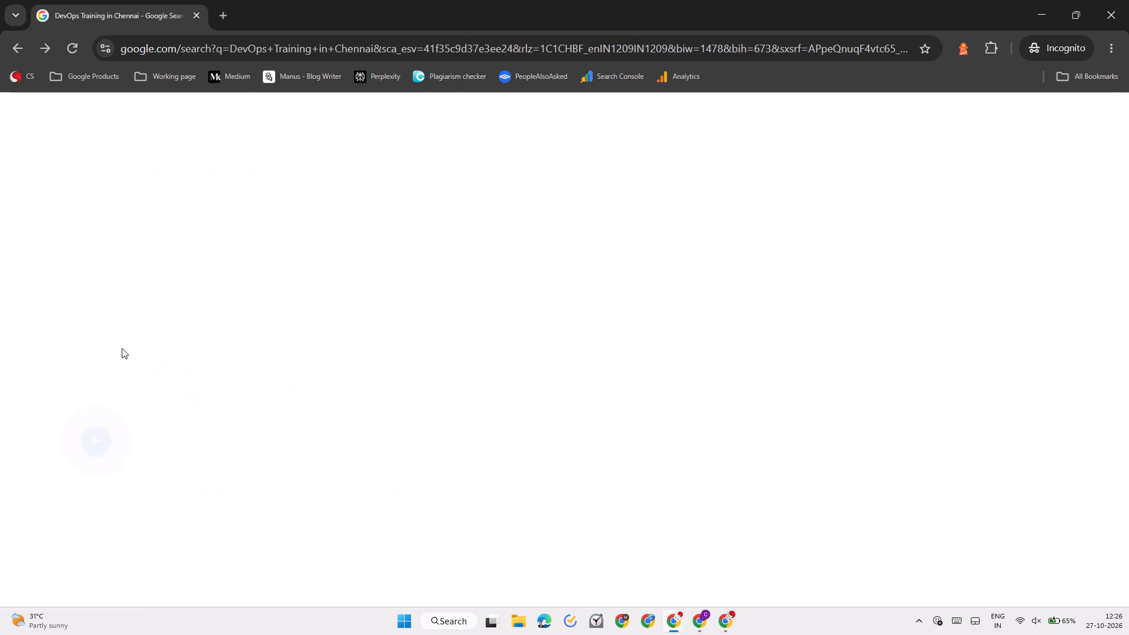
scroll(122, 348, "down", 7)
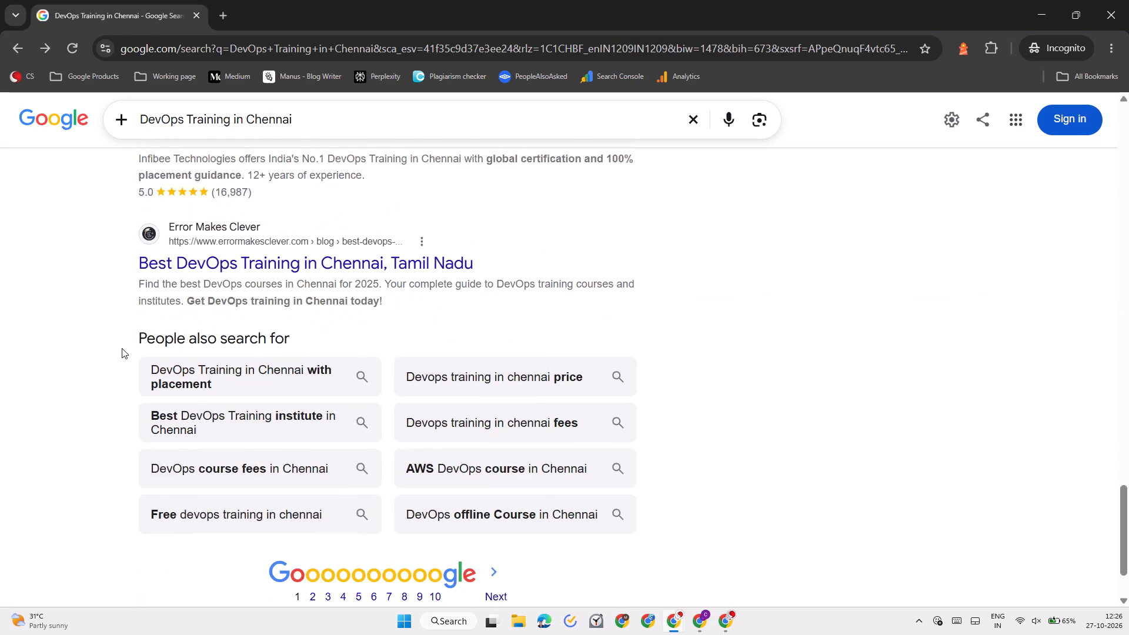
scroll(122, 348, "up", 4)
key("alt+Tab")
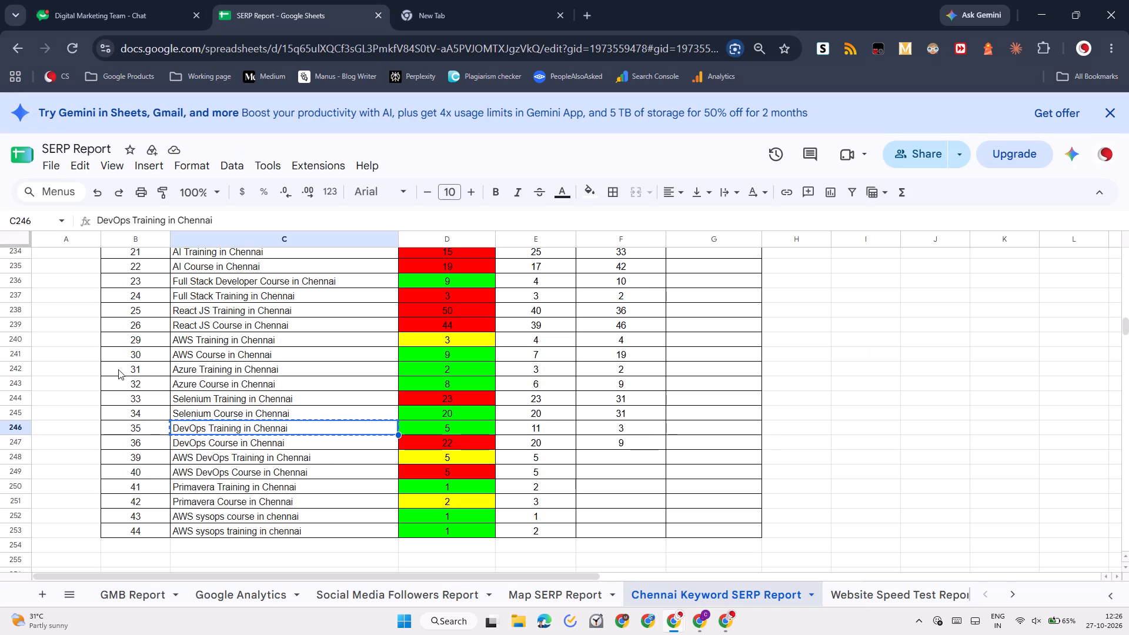
Copy the keyword "AWS DevOps Training in Chennai" from cell C248 and search Google for it in the incognito window.
left_click(213, 454)
key("ctrl+c")
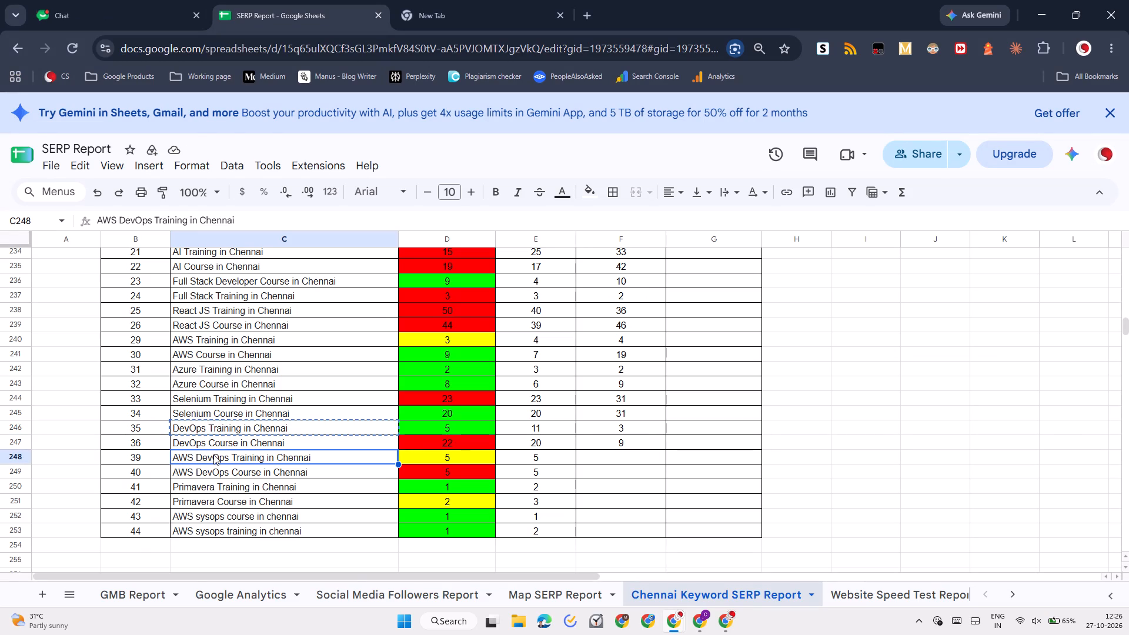
key("alt+Tab")
left_click(292, 129)
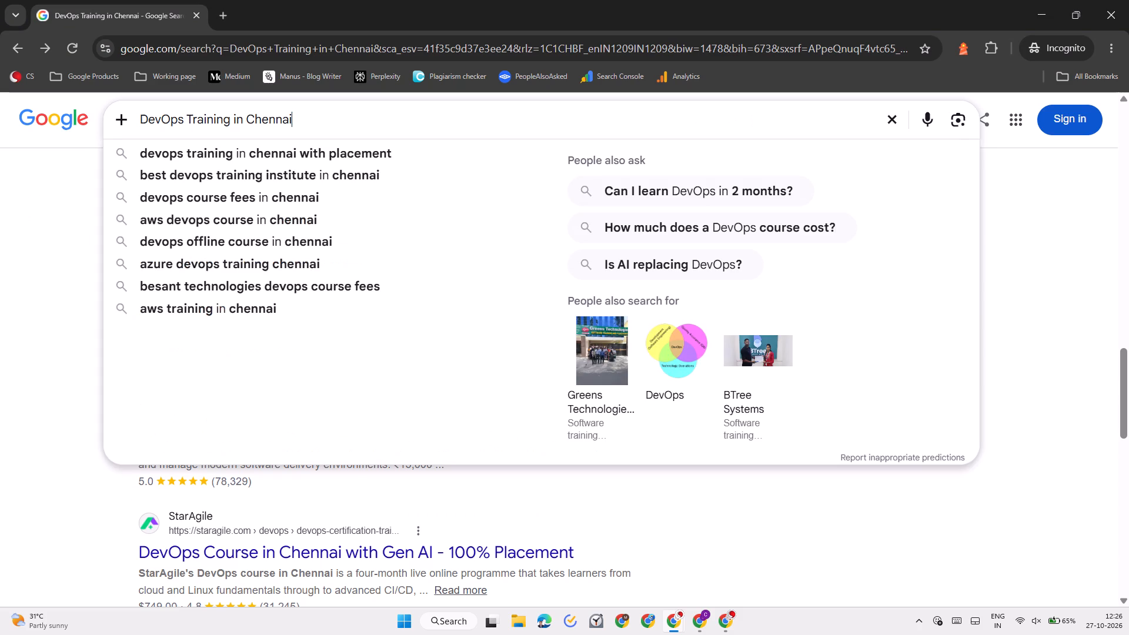
key("ctrl+a")
key("ctrl+v")
key("Return")
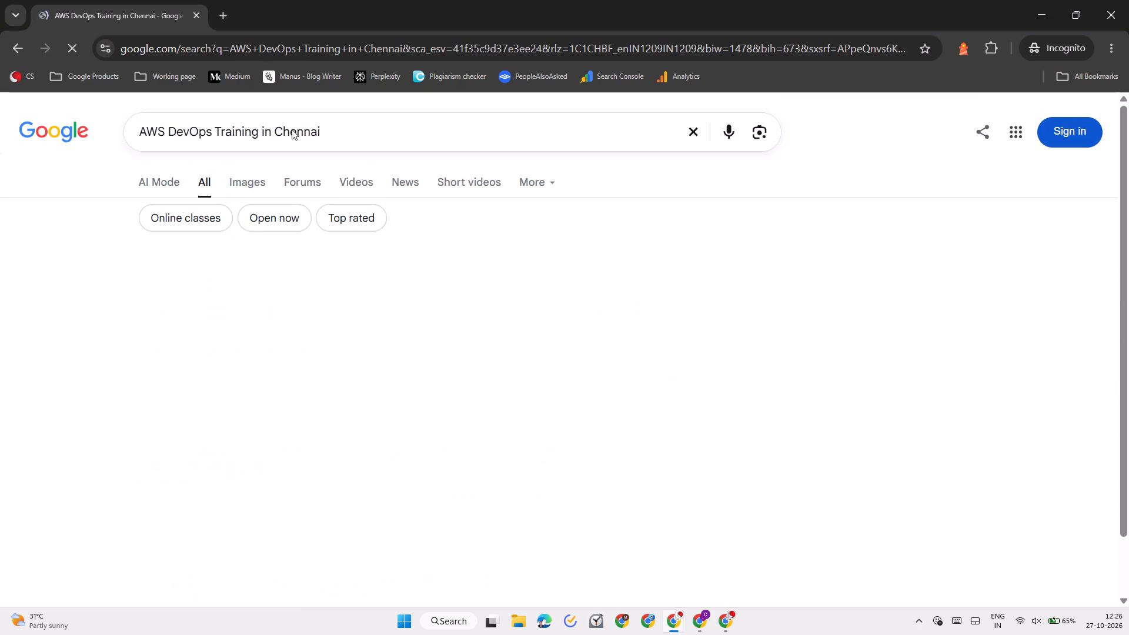
key("alt+Tab")
key("alt+Tab")
Examine the Google results to locate the Credo Systemz listing and count its organic position for AWS DevOps Training in Chennai.
scroll(184, 351, "down", 1)
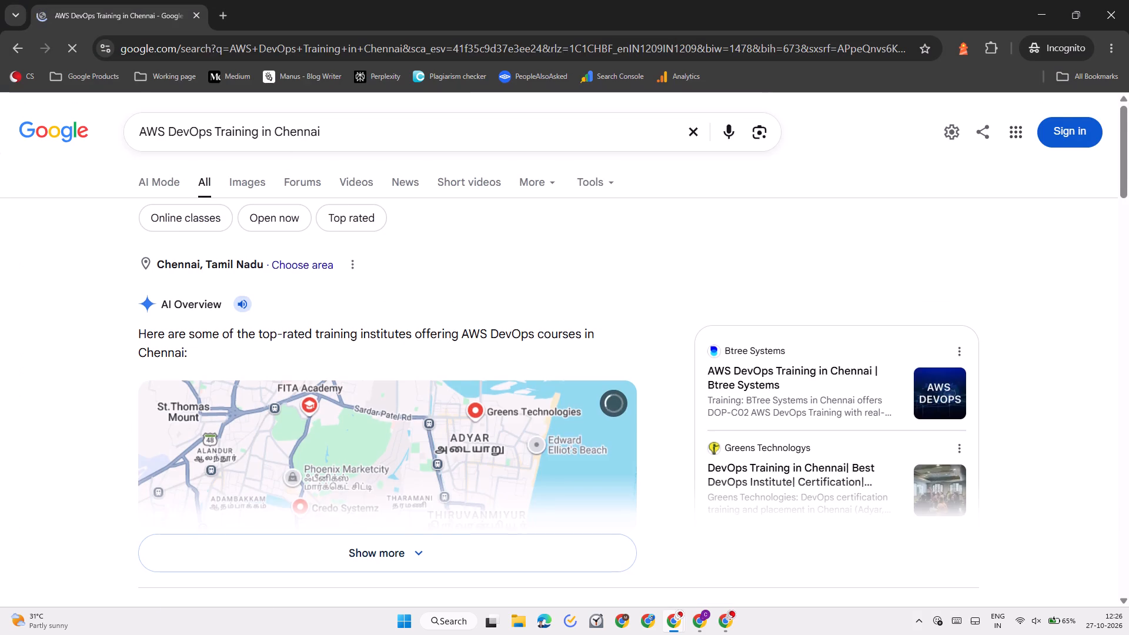
scroll(184, 351, "down", 3)
scroll(115, 406, "down", 3)
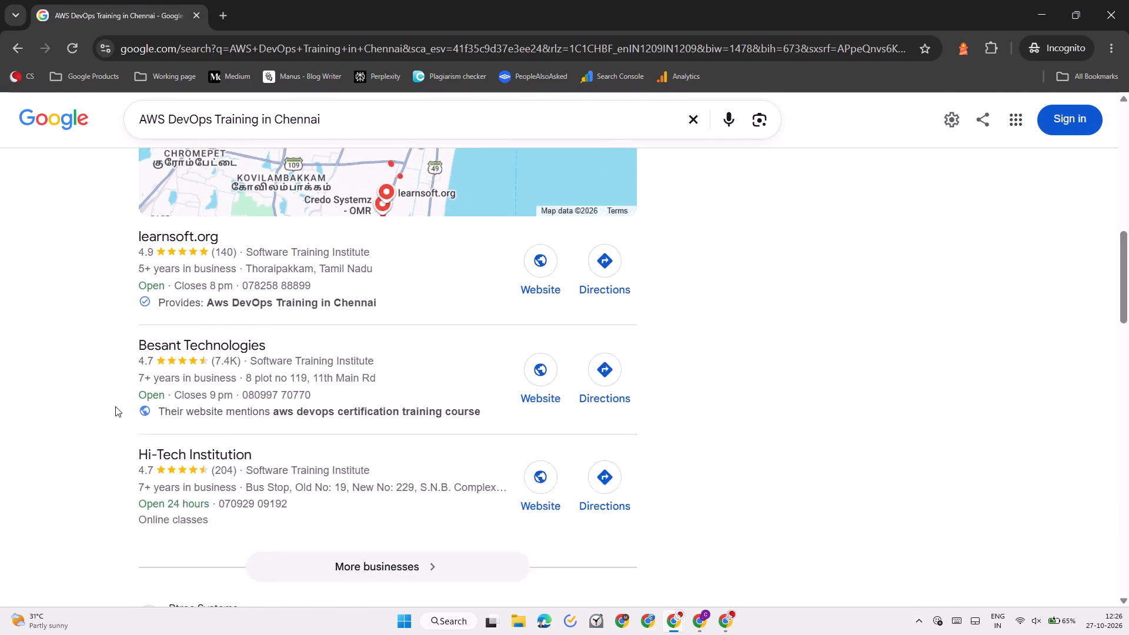
scroll(115, 406, "down", 4)
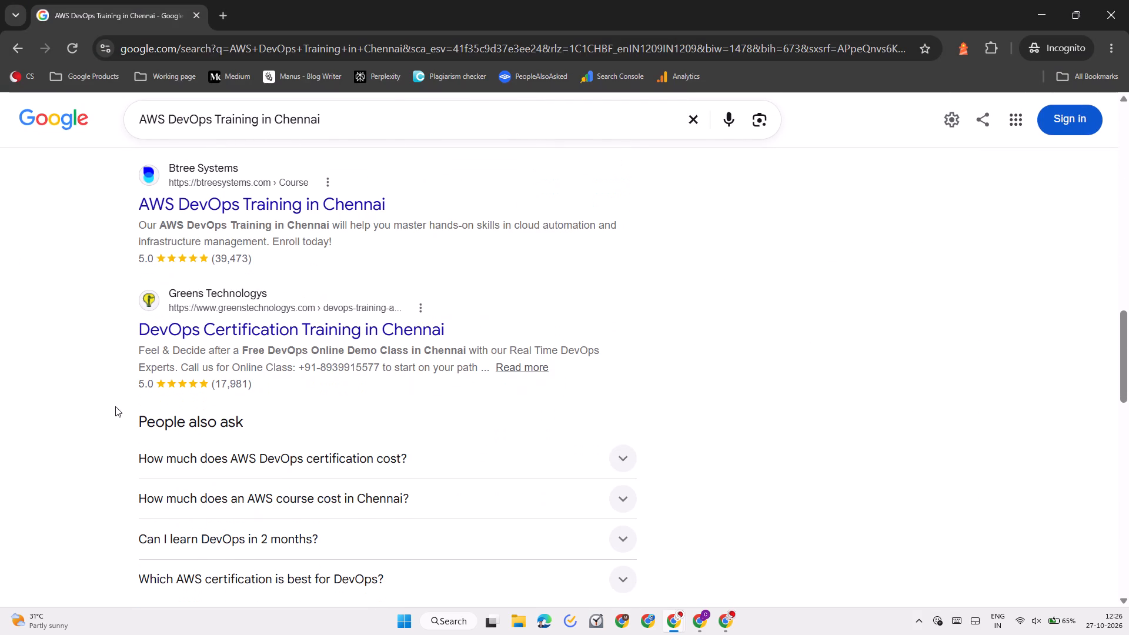
scroll(115, 406, "down", 2)
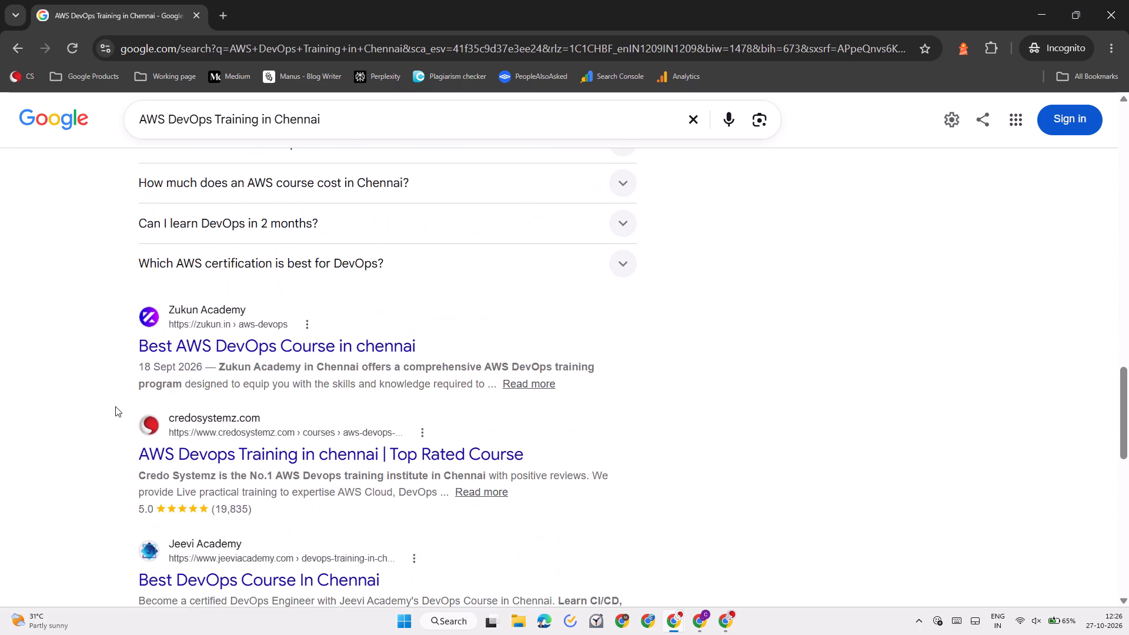
scroll(115, 406, "down", 1)
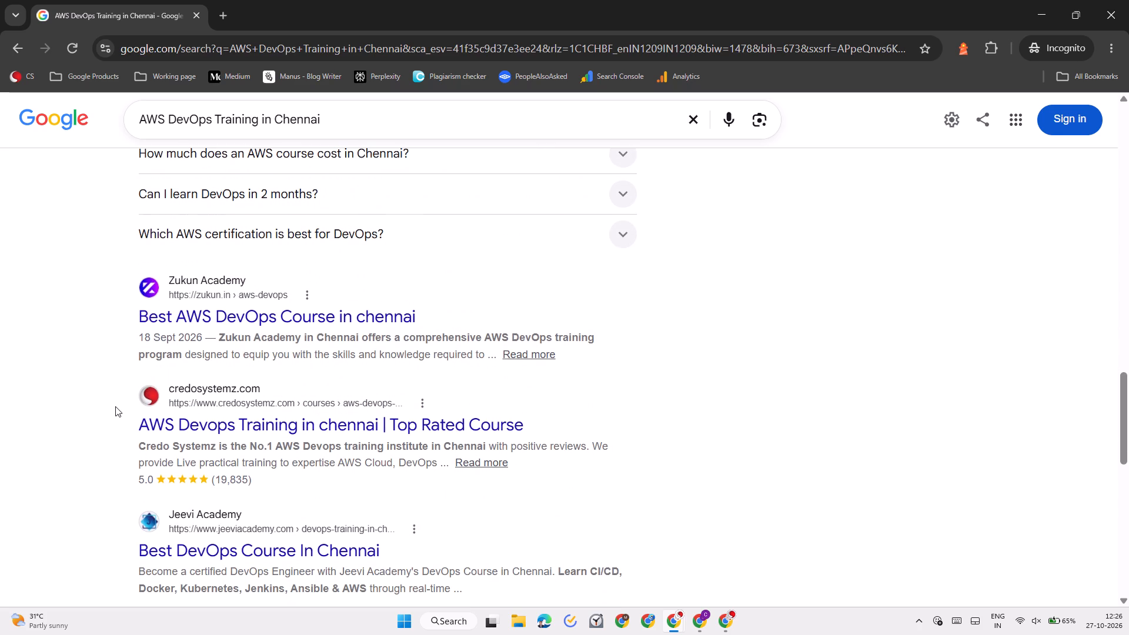
scroll(115, 406, "down", 1)
scroll(115, 406, "up", 9)
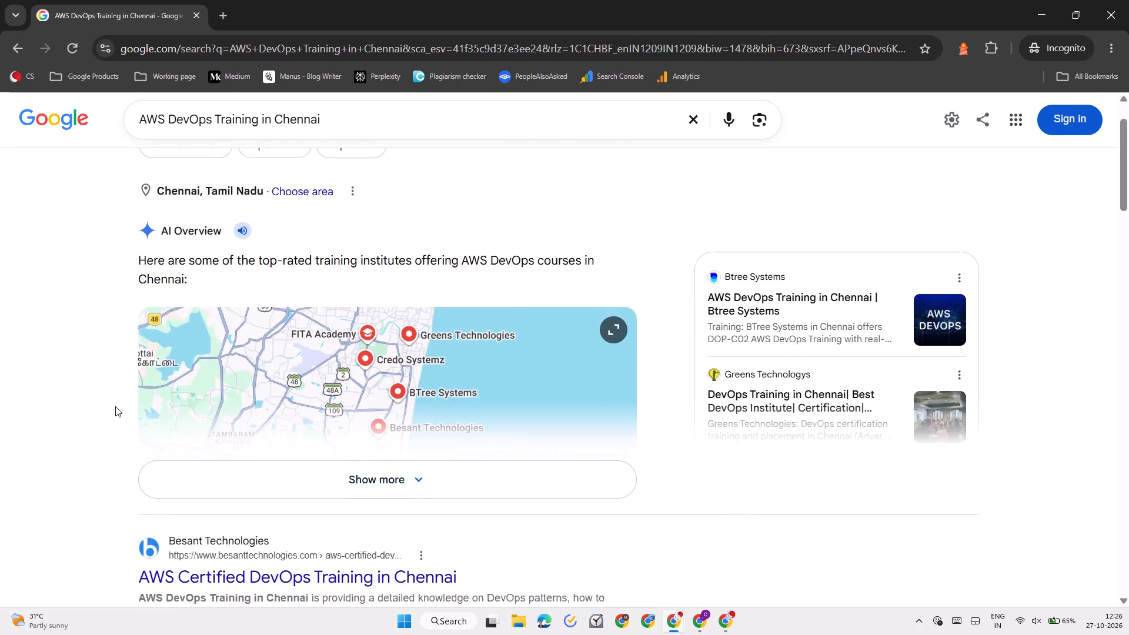
scroll(115, 406, "down", 6)
scroll(115, 406, "up", 5)
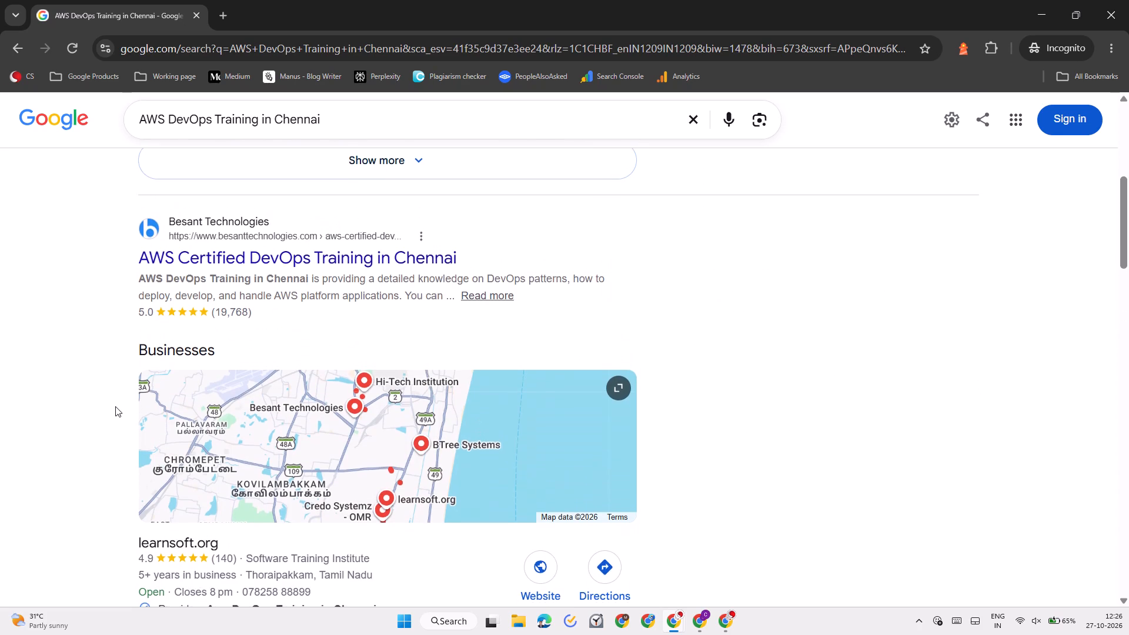
scroll(115, 406, "down", 6)
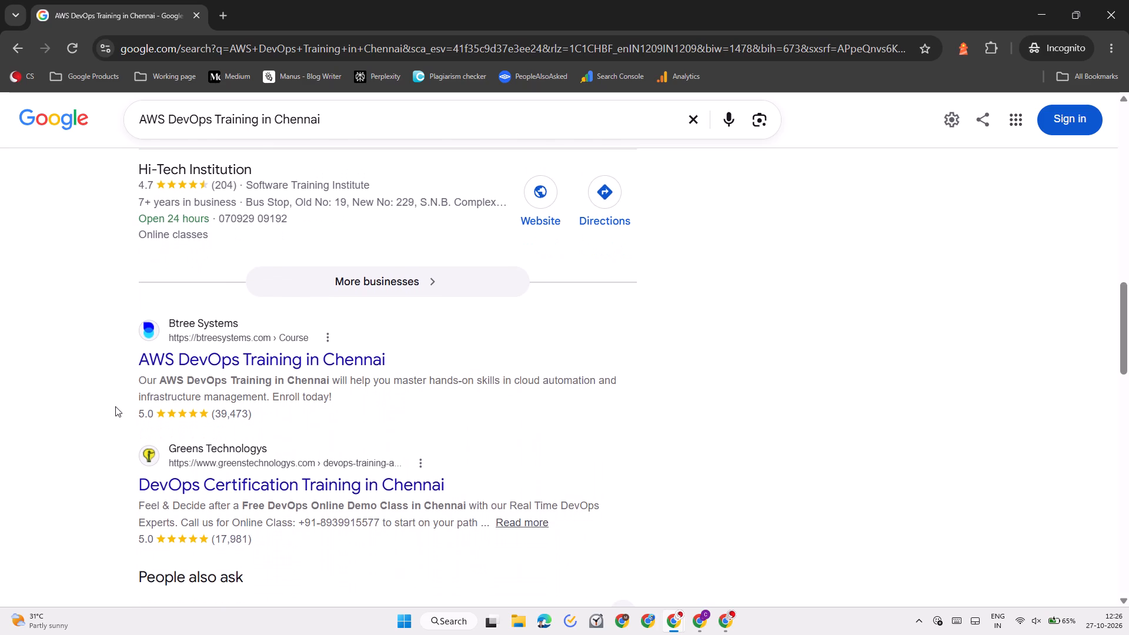
scroll(115, 406, "down", 6)
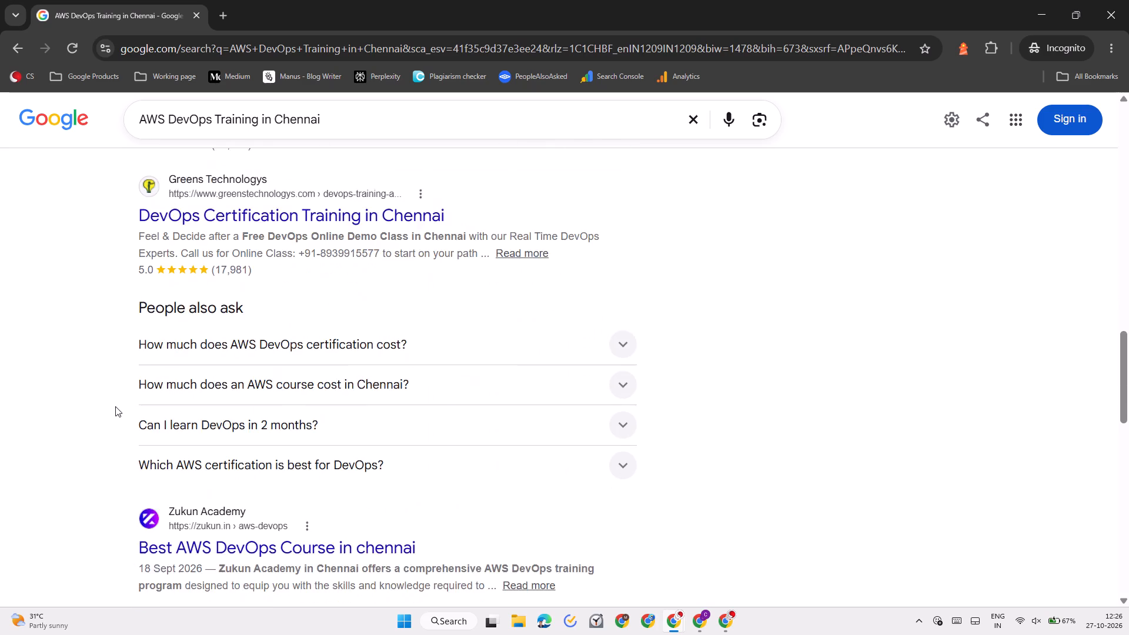
scroll(115, 406, "down", 2)
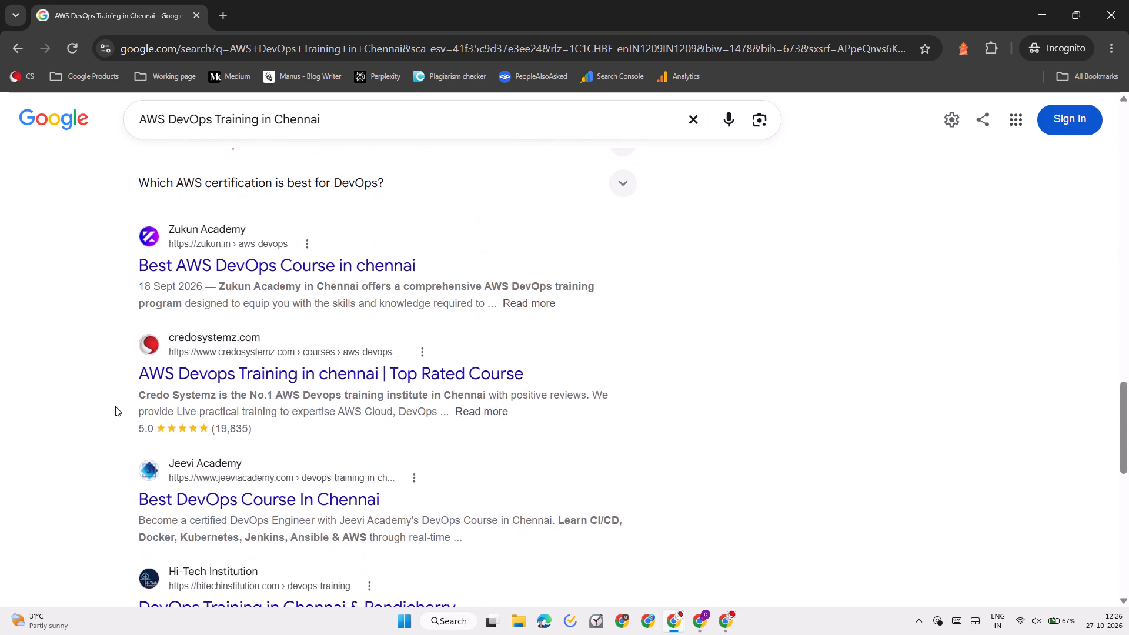
Enter 5 as the rank for AWS DevOps Training in Chennai in cell F248 of the Chennai Keyword SERP Report sheet.
key("alt+Tab")
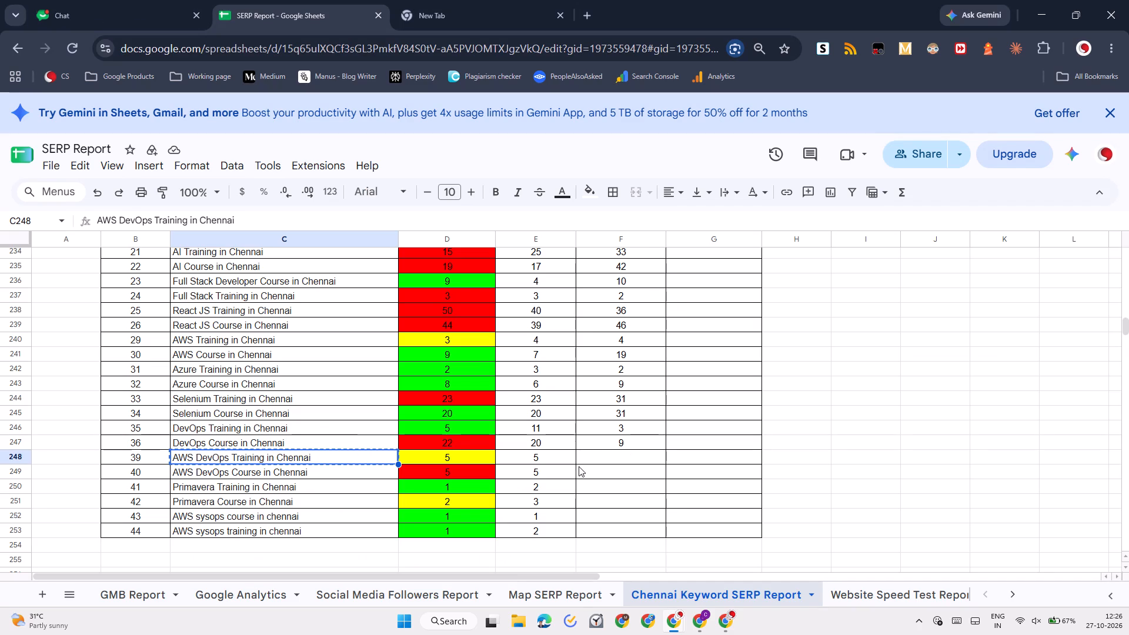
left_click(595, 451)
key("5")
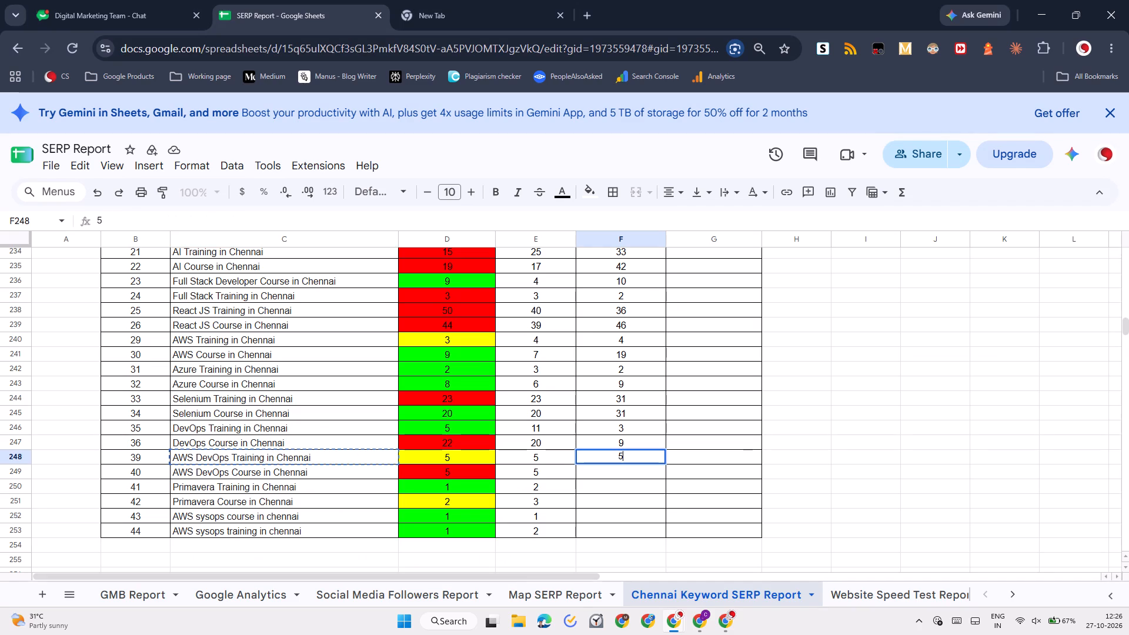
Copy the keyword "AWS DevOps Course in Chennai" from cell C249 and search Google for it in the incognito window.
left_click(326, 476)
key("ctrl+c")
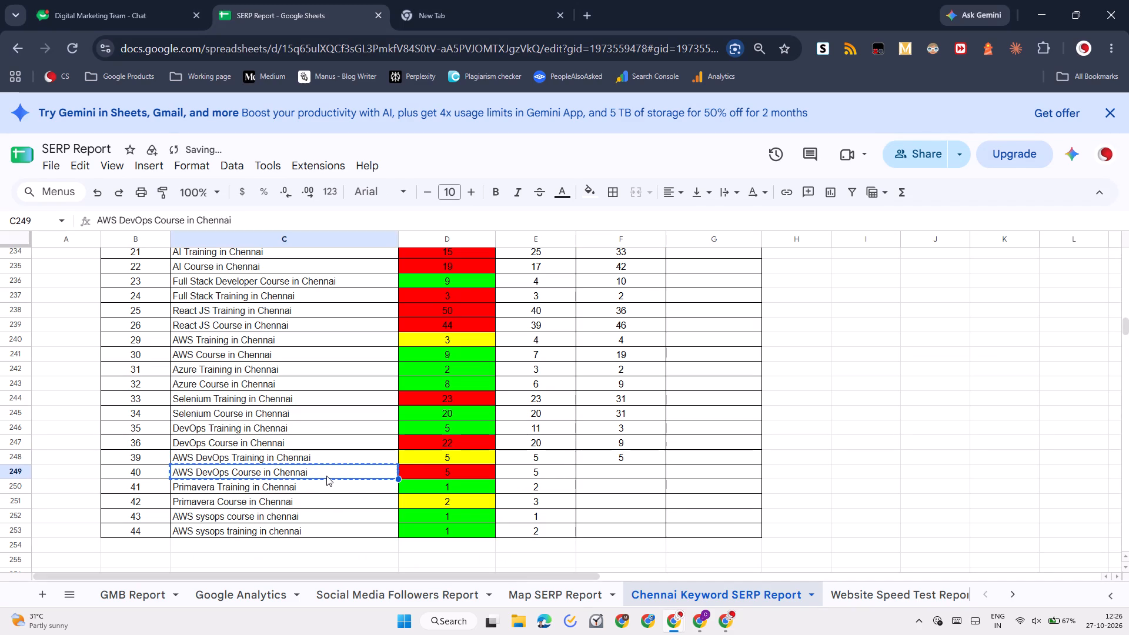
key("alt+Tab")
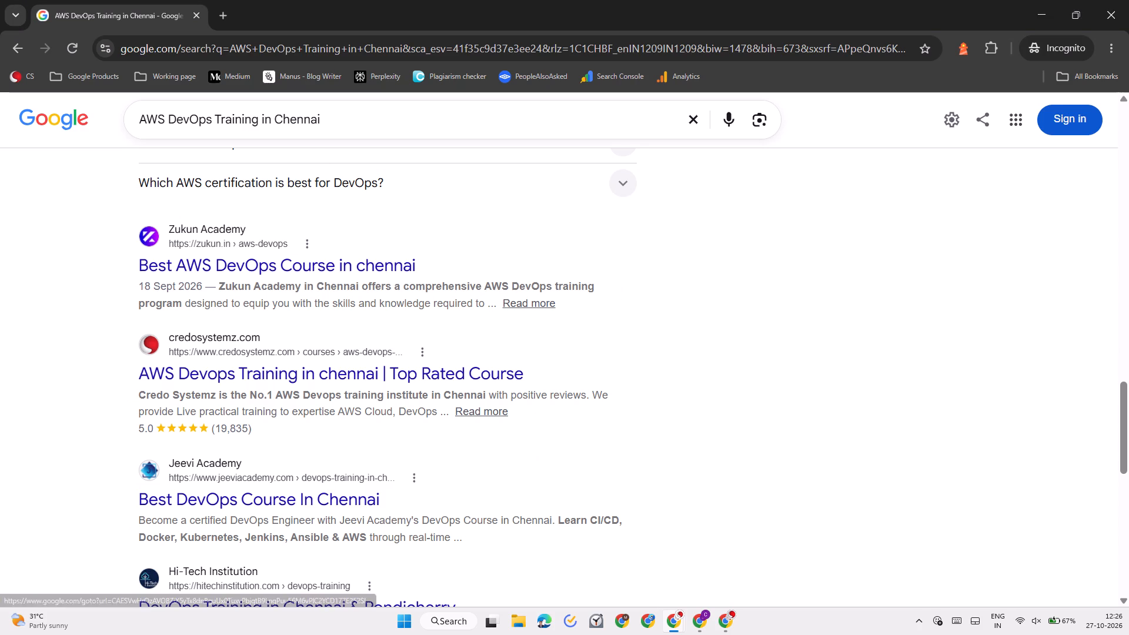
left_click_drag(335, 126, 88, 113)
key("ctrl+v")
key("ctrl+Return")
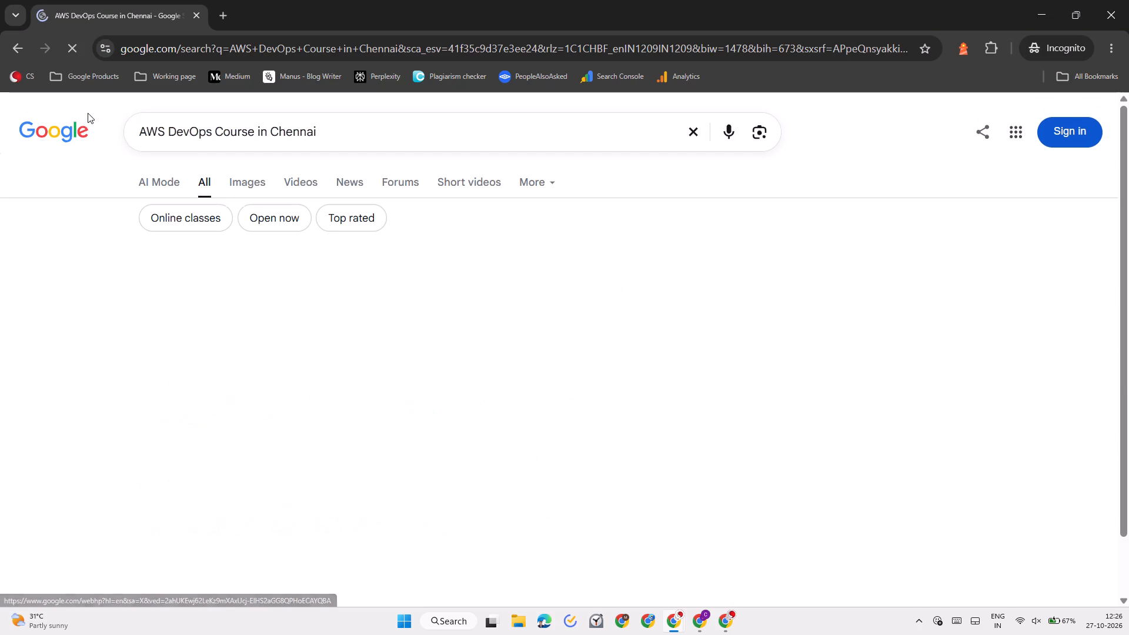
Examine the Google results to locate the Credo Systemz listing and count its organic position for AWS DevOps Course in Chennai.
scroll(70, 288, "down", 7)
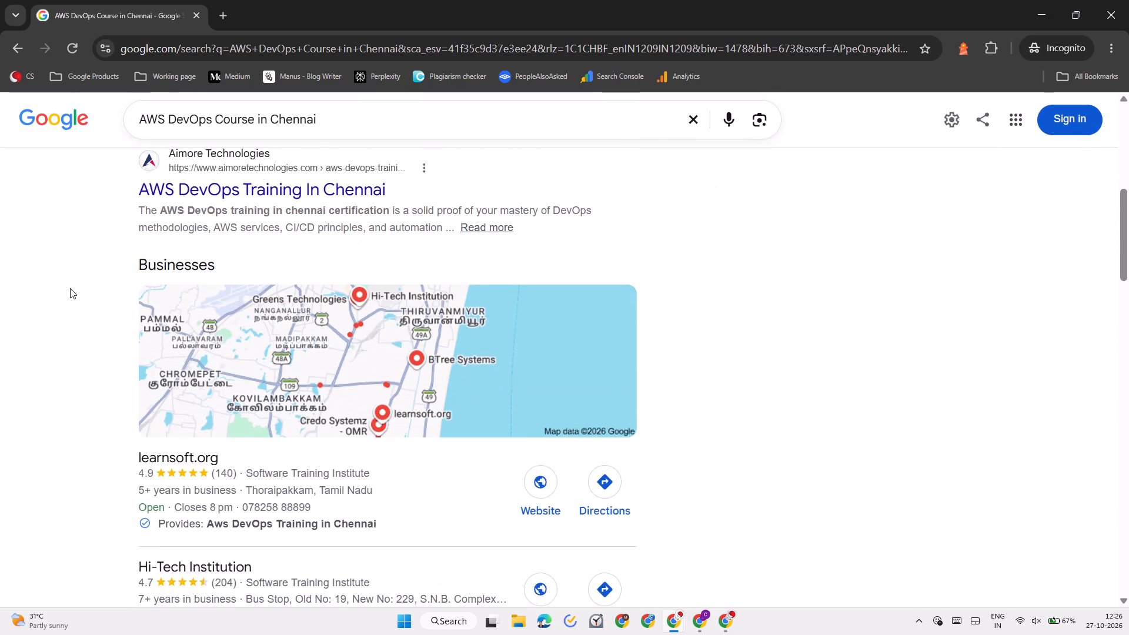
scroll(70, 288, "down", 5)
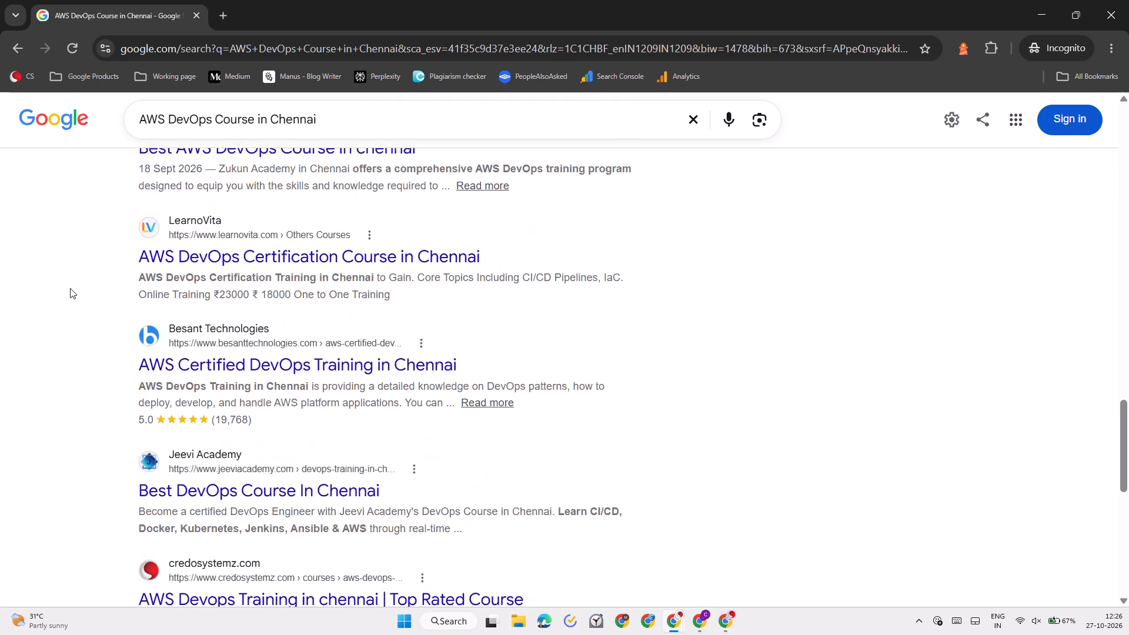
scroll(70, 288, "up", 6)
scroll(70, 288, "down", 4)
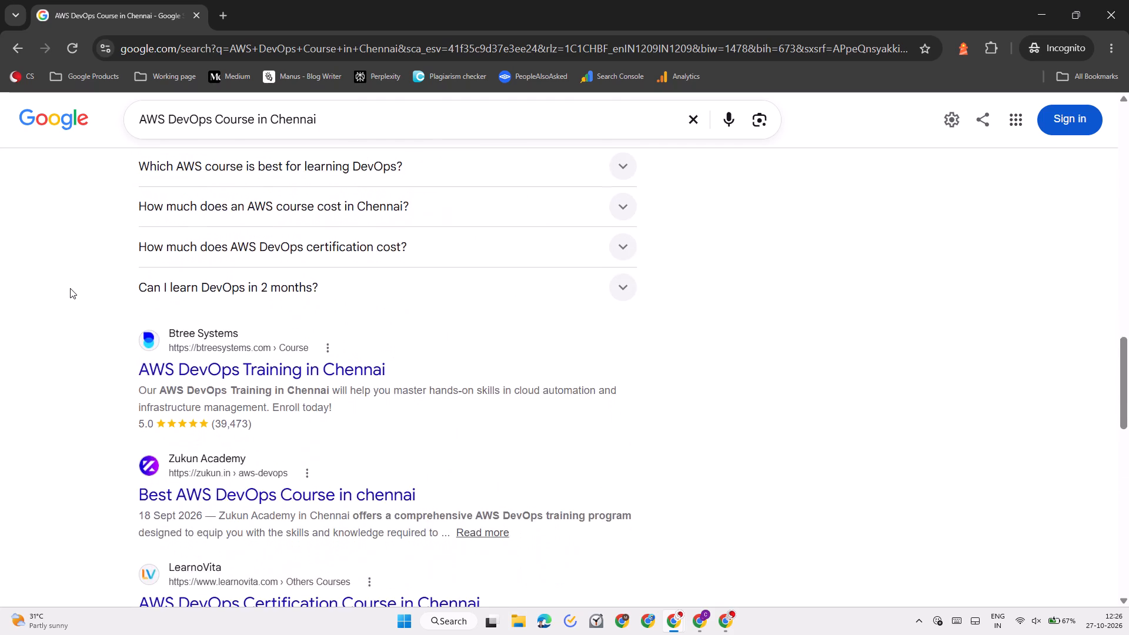
scroll(70, 288, "down", 5)
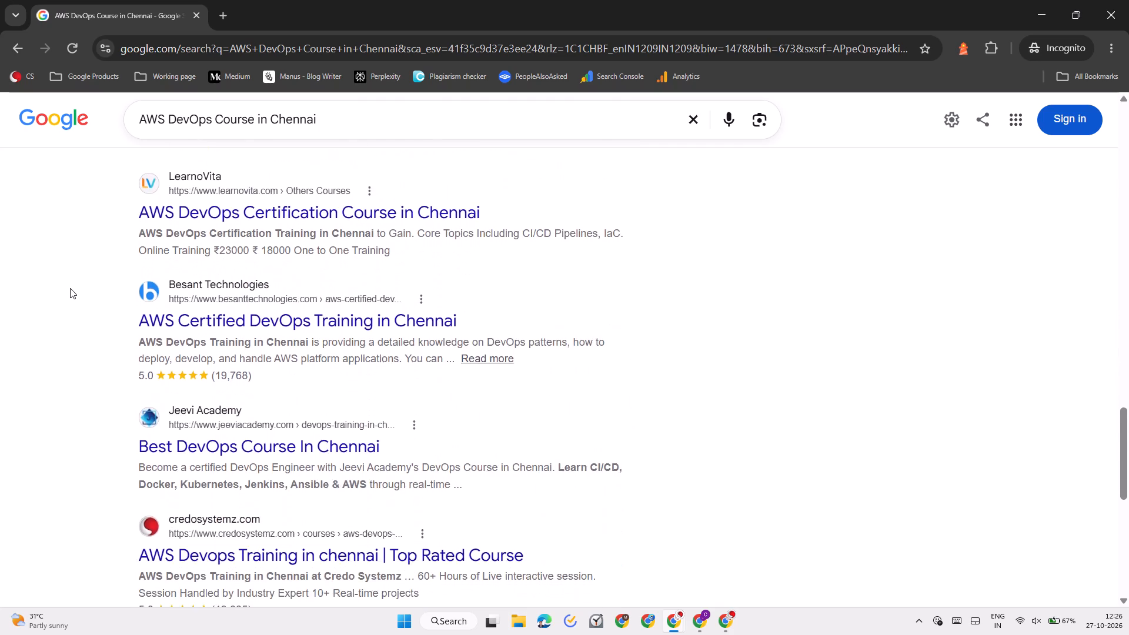
scroll(70, 288, "down", 1)
Enter 8 as the rank for AWS DevOps Course in Chennai in cell F249 of the Chennai Keyword SERP Report sheet.
key("alt+Tab")
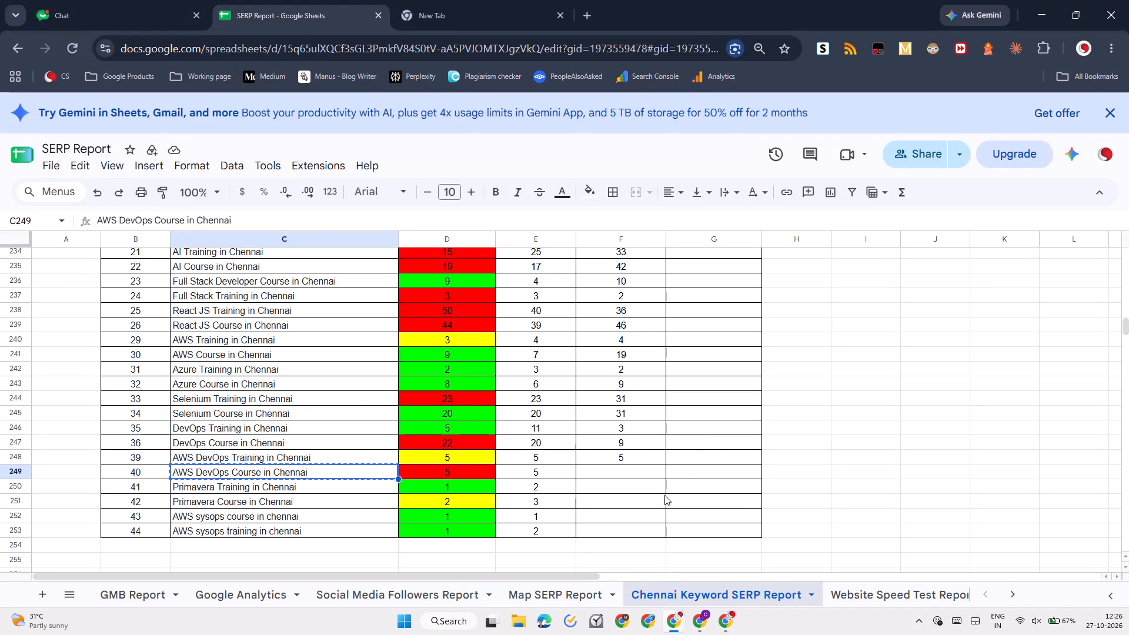
left_click(628, 476)
key("8")
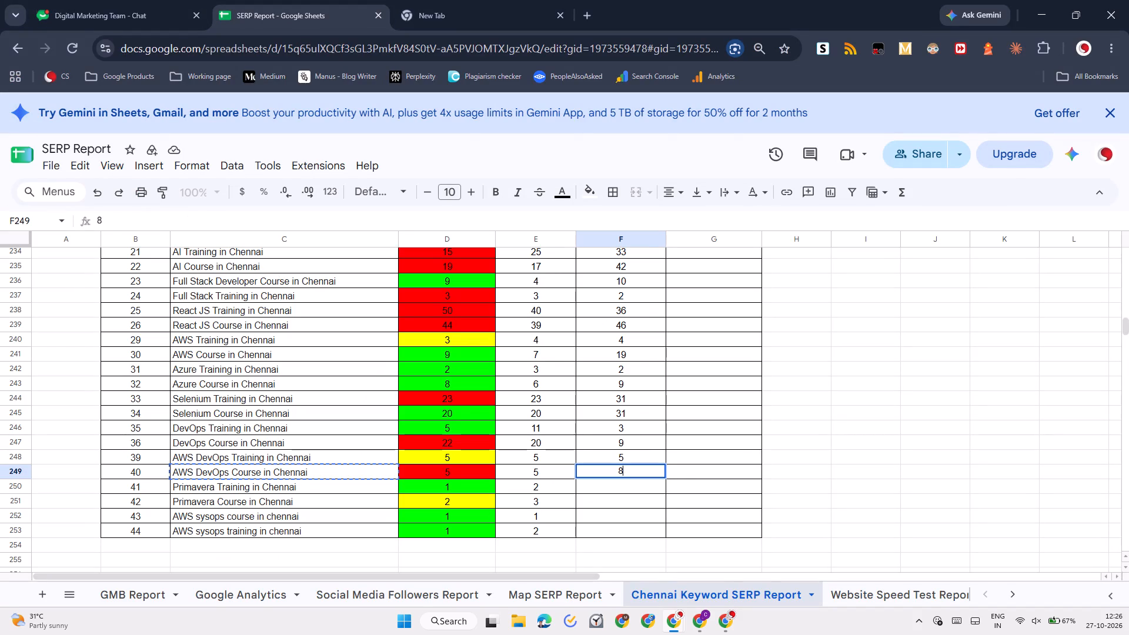
Copy the keyword "Primavera Training in Chennai" from cell C250 and search Google for it in the incognito window.
left_click(325, 485)
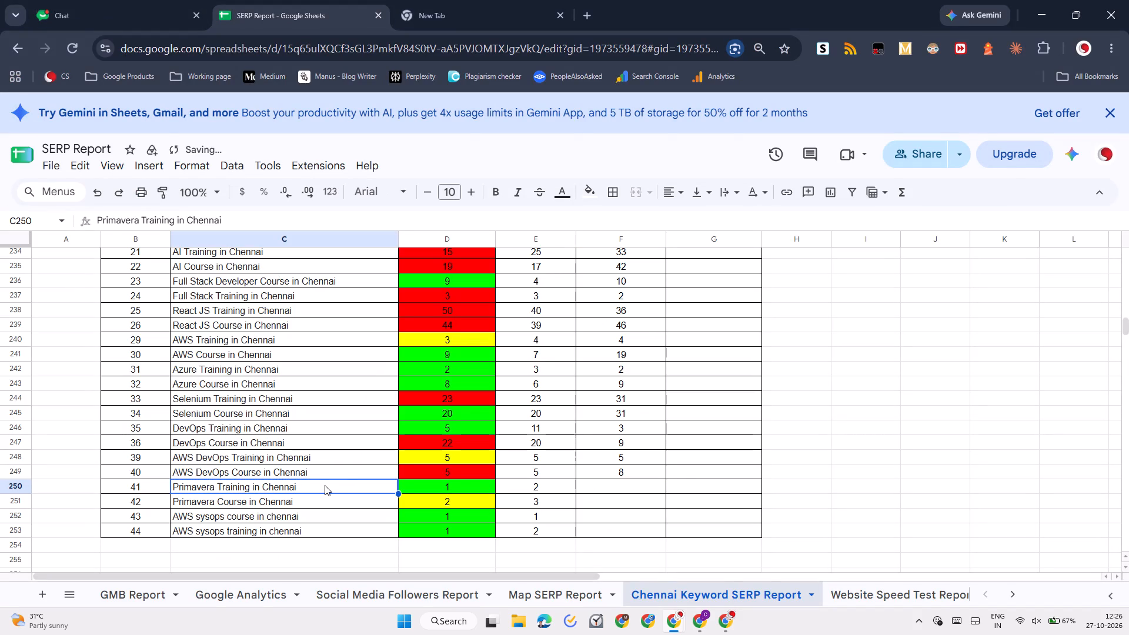
key("ctrl+c")
key("alt+Tab")
left_click_drag(336, 123, 96, 117)
key("ctrl+v")
key("ctrl+Return")
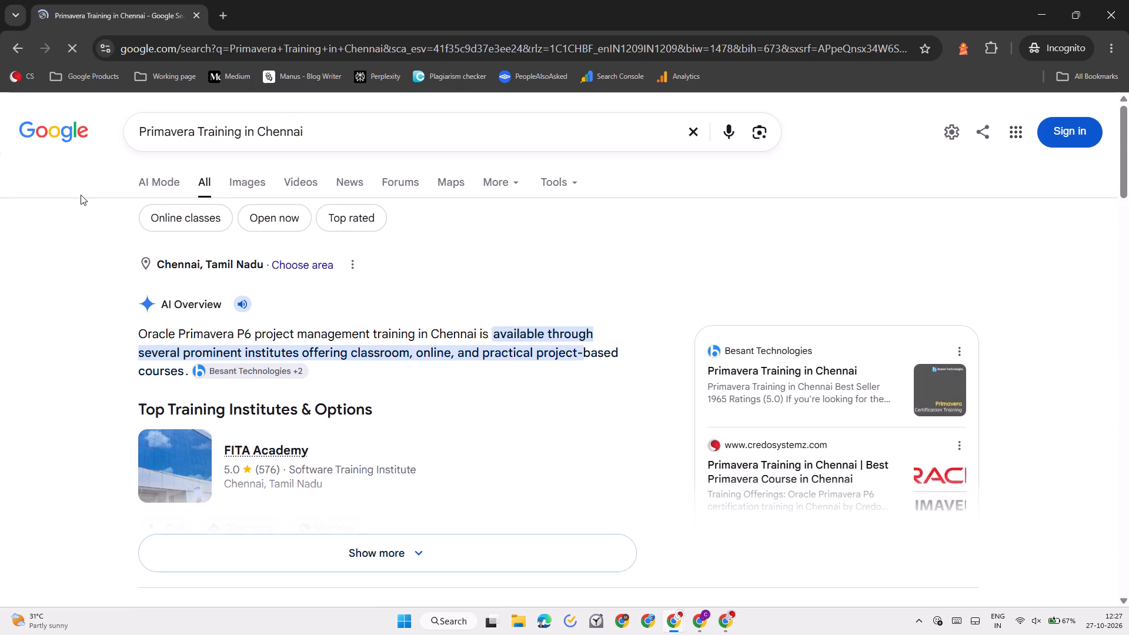
Find Credo Systemz's organic position for Primavera Training in Chennai and enter 2 as its rank in cell F250 of the sheet.
scroll(69, 335, "down", 6)
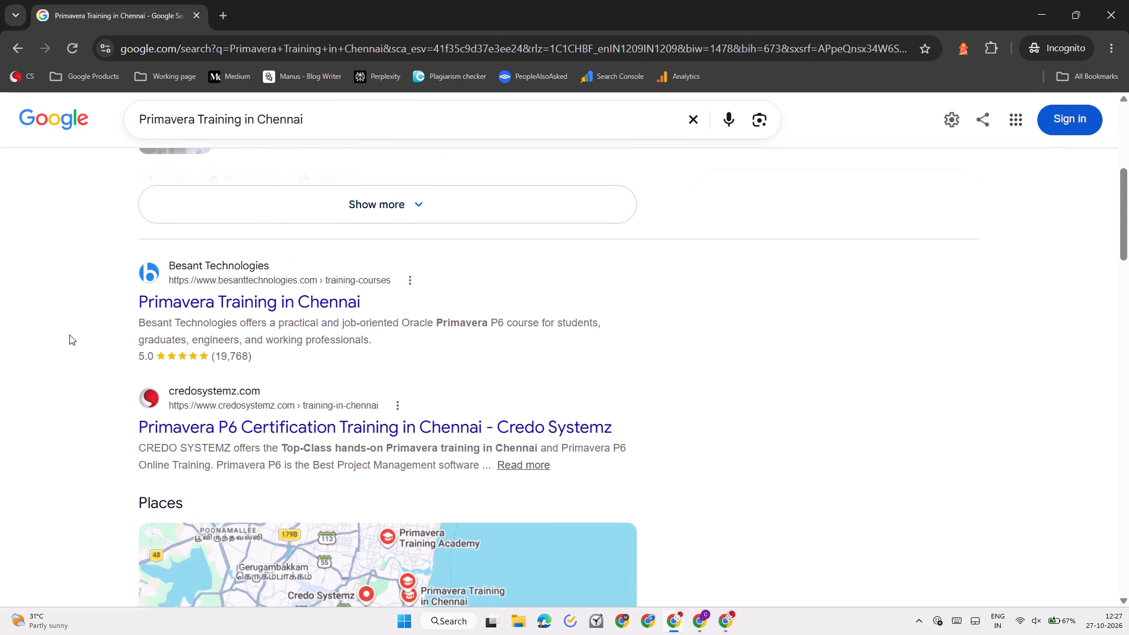
key("alt+Tab")
key("alt+Tab")
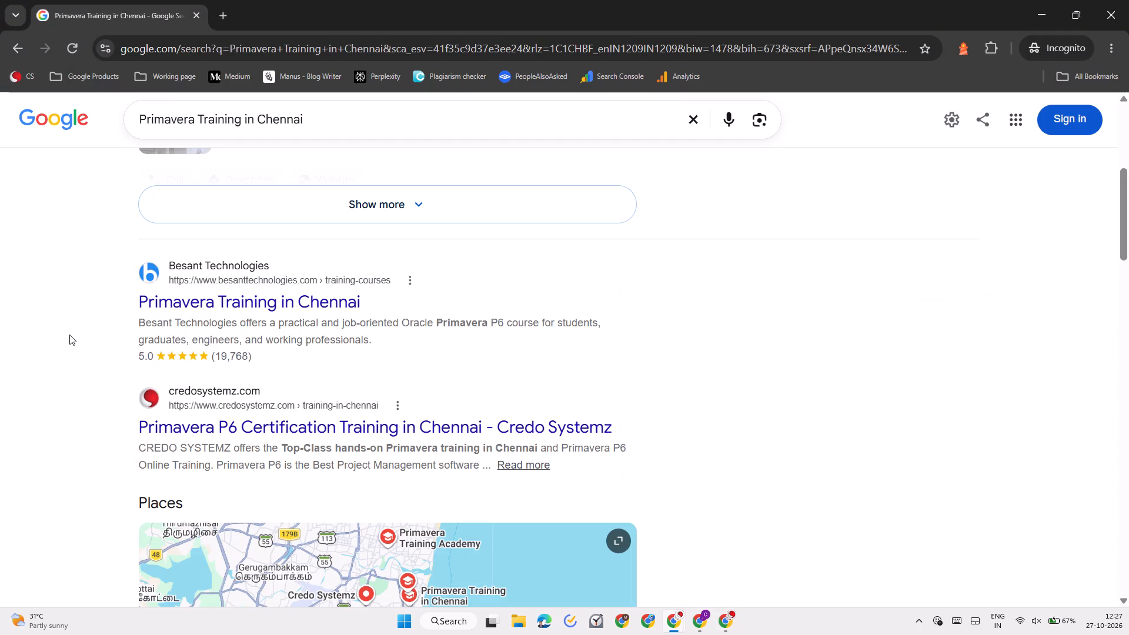
scroll(69, 335, "up", 1)
key("alt+Tab")
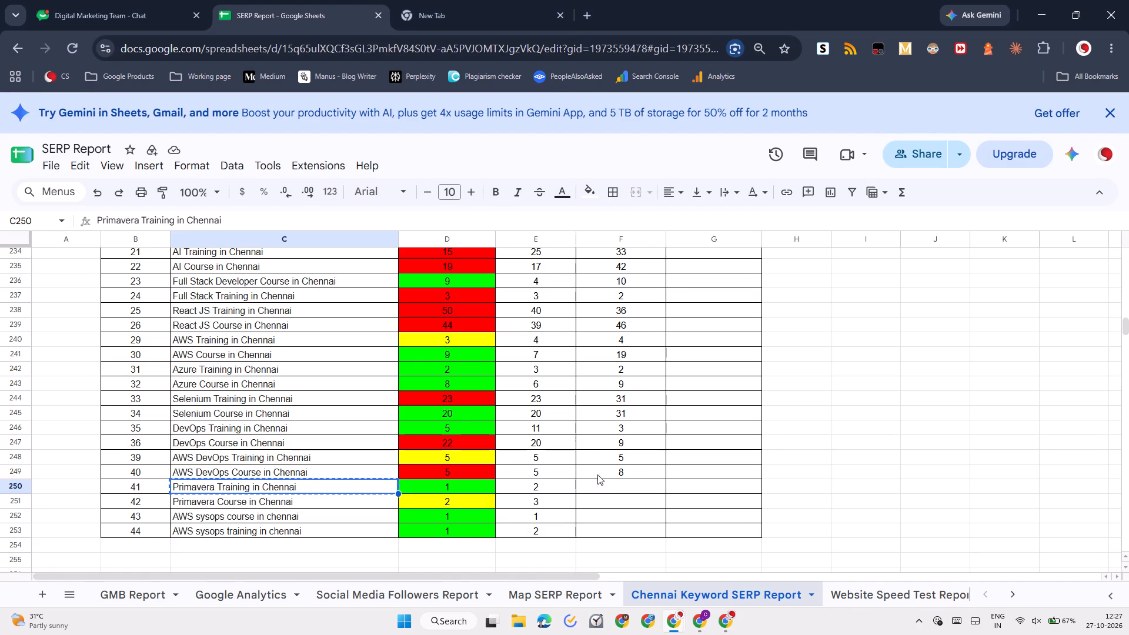
left_click(600, 480)
left_click(600, 489)
key("2")
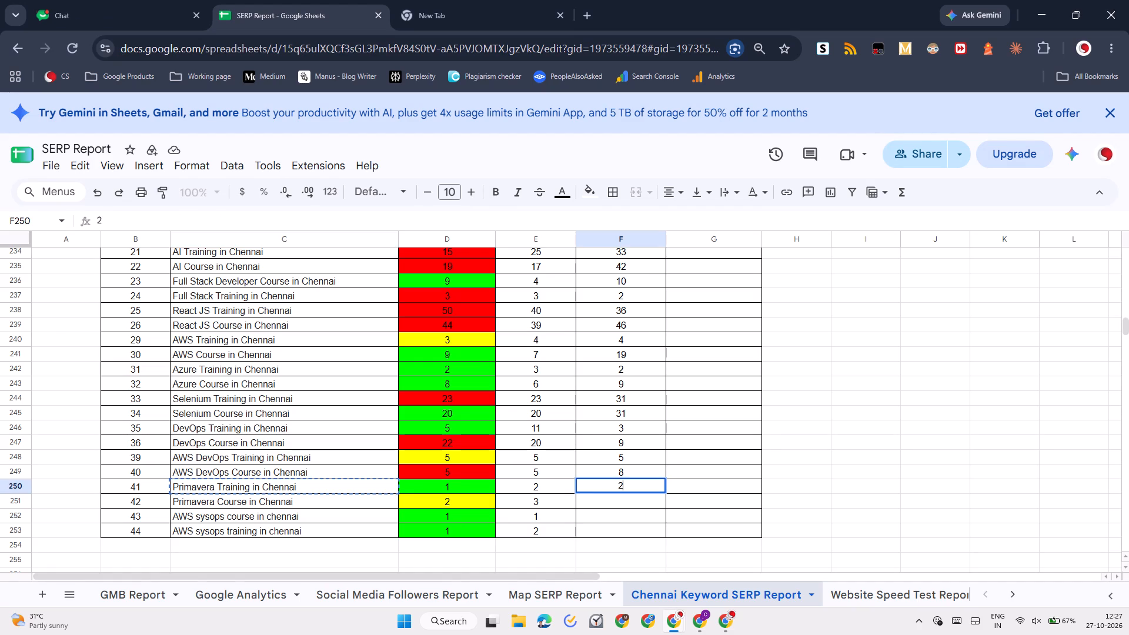
Copy the keyword "Primavera Course in Chennai" from cell C251 and search Google for it in the incognito window.
left_click(385, 499)
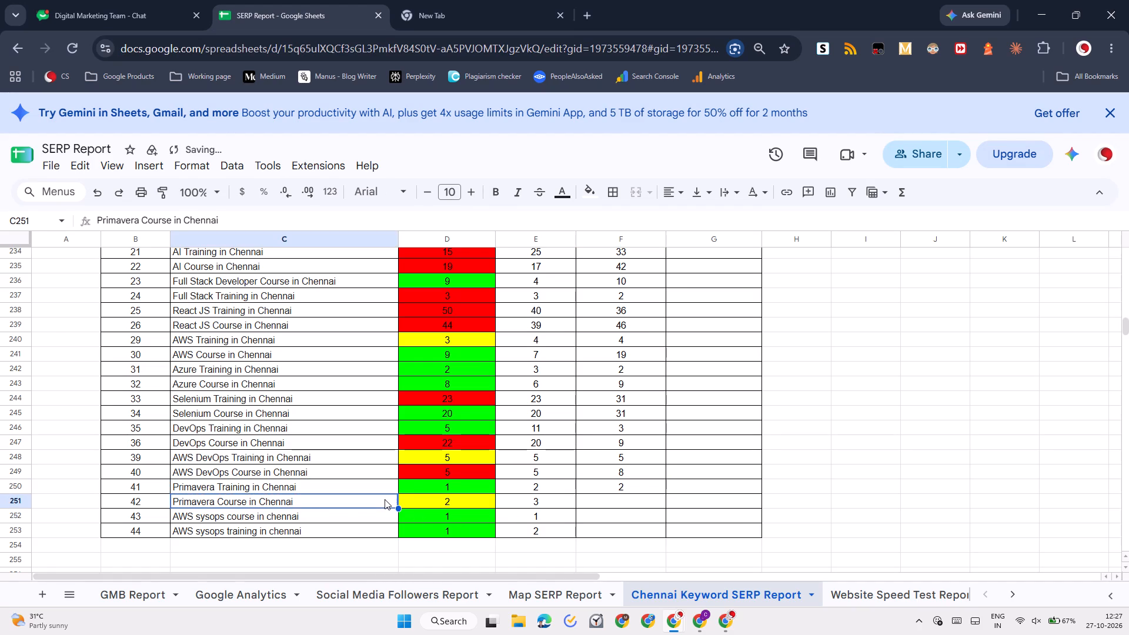
key("ctrl+c")
key("alt+Tab")
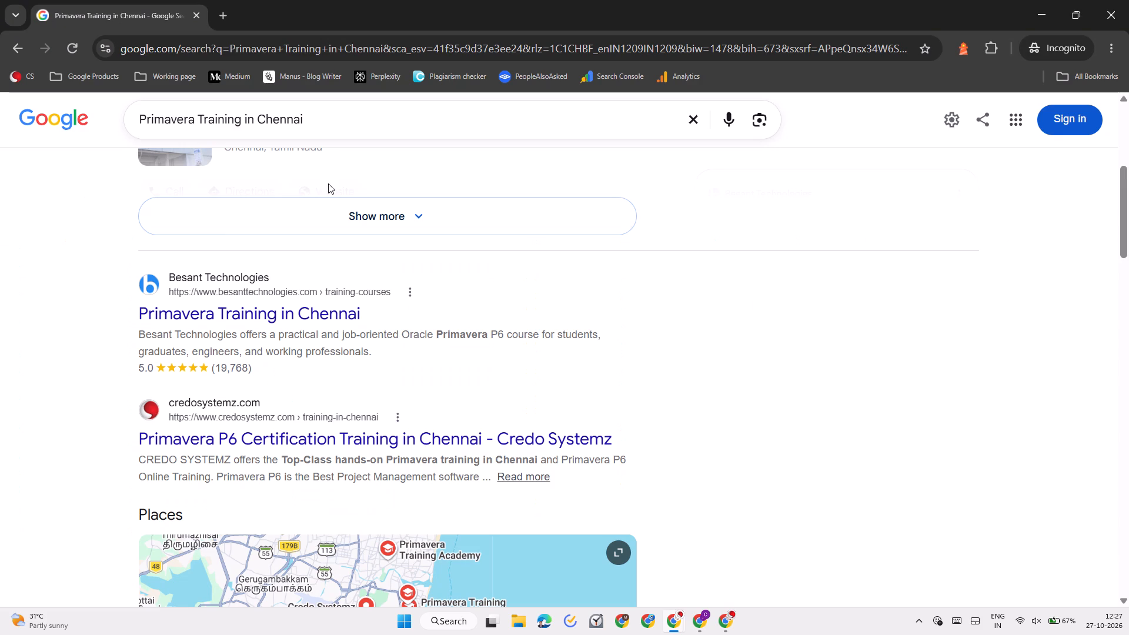
left_click_drag(326, 120, 112, 88)
key("ctrl+v")
key("ctrl+Return")
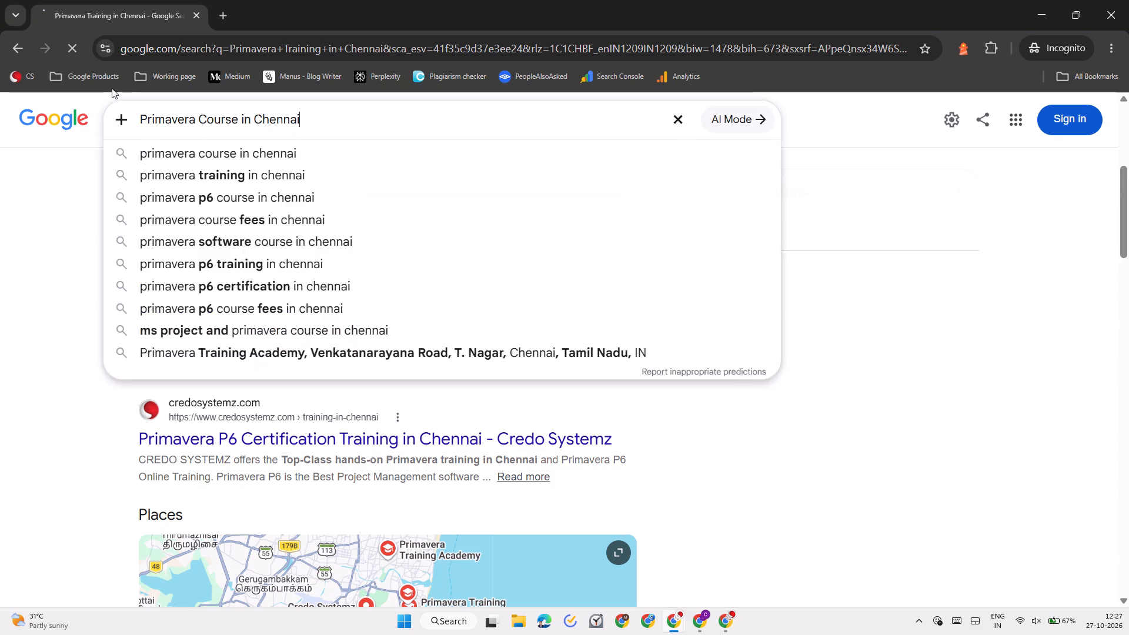
Find Credo Systemz's organic position for Primavera Course in Chennai and enter 3 as its rank in cell F251 of the sheet.
scroll(109, 245, "down", 4)
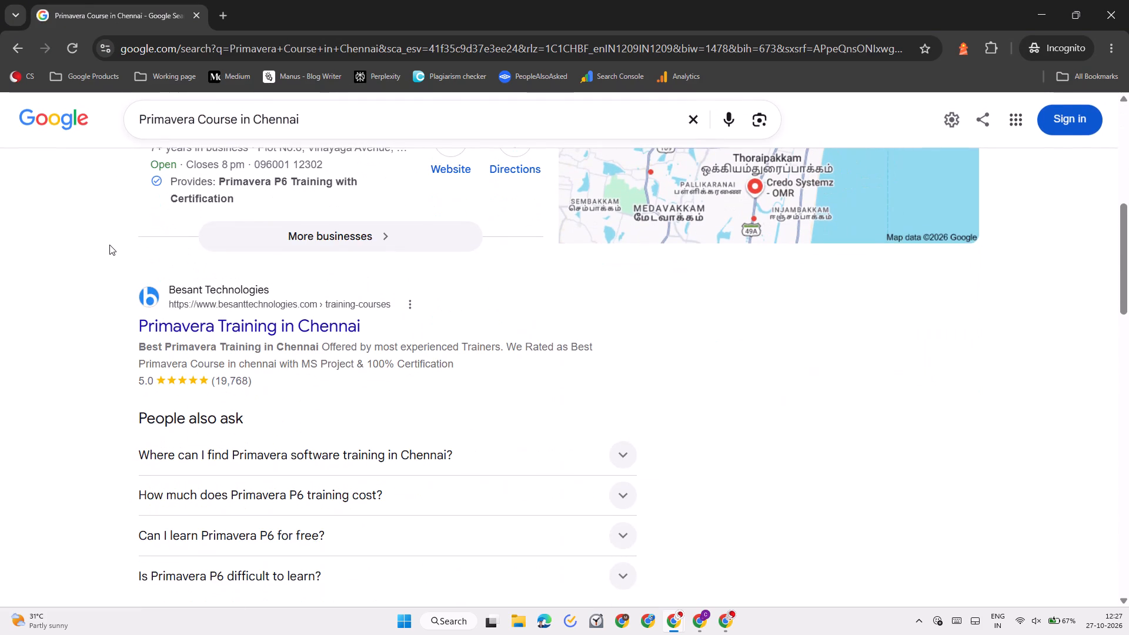
scroll(109, 245, "down", 4)
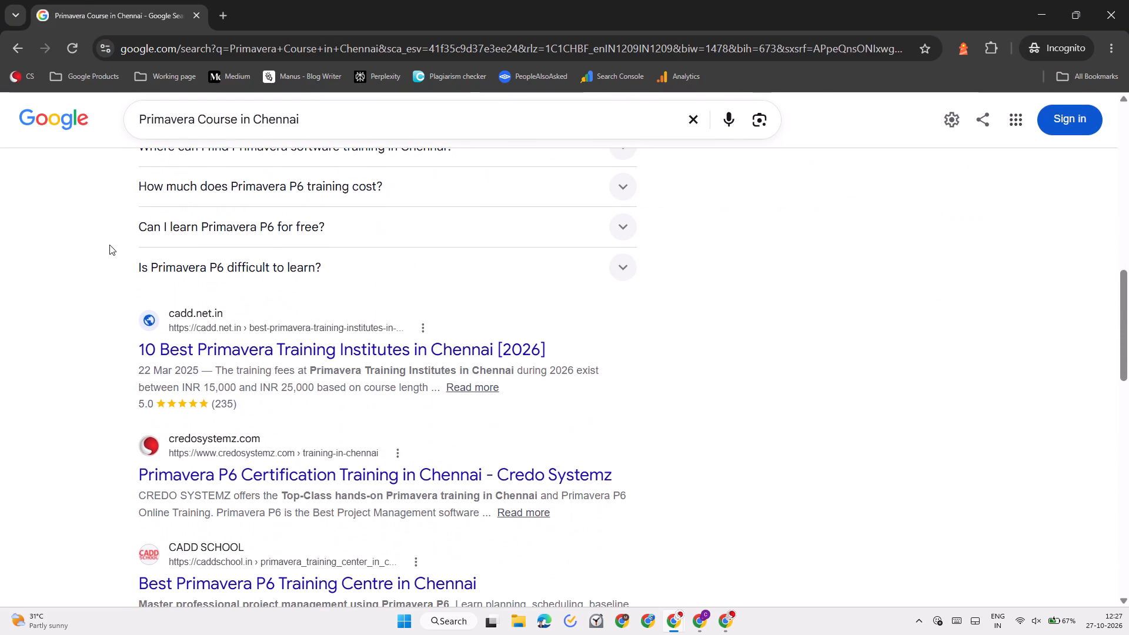
key("alt+Tab")
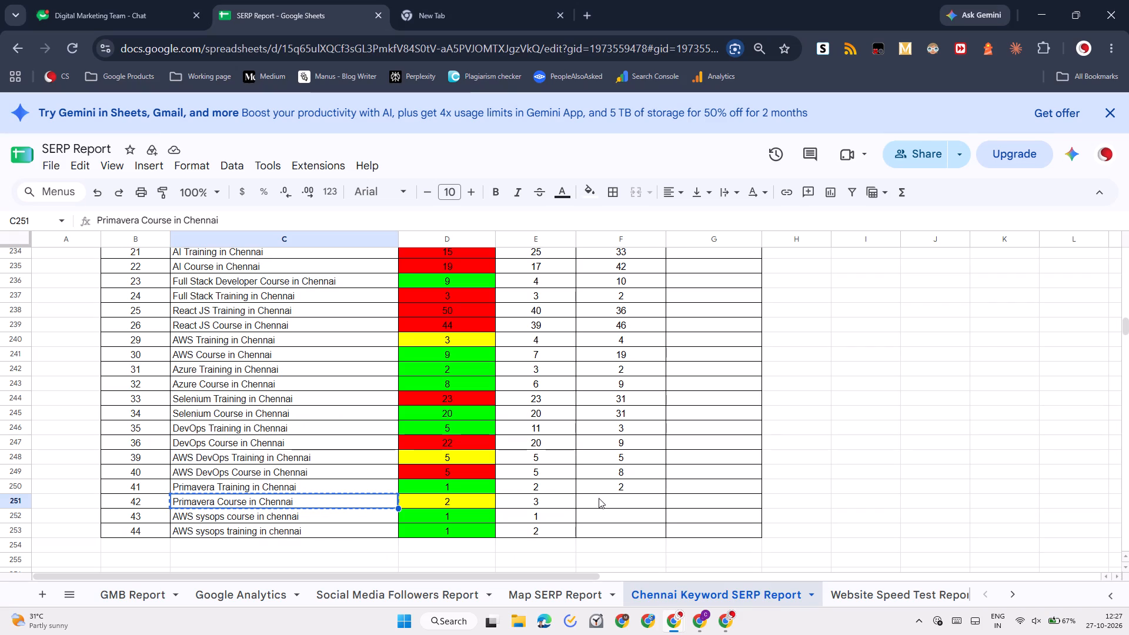
left_click(600, 502)
key("3")
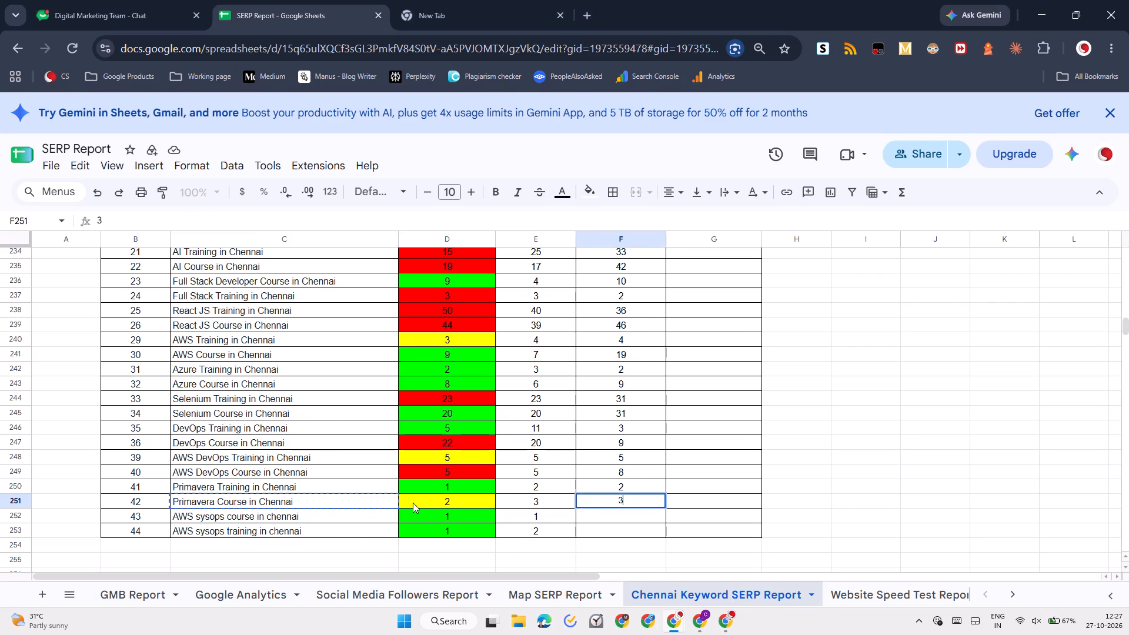
Copy the keyword "AWS sysops course in chennai" from cell C252 and search Google for it in the incognito window.
left_click(379, 517)
key("ctrl+c")
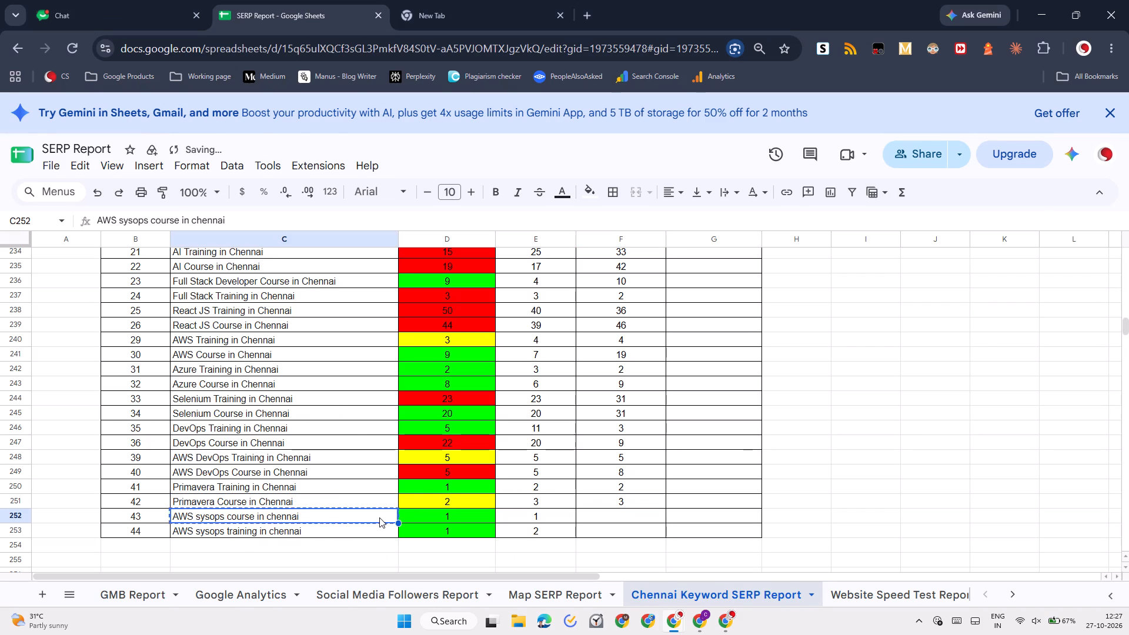
key("alt+Tab")
left_click_drag(319, 111, 97, 108)
left_click_drag(335, 115, 72, 111)
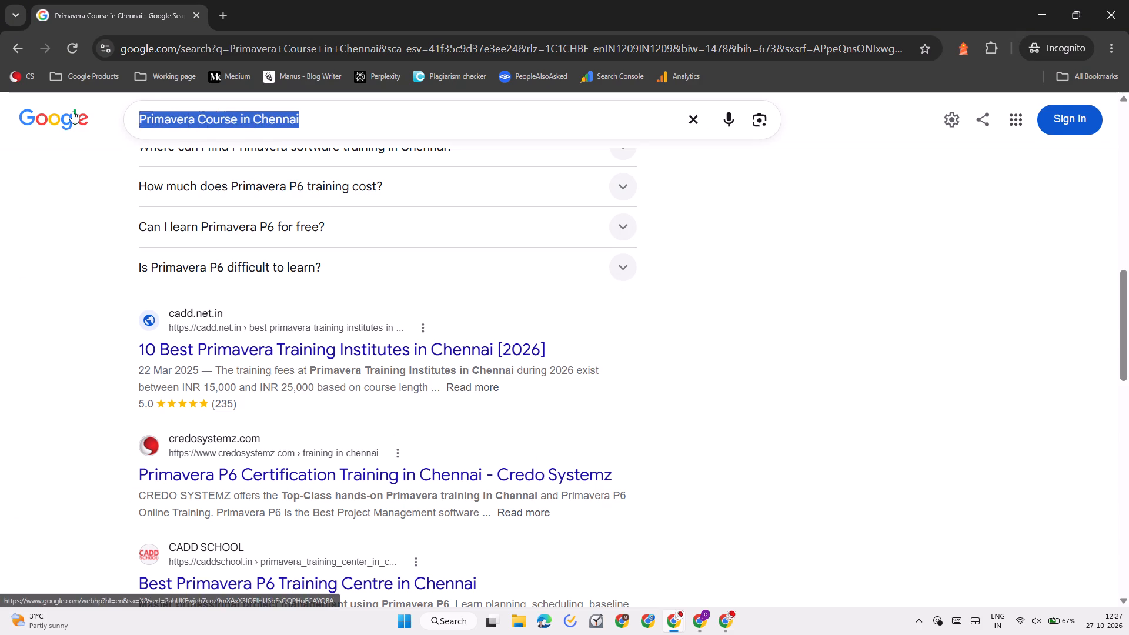
key("ctrl+v")
key("ctrl+Return")
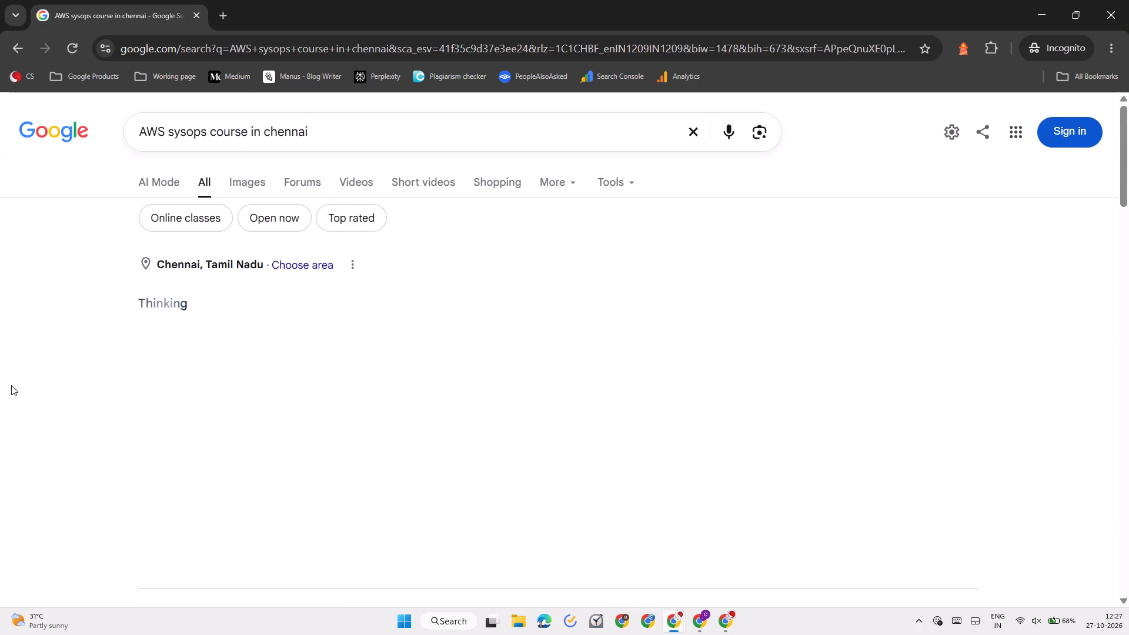
Find Credo Systemz's organic position for AWS sysops course in chennai and enter 1 as its rank in cell F252 of the sheet.
scroll(11, 385, "down", 4)
scroll(11, 385, "up", 5)
scroll(11, 385, "down", 1)
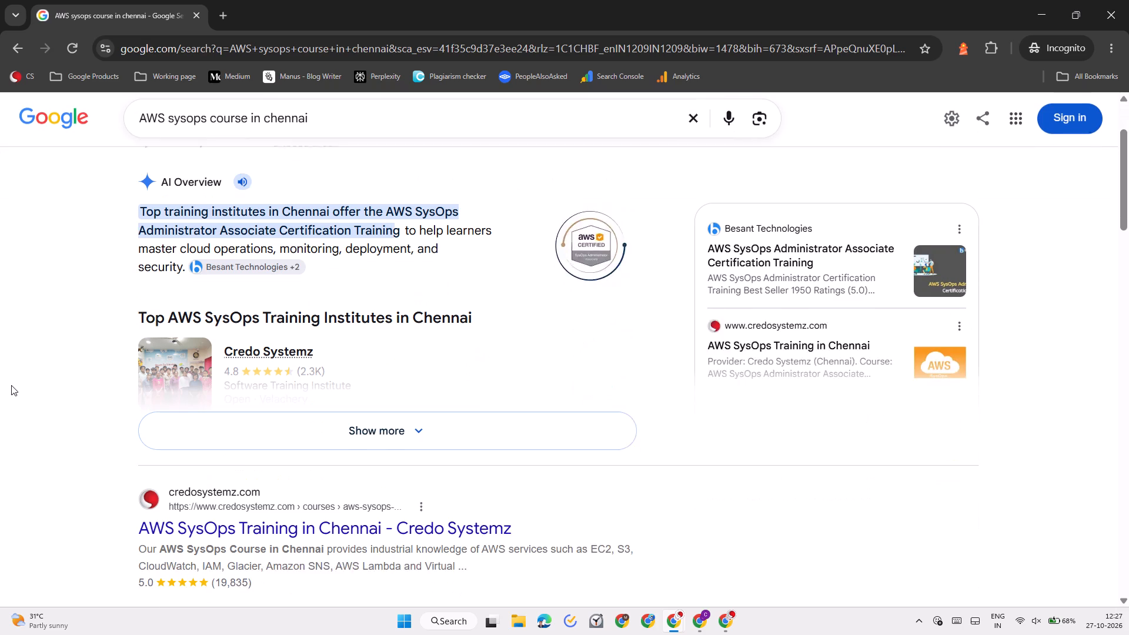
scroll(11, 385, "down", 1)
scroll(39, 346, "down", 1)
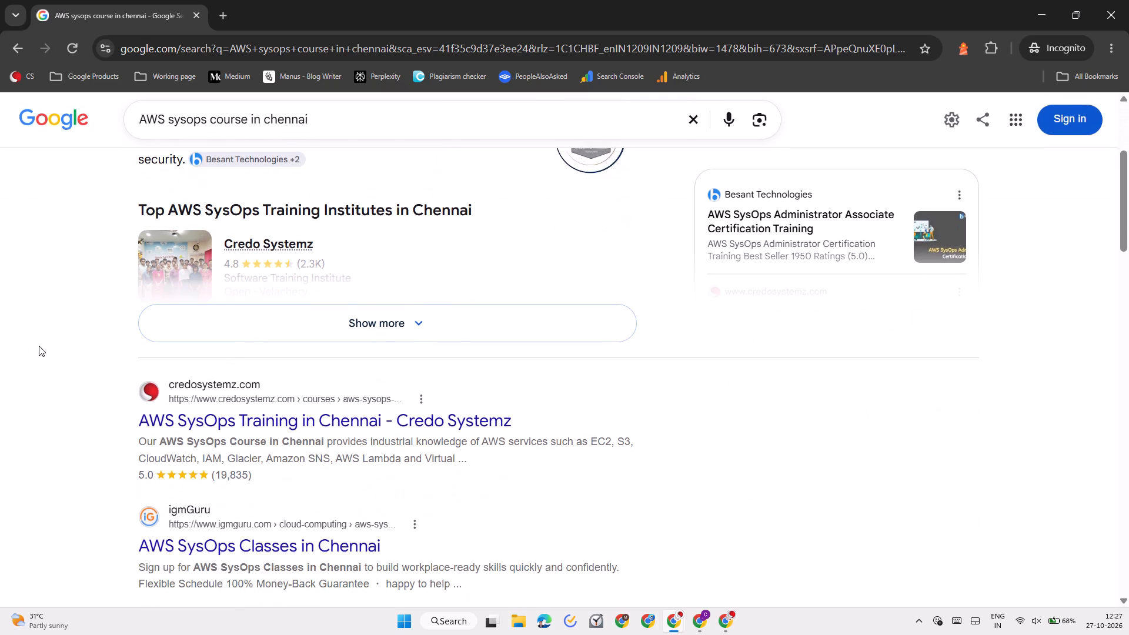
key("alt+Tab")
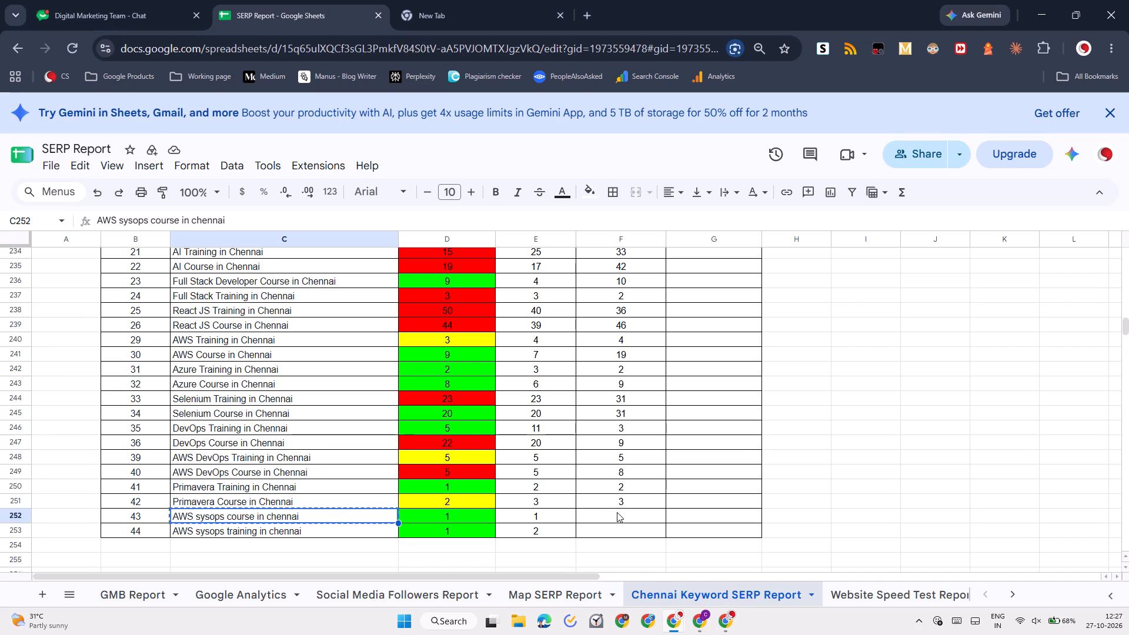
left_click(617, 512)
key("1")
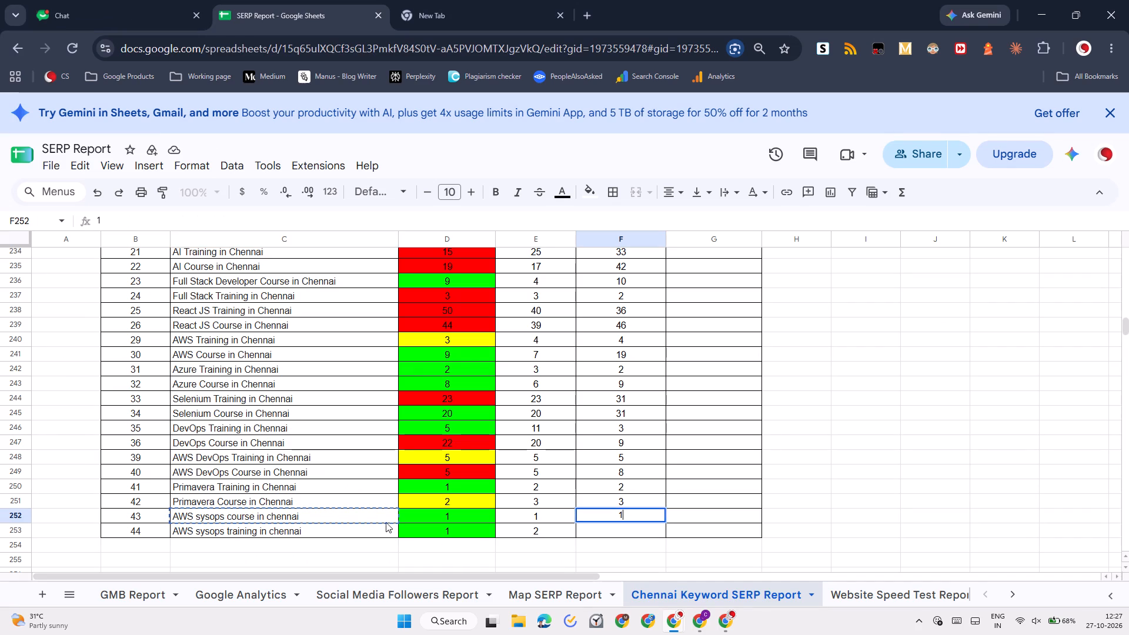
Copy the keyword "AWS sysops training in chennai" from cell C253 and search Google for it in the incognito window.
left_click(365, 524)
left_click(356, 529)
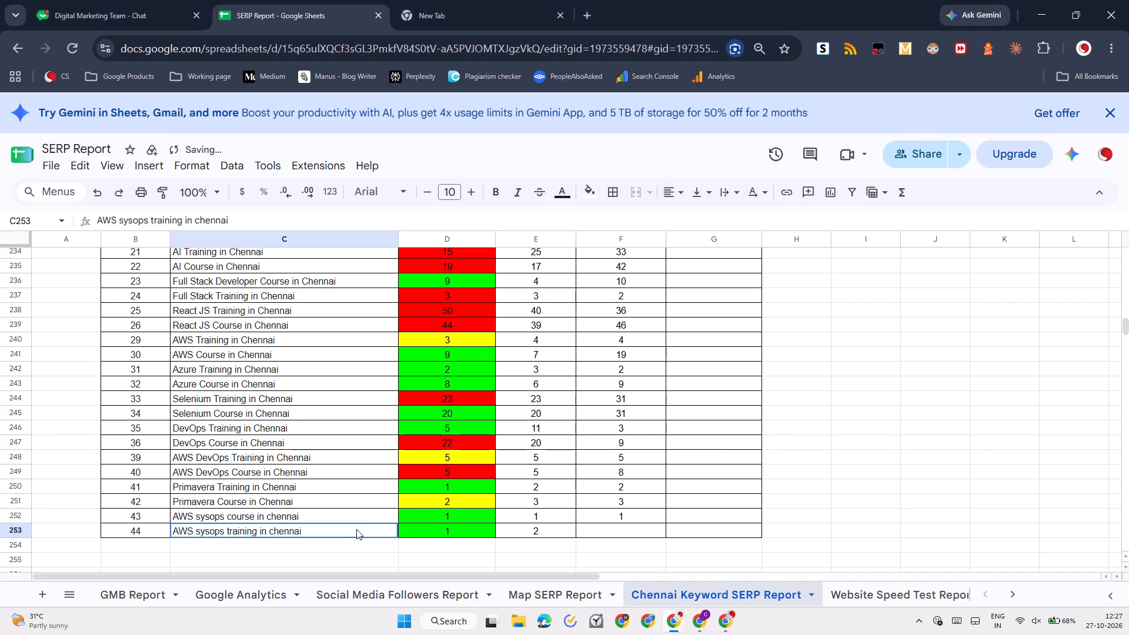
key("ctrl+c")
key("alt+Tab")
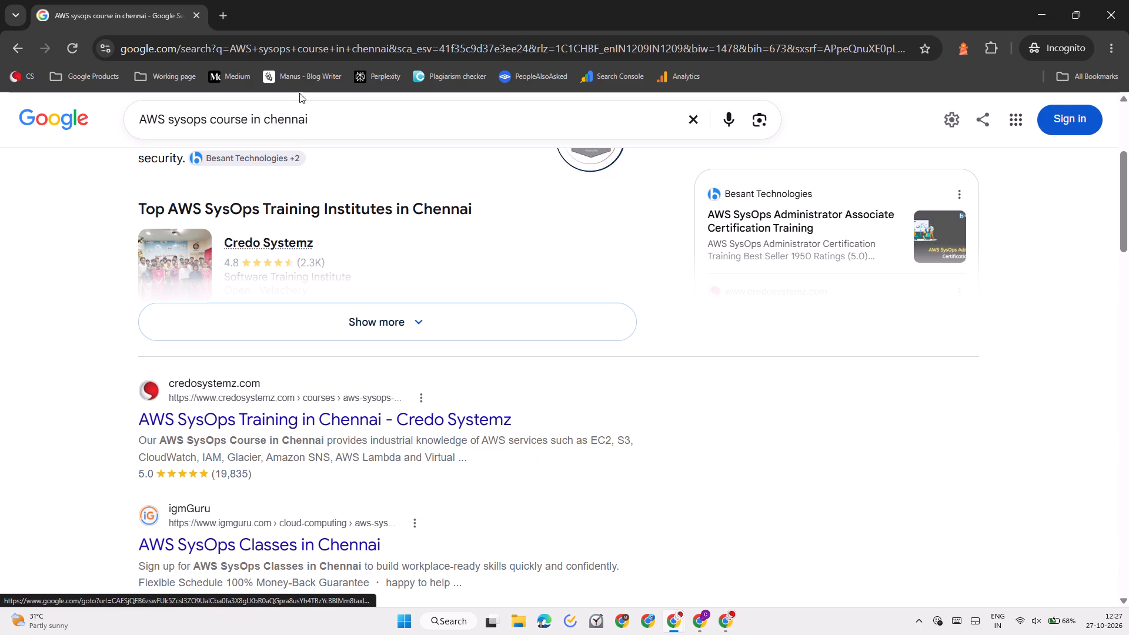
left_click_drag(325, 129, 91, 116)
key("ctrl+v")
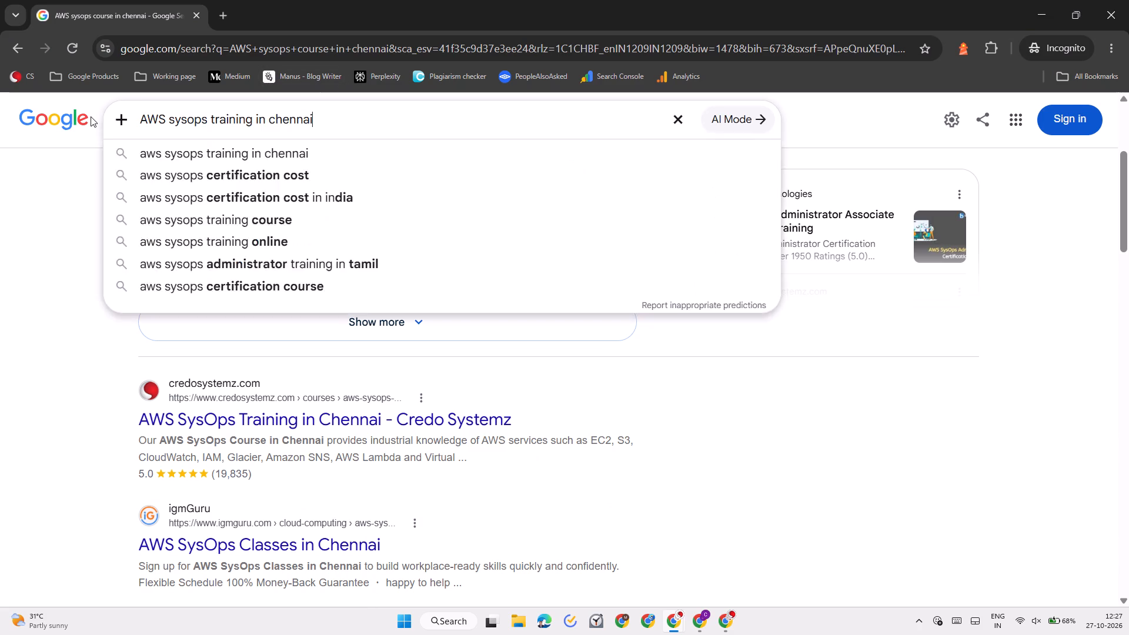
key("ctrl+Return")
Examine the Google results to locate the Credo Systemz listing and count its organic position for AWS sysops training in chennai.
scroll(69, 342, "down", 4)
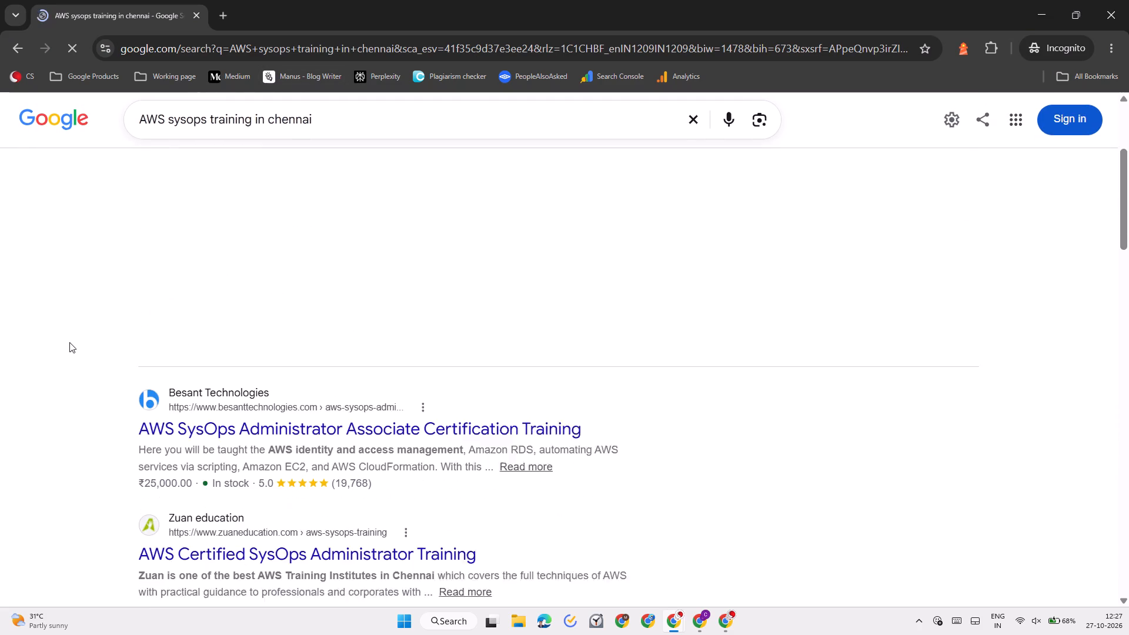
scroll(69, 342, "down", 7)
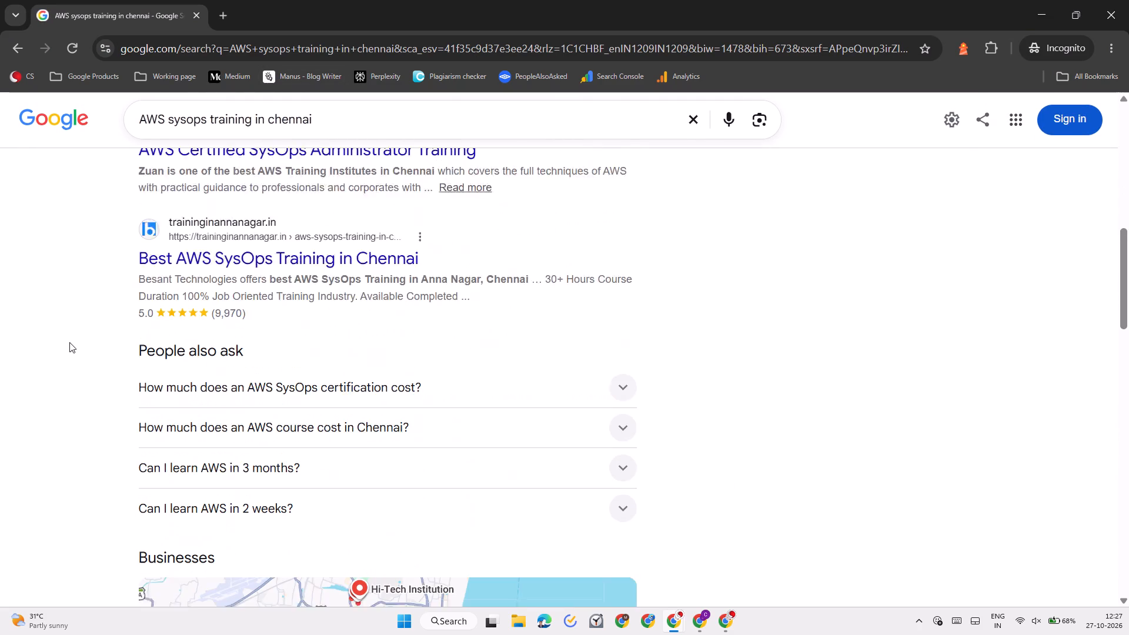
scroll(69, 342, "down", 3)
scroll(69, 342, "up", 2)
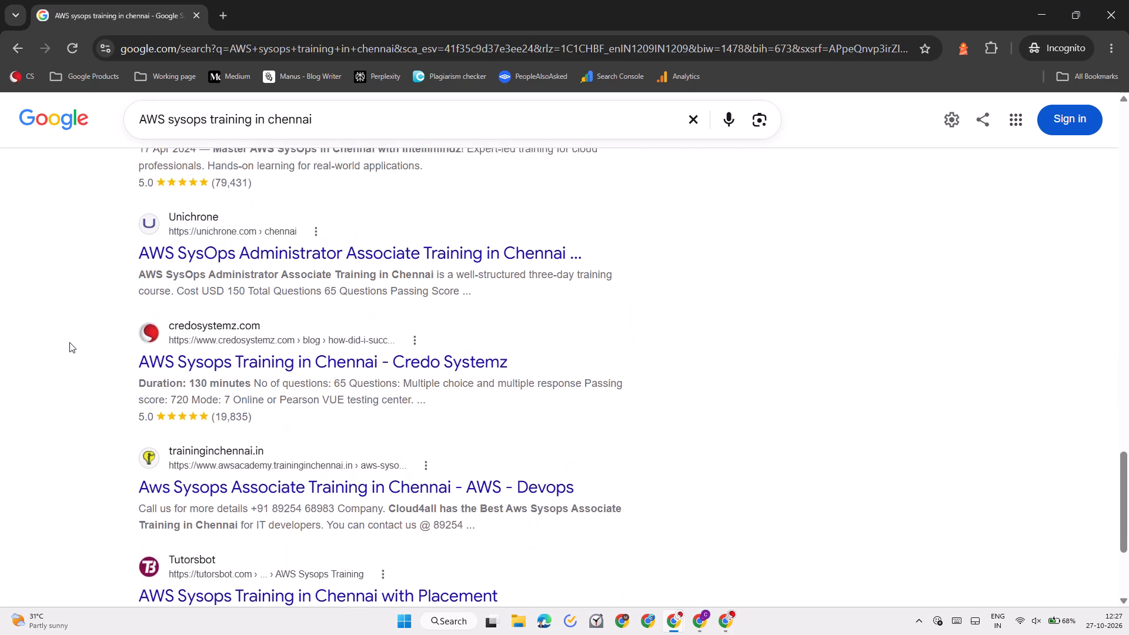
scroll(69, 342, "up", 10)
scroll(69, 342, "down", 4)
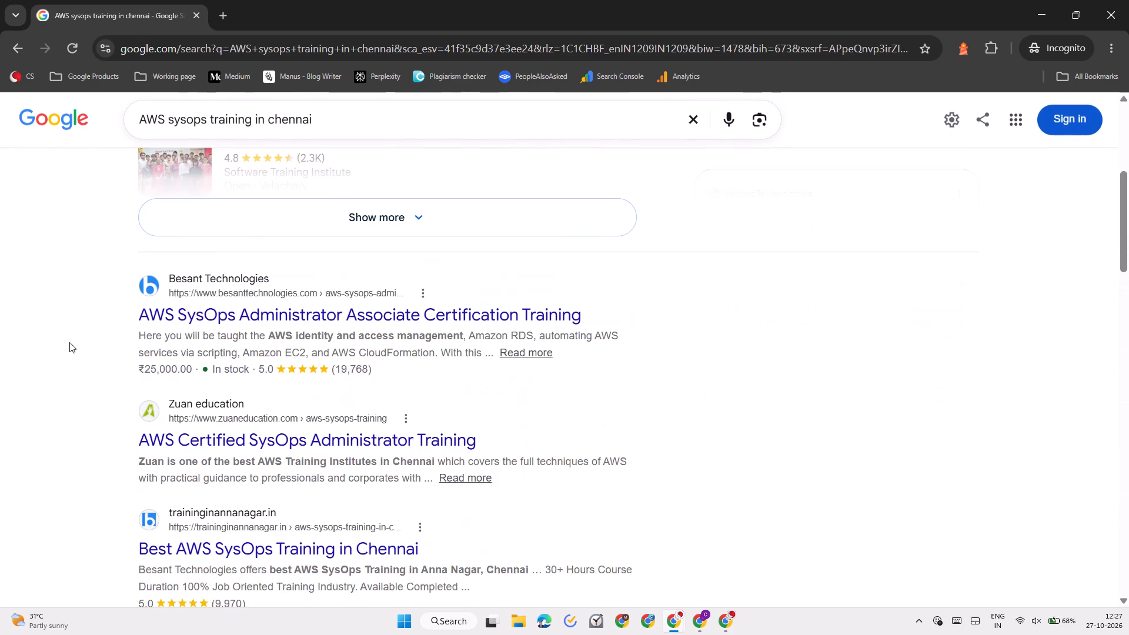
scroll(69, 342, "down", 5)
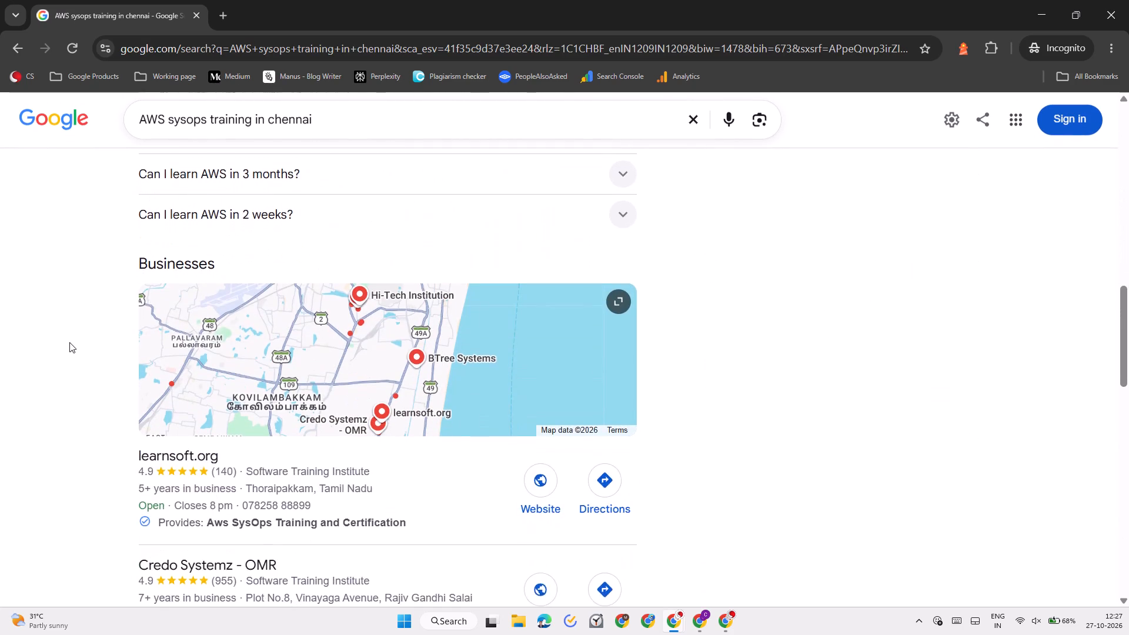
scroll(69, 342, "down", 4)
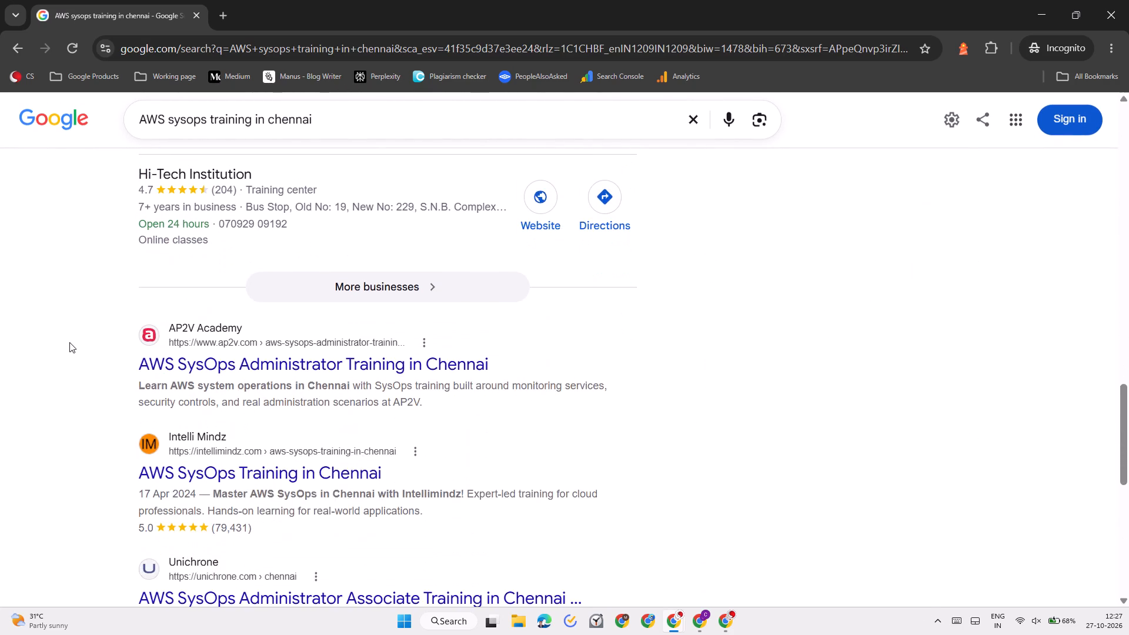
scroll(69, 342, "down", 1)
scroll(69, 342, "up", 5)
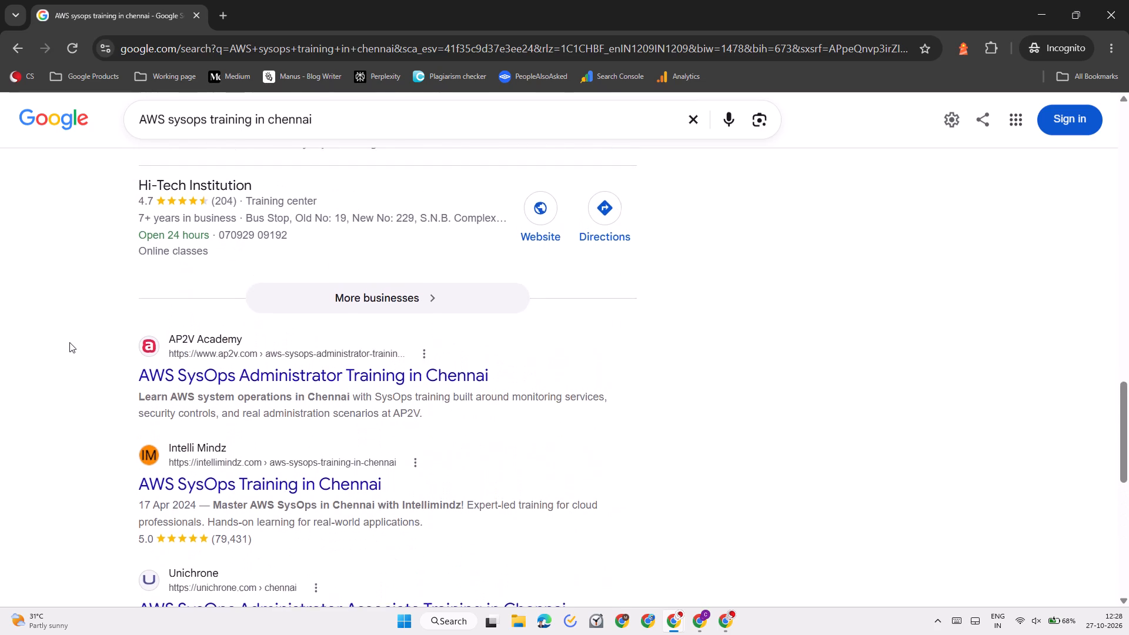
scroll(69, 342, "down", 4)
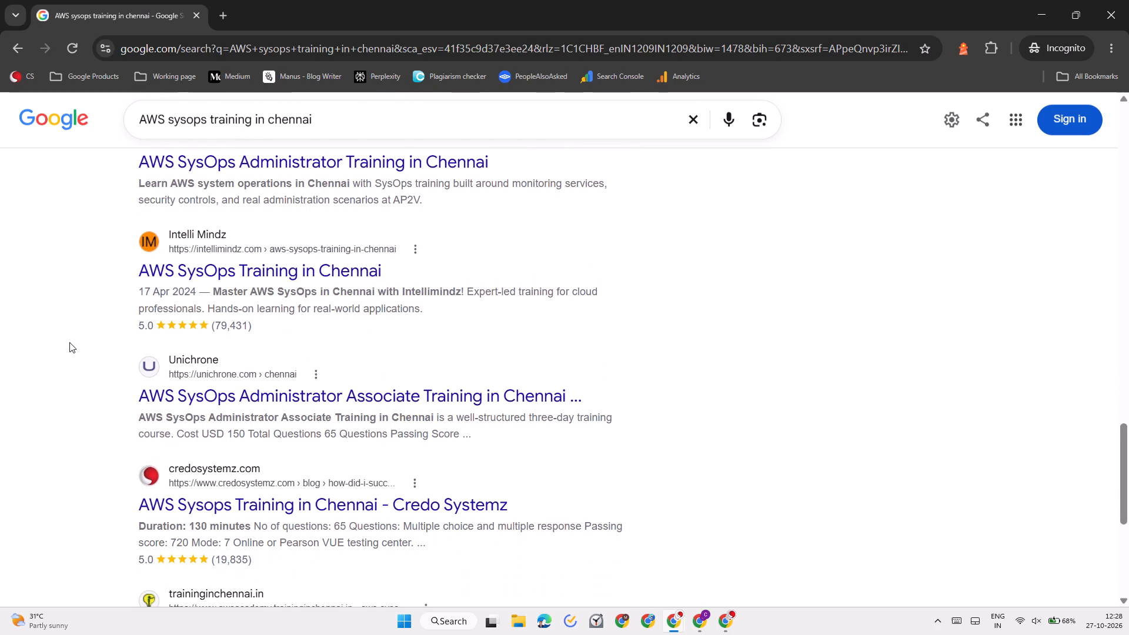
Enter 7 as the rank for AWS sysops training in chennai in cell F253 of the Chennai Keyword SERP Report sheet.
key("alt+Tab")
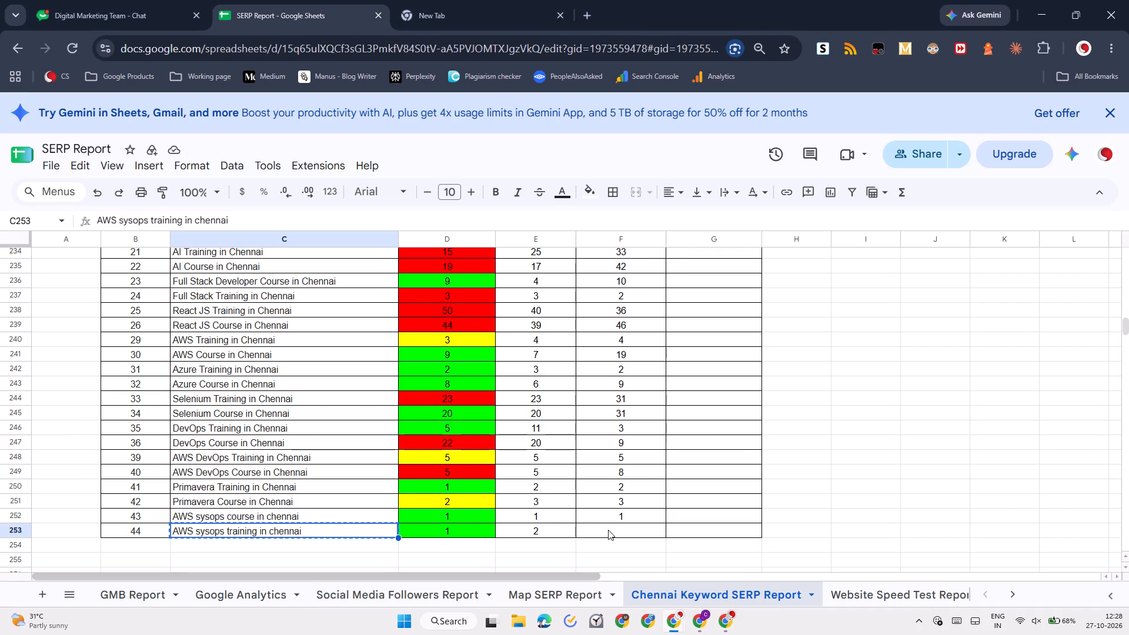
left_click(608, 530)
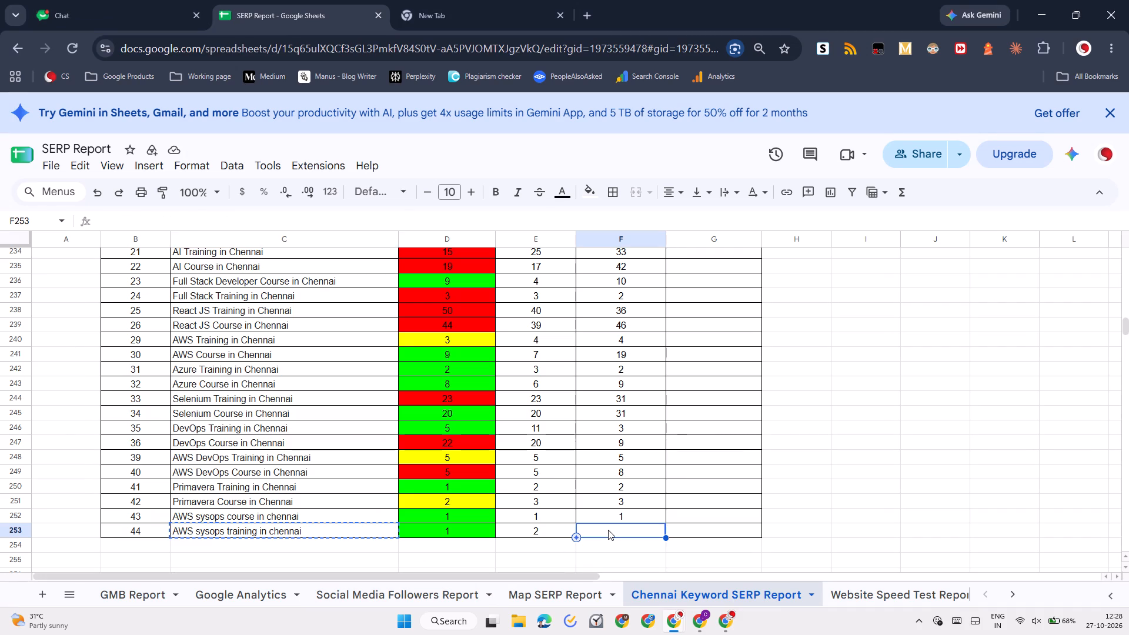
key("7")
left_click(724, 434)
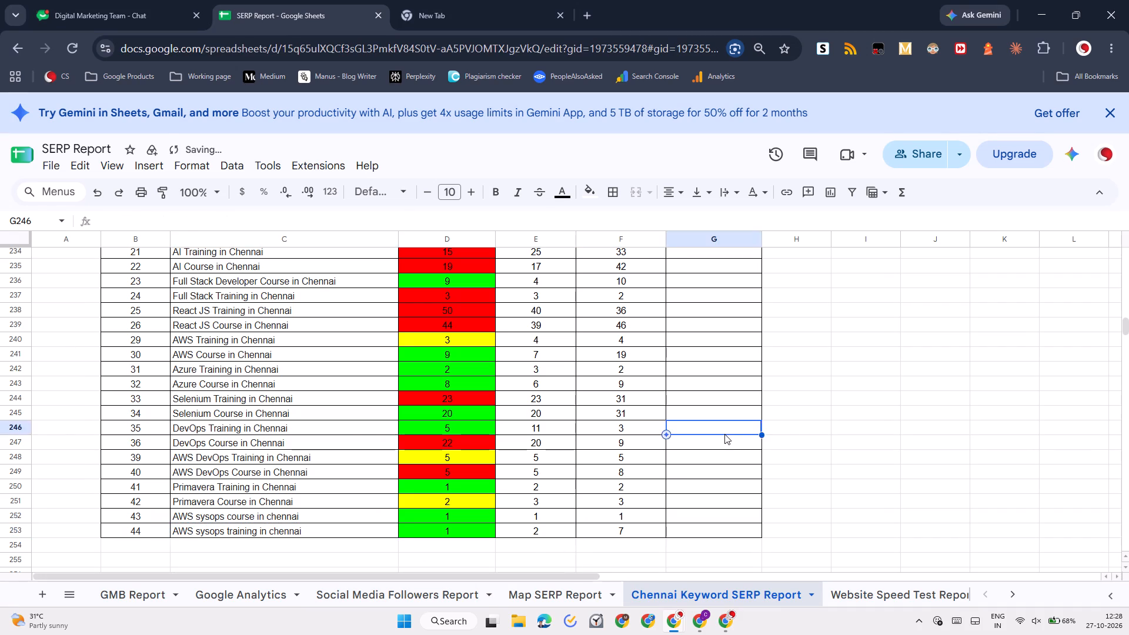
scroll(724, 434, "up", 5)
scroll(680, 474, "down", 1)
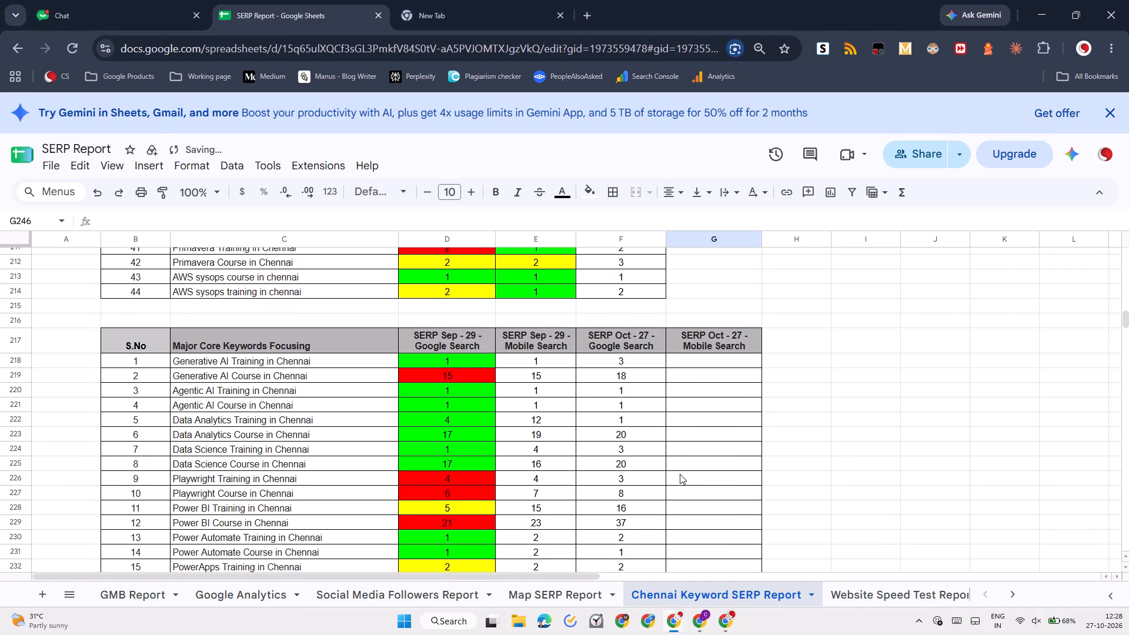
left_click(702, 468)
Open the Map SERP Report sheet and examine its keyword tables down to the most recent one with the Oct 18 columns.
left_click(562, 590)
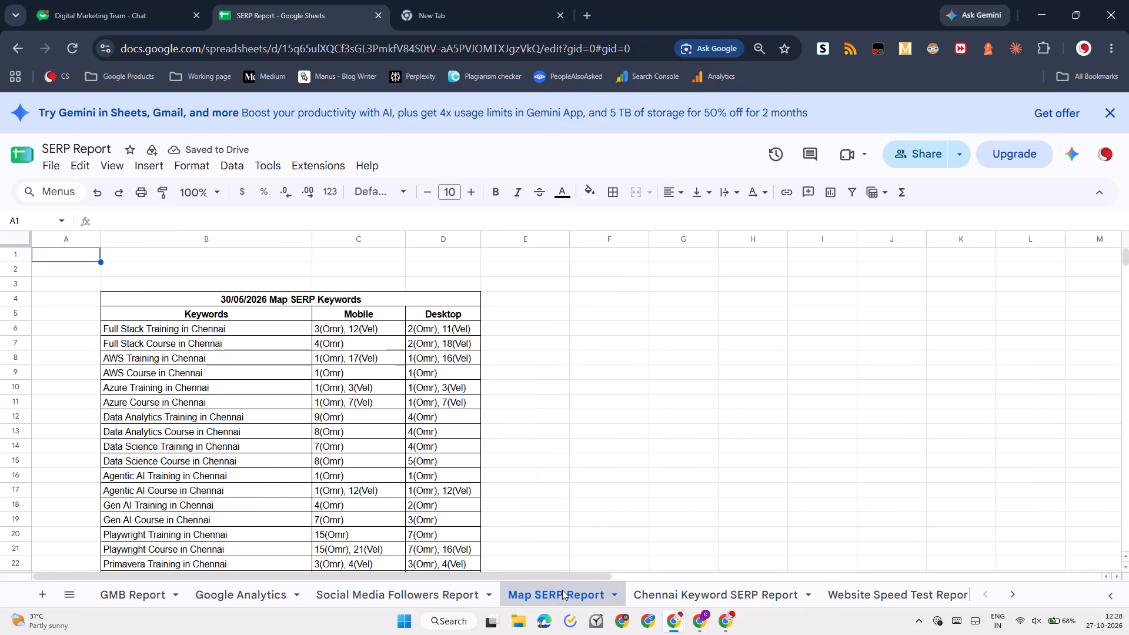
scroll(465, 446, "down", 10)
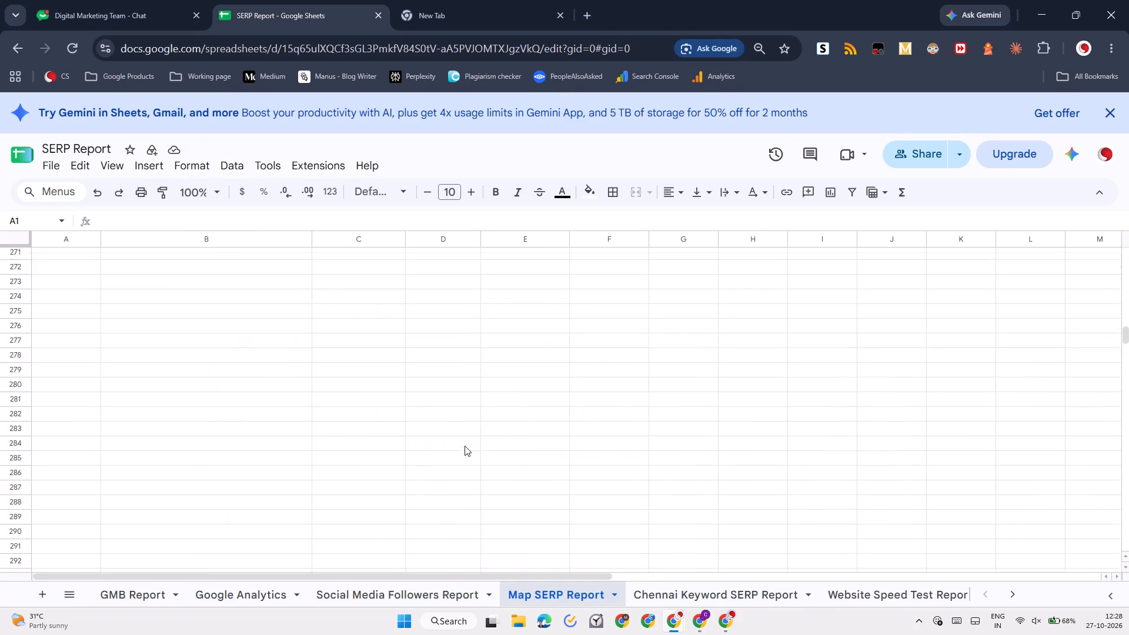
scroll(465, 446, "down", 2)
scroll(465, 446, "up", 8)
scroll(465, 446, "down", 1)
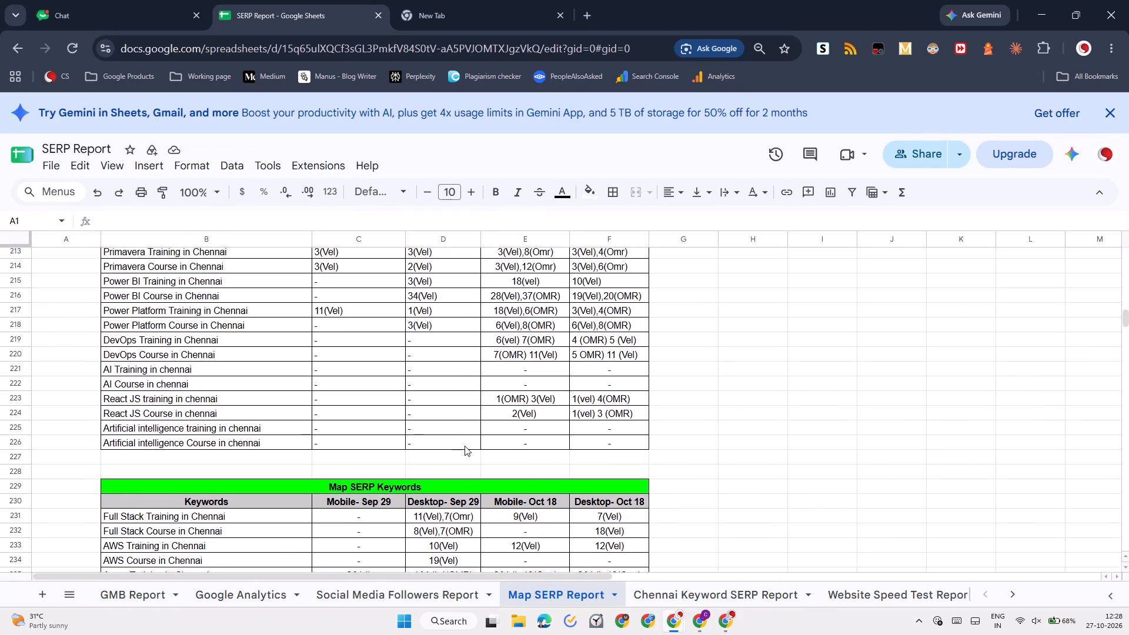
scroll(465, 446, "down", 2)
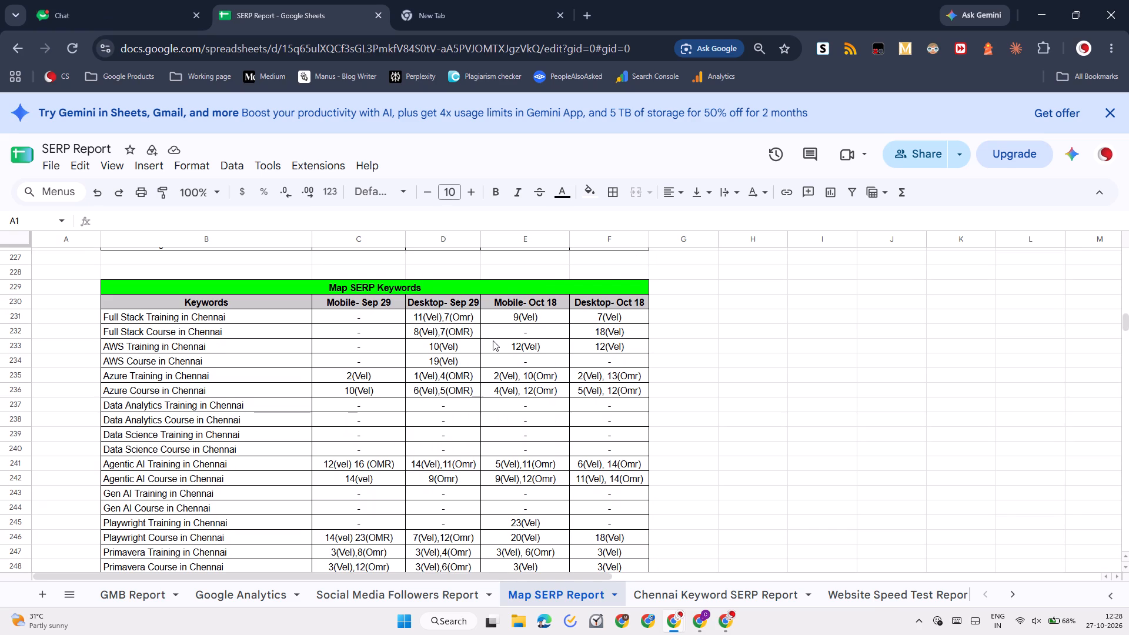
scroll(493, 340, "down", 6)
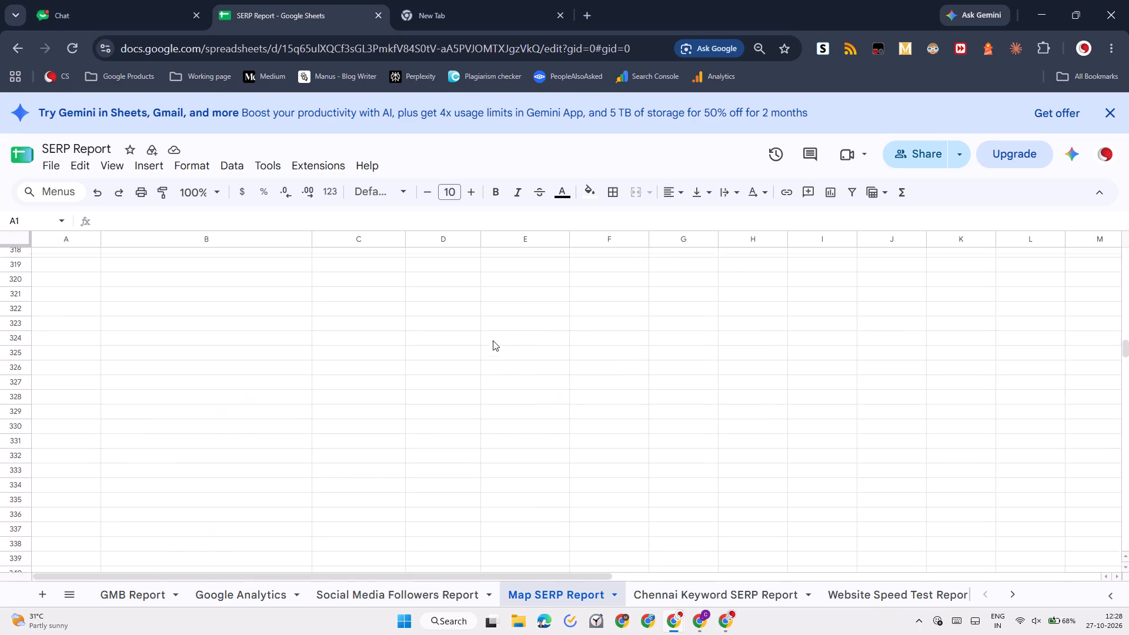
scroll(493, 340, "up", 4)
scroll(493, 340, "down", 5)
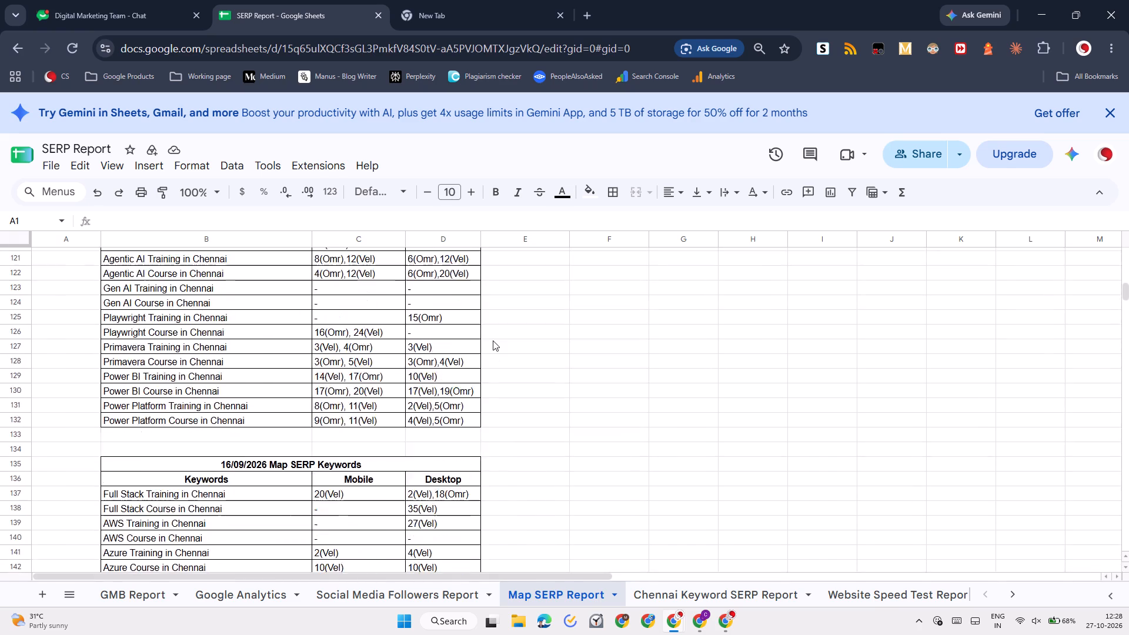
scroll(493, 340, "down", 6)
scroll(493, 340, "up", 7)
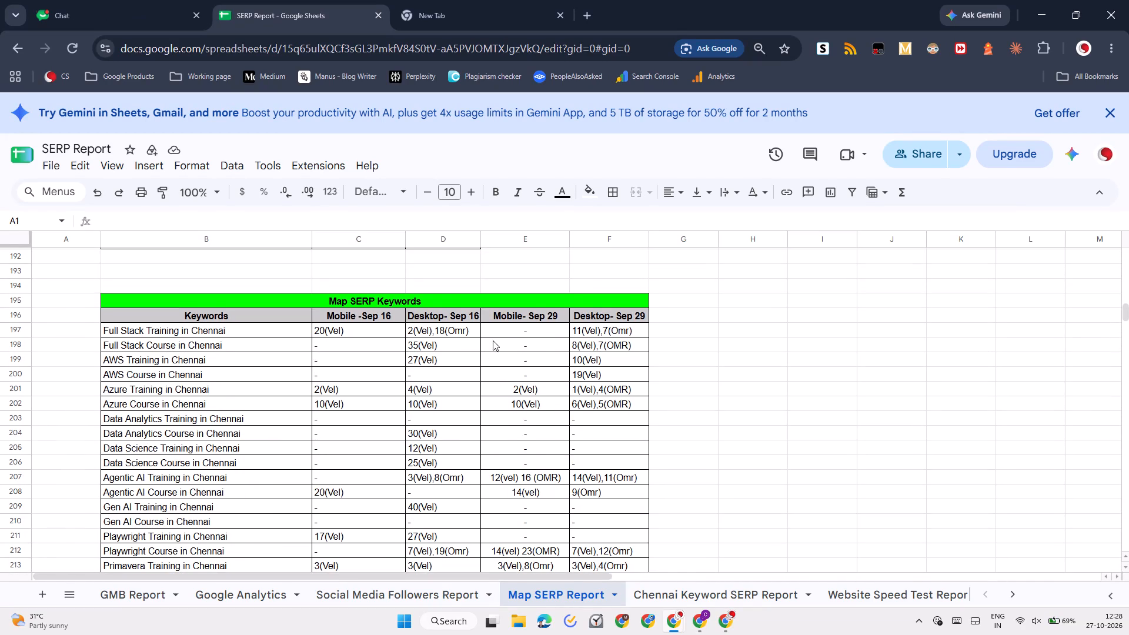
scroll(493, 340, "down", 3)
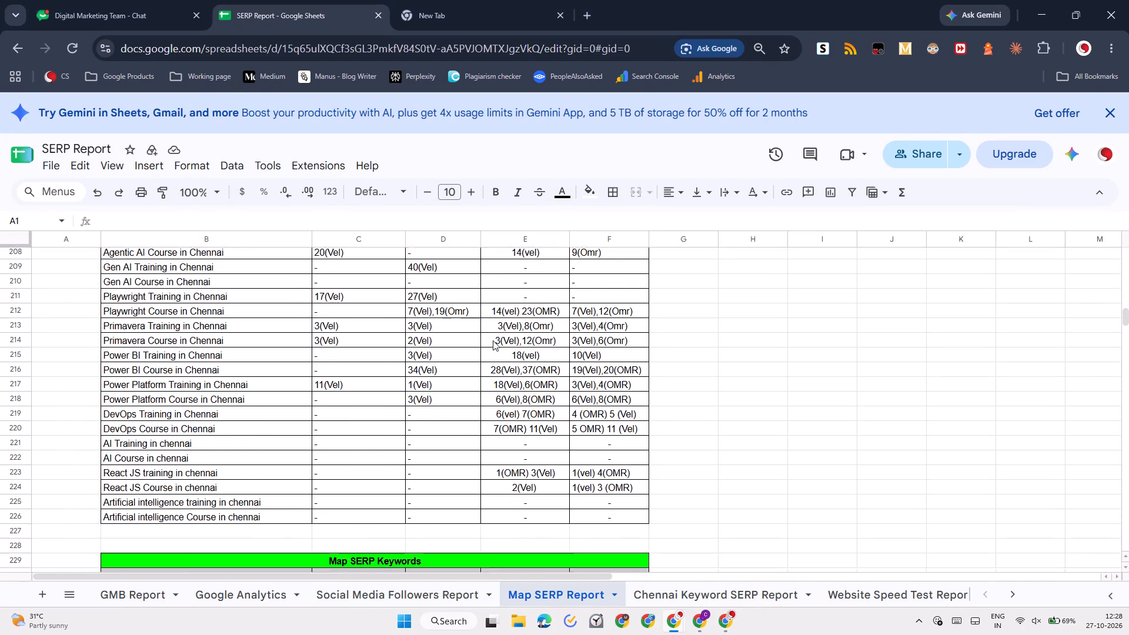
scroll(493, 340, "down", 1)
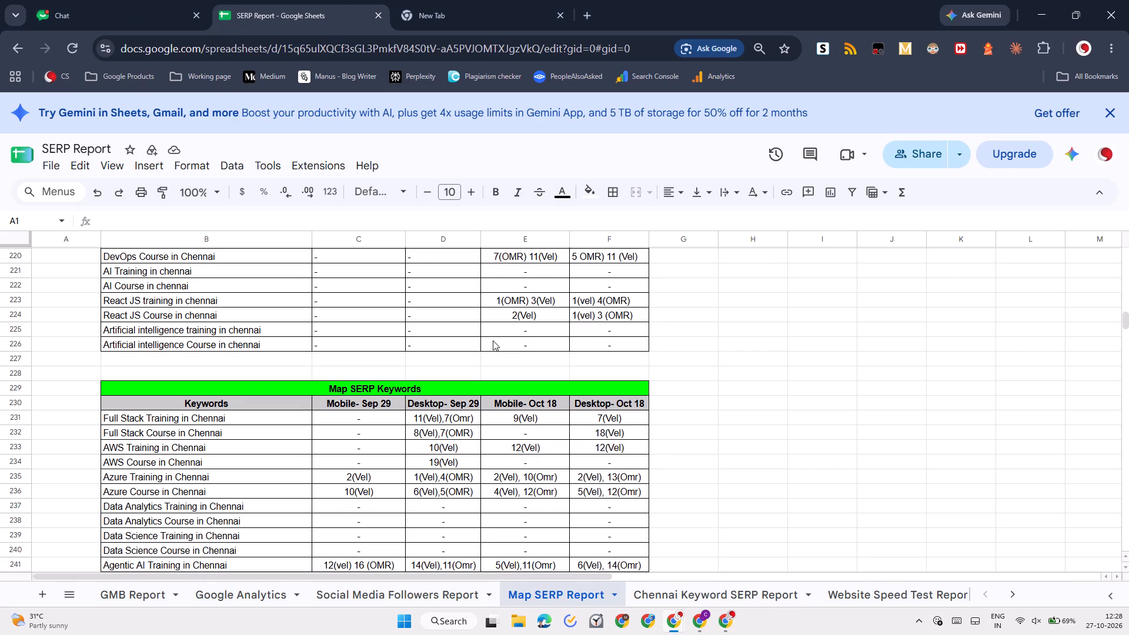
scroll(493, 340, "up", 3)
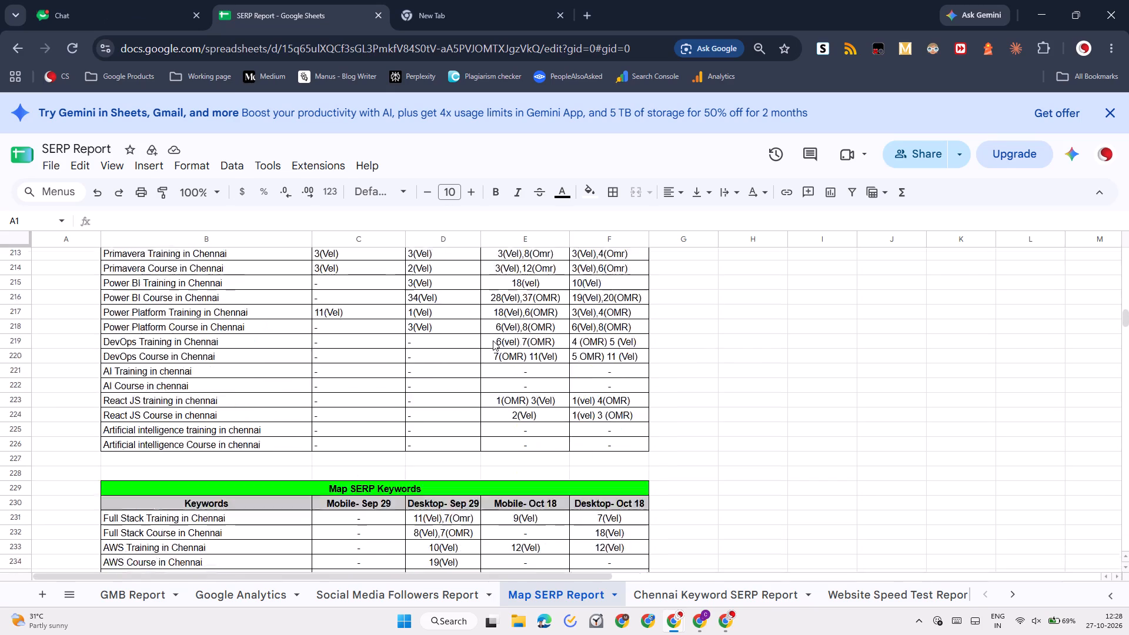
scroll(493, 340, "up", 2)
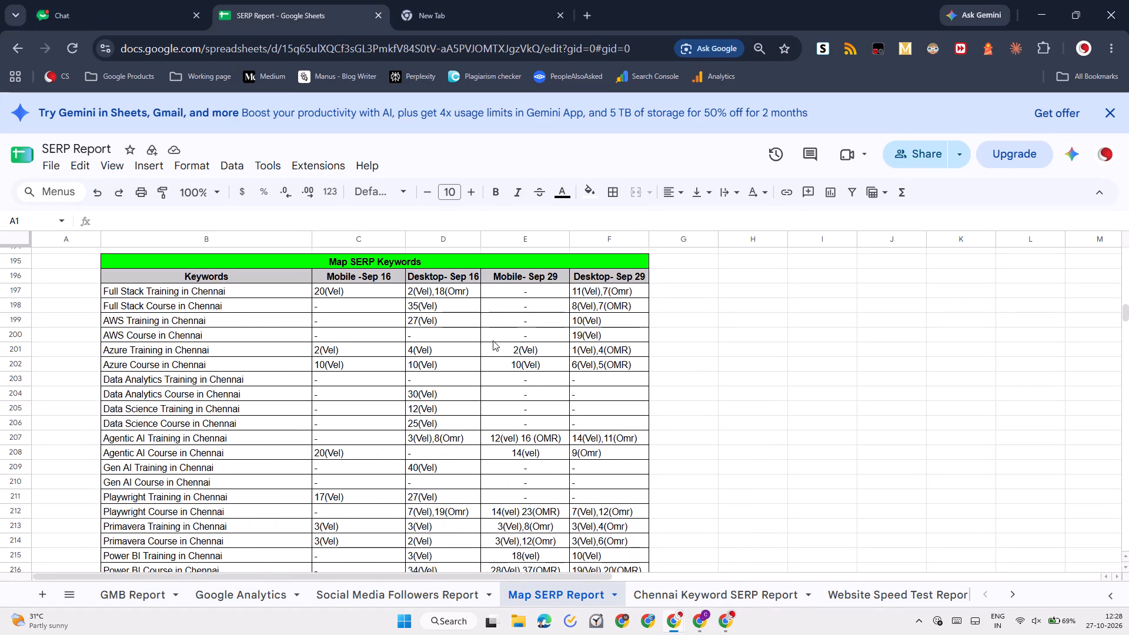
scroll(493, 340, "down", 4)
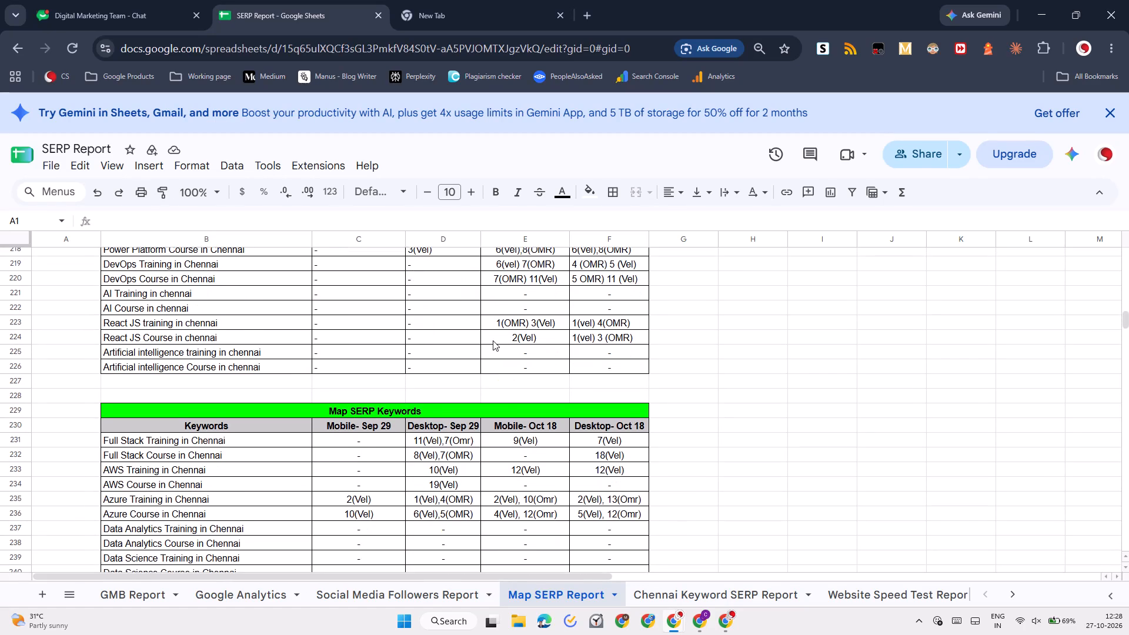
scroll(493, 340, "down", 1)
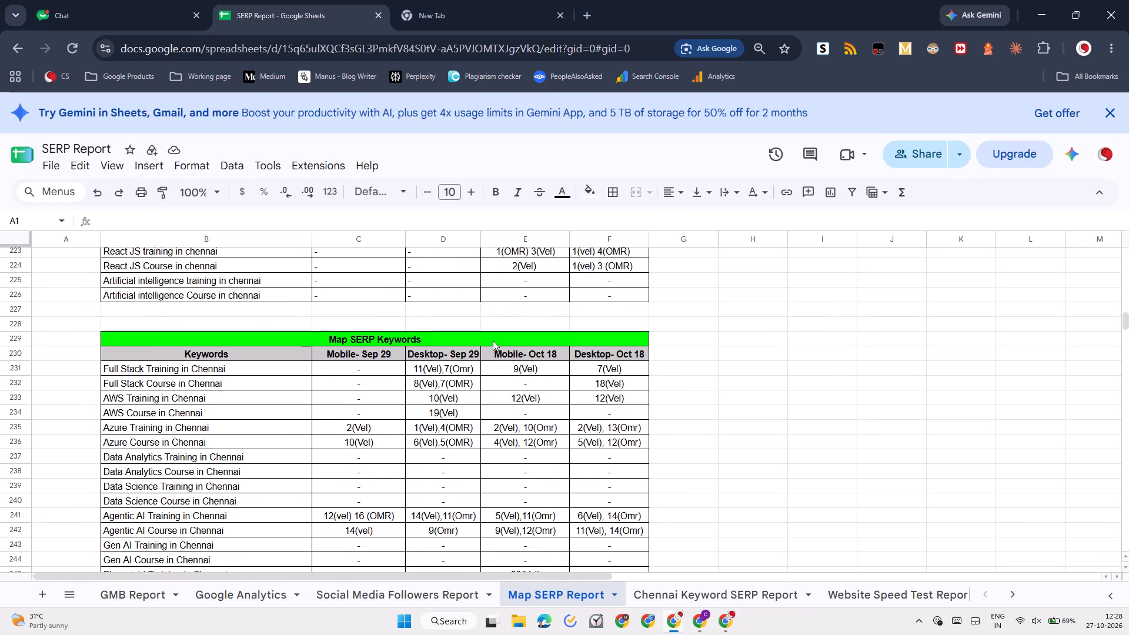
scroll(493, 340, "down", 1)
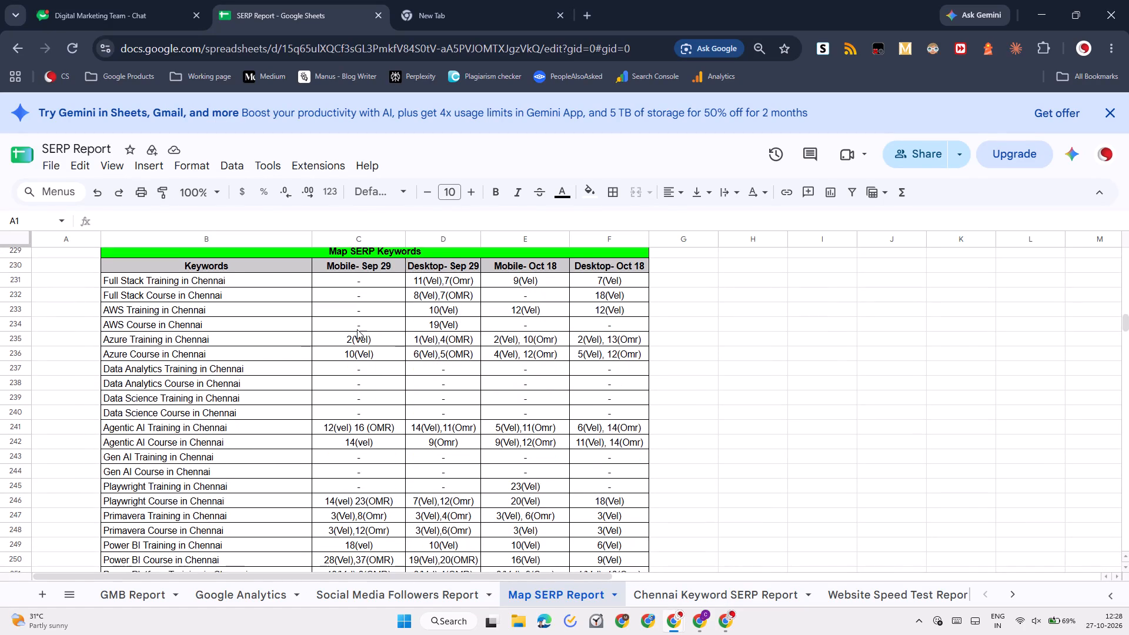
Duplicate the latest Map SERP Keywords table (B229:F260) below itself, starting at cell B263.
scroll(313, 331, "up", 1)
left_click_drag(192, 296, 497, 439)
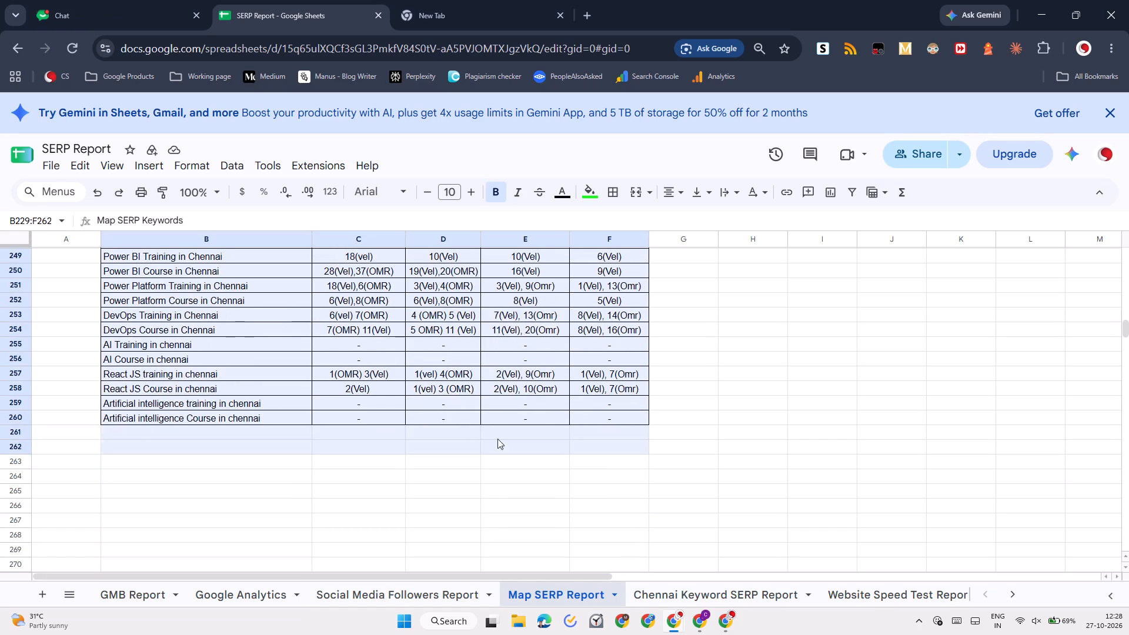
left_click_drag(497, 439, 539, 422)
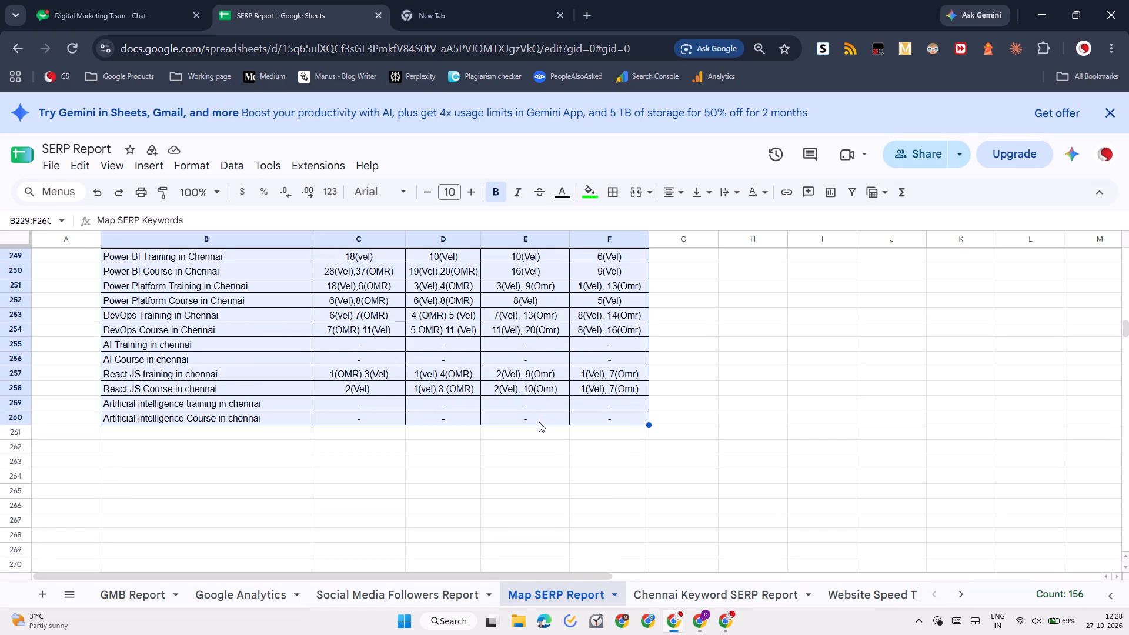
key("ctrl+c")
left_click(119, 463)
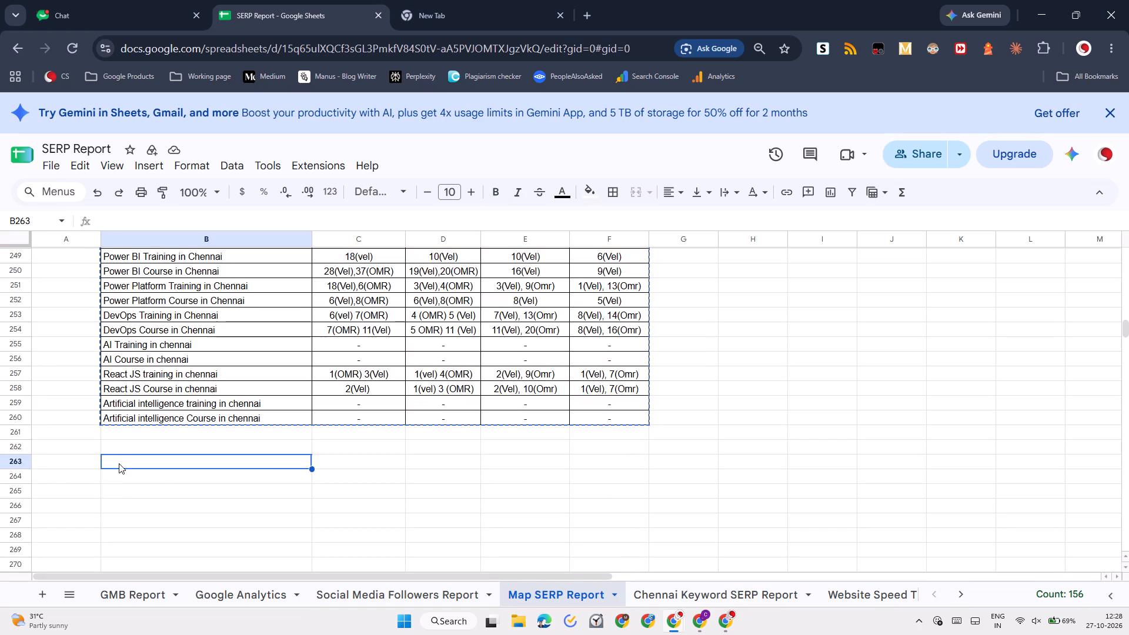
left_click(121, 444)
scroll(129, 449, "up", 1)
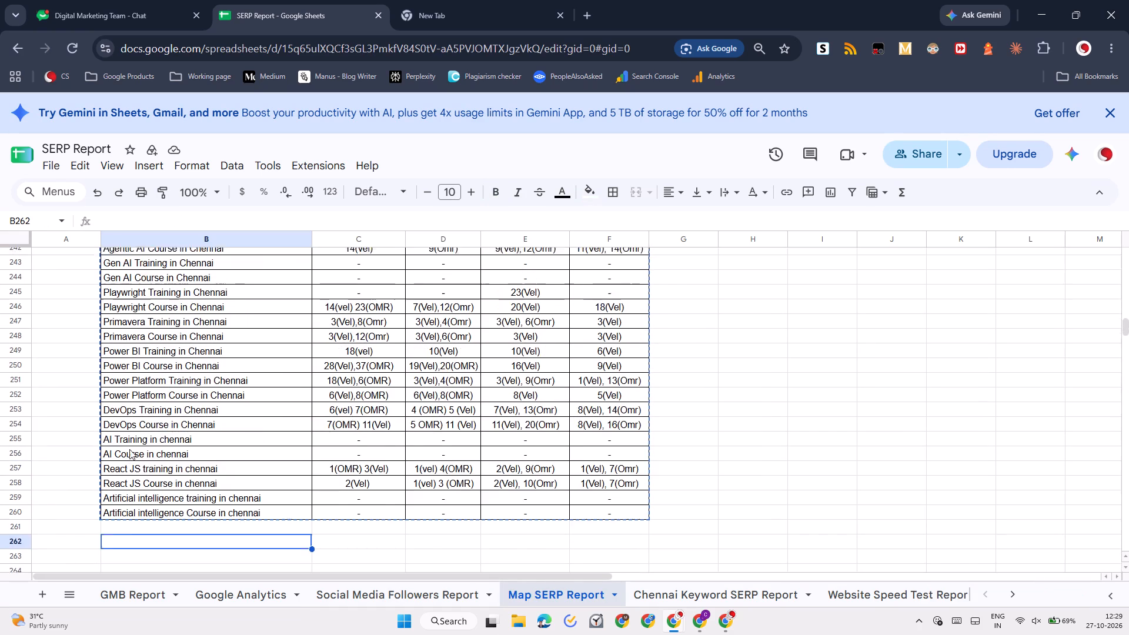
scroll(129, 449, "up", 2)
scroll(129, 449, "down", 5)
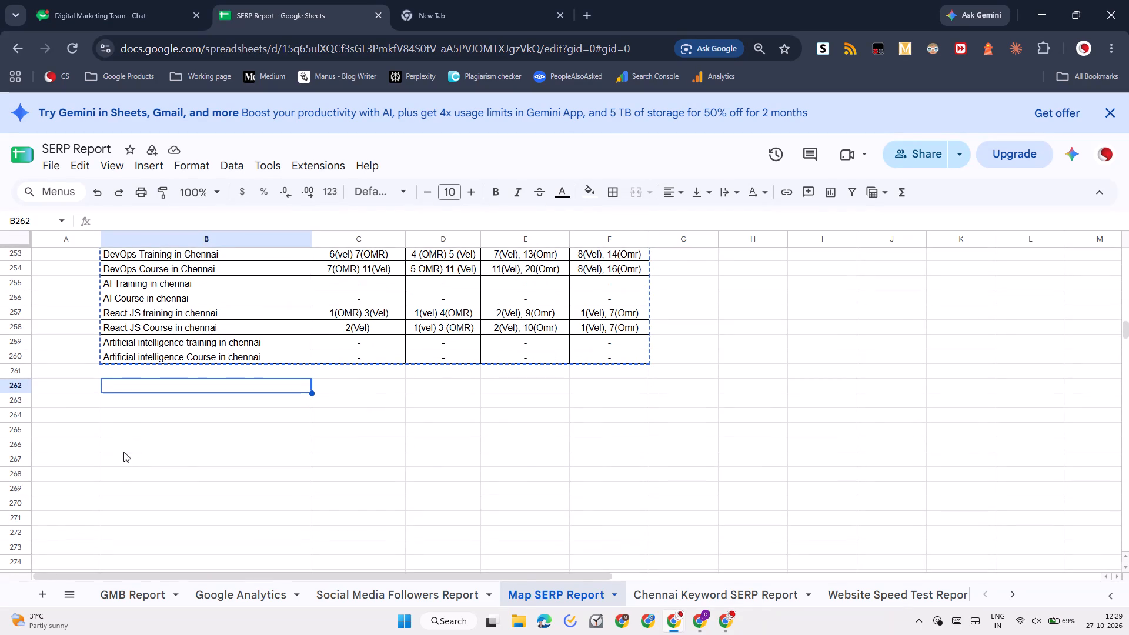
left_click(129, 403)
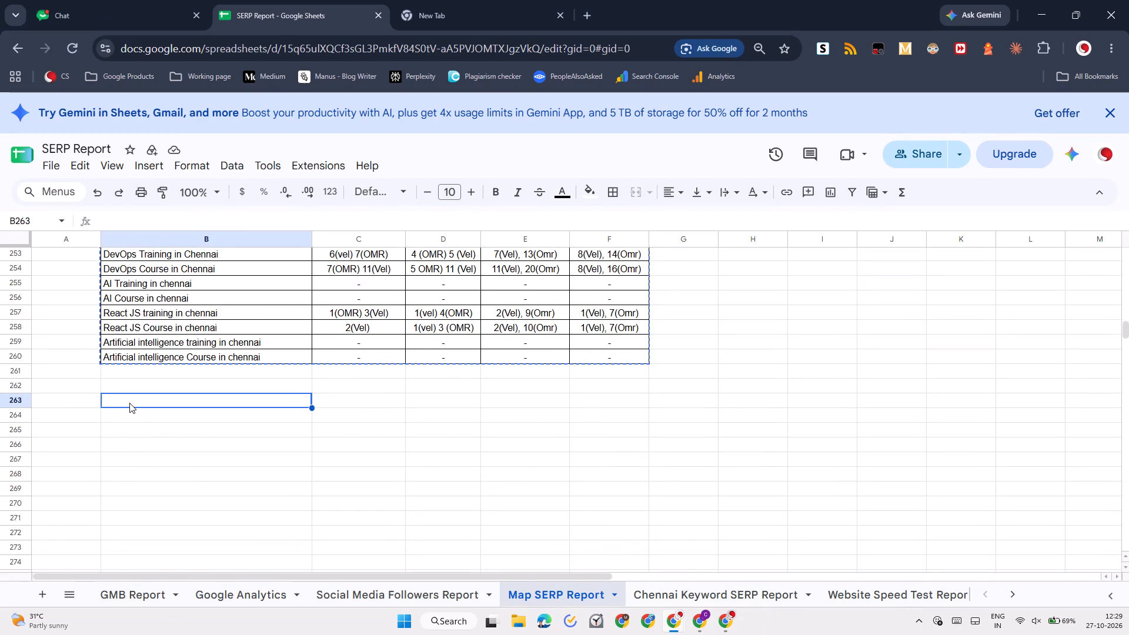
key("ctrl+v")
left_click(266, 454)
Copy the Mobile and Desktop Oct 18 columns (E230:F260) over the Sep 29 columns of the new table, C264:D294.
scroll(266, 454, "up", 3)
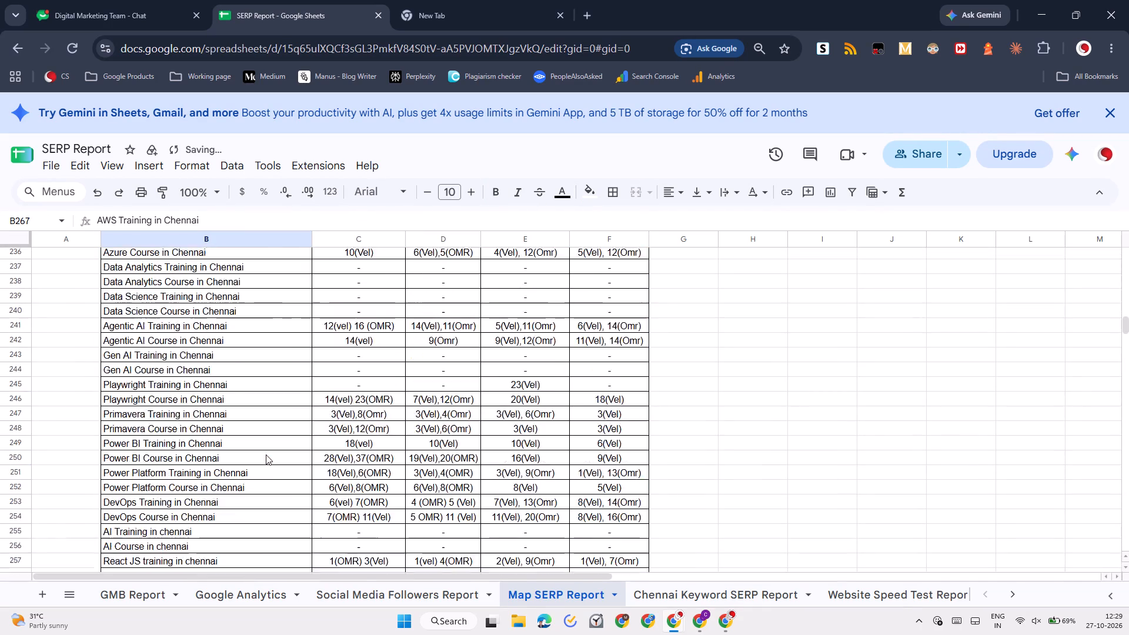
scroll(493, 390, "up", 1)
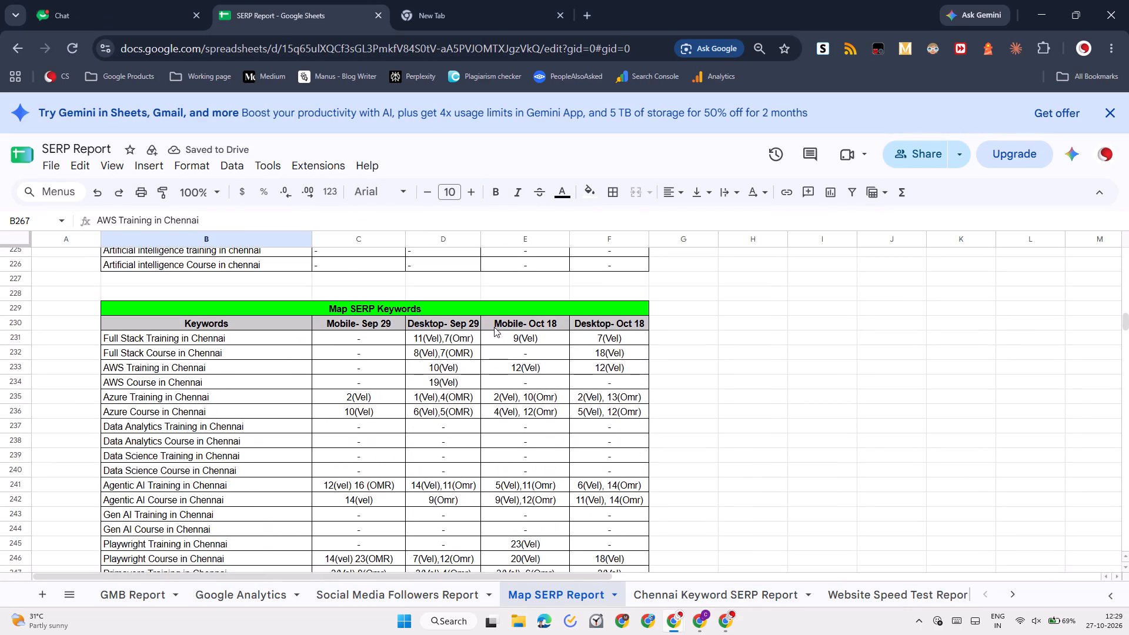
left_click_drag(494, 326, 615, 590)
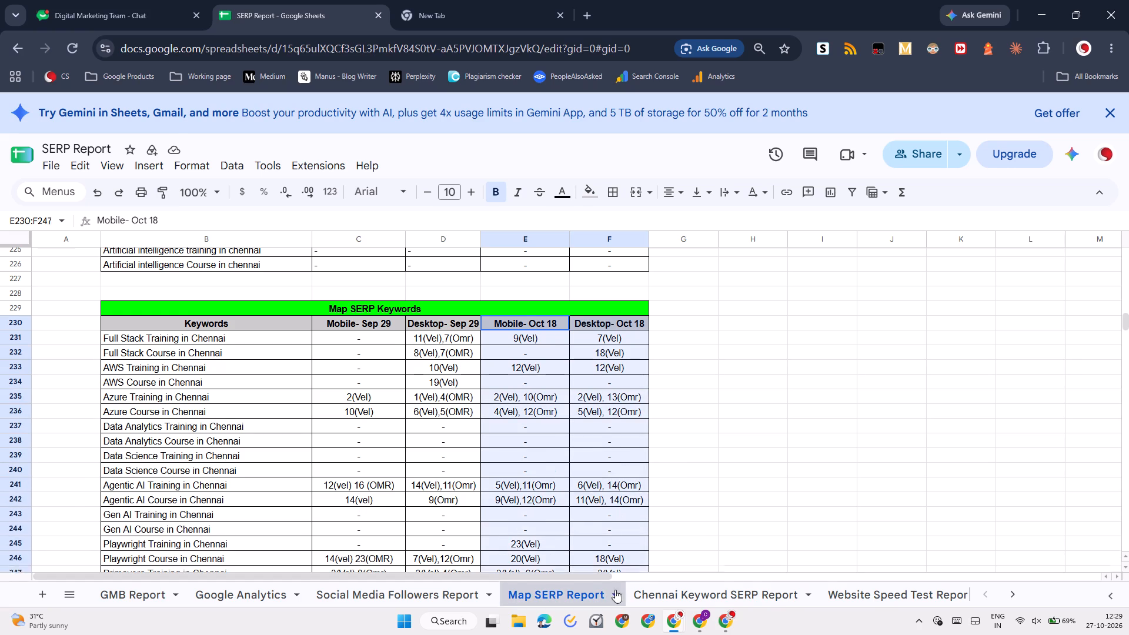
left_click_drag(615, 590, 611, 523)
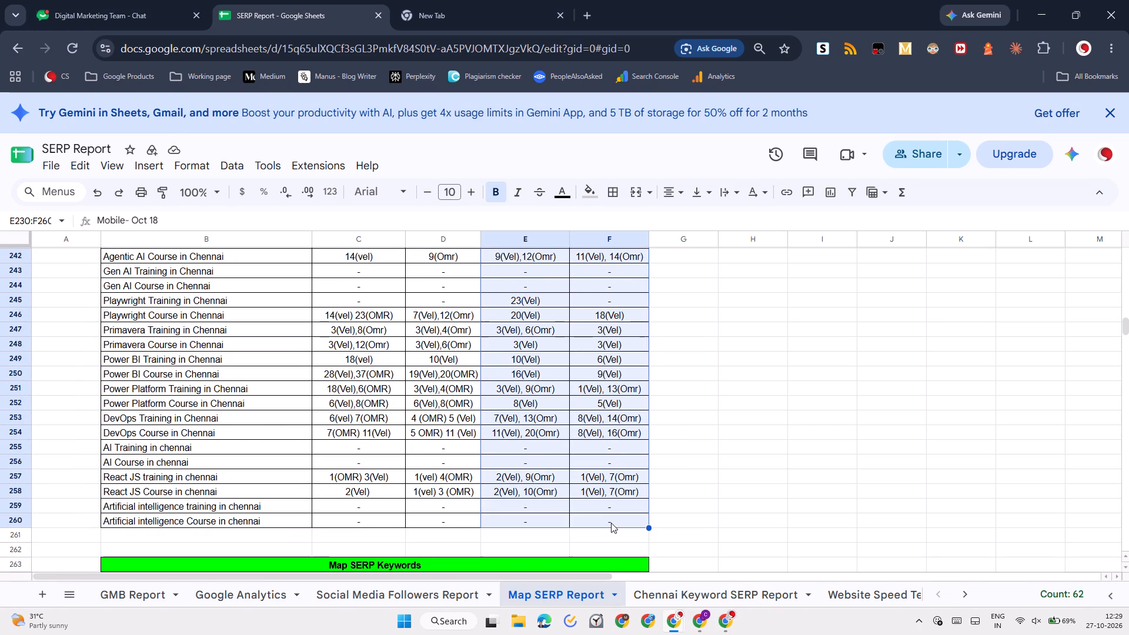
key("ctrl+c")
scroll(533, 510, "down", 3)
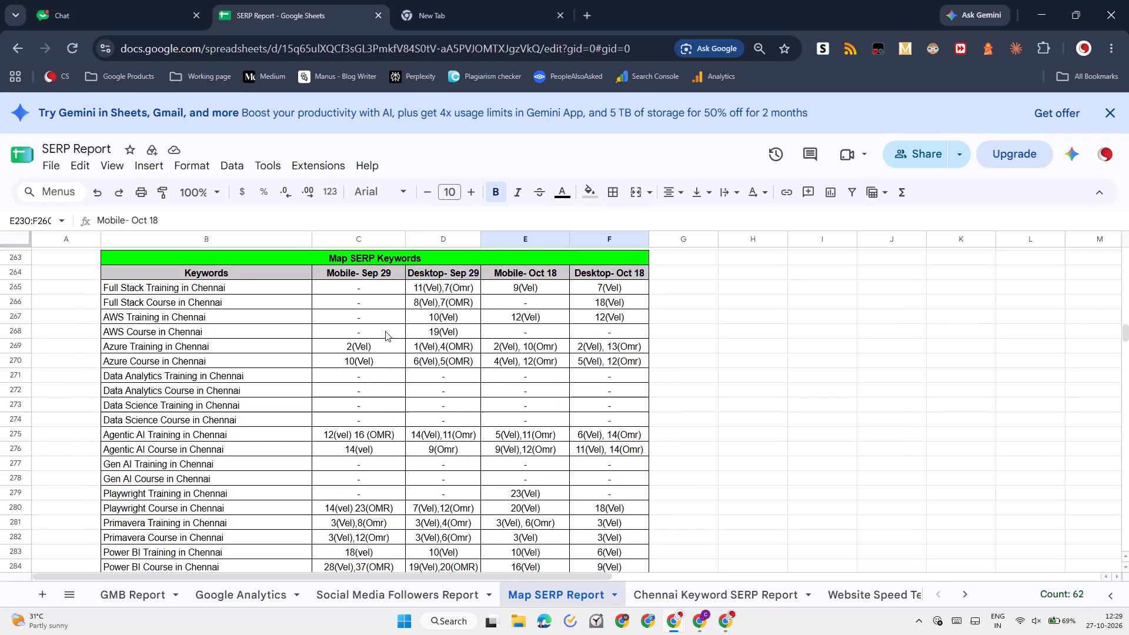
left_click(385, 331)
left_click_drag(358, 275, 449, 332)
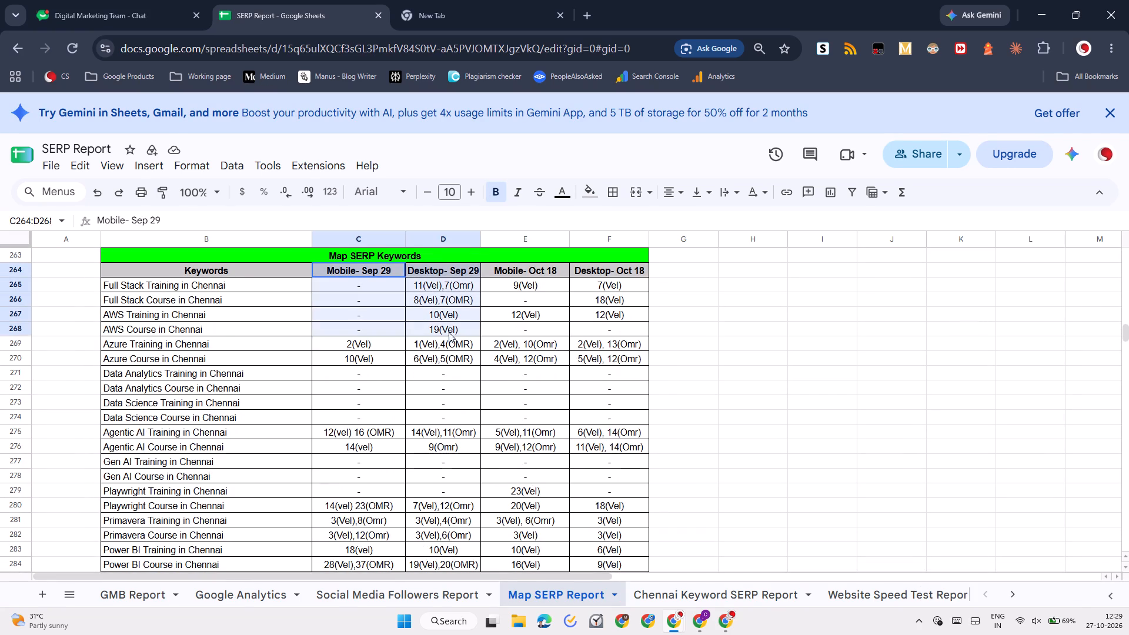
left_click_drag(449, 332, 443, 371)
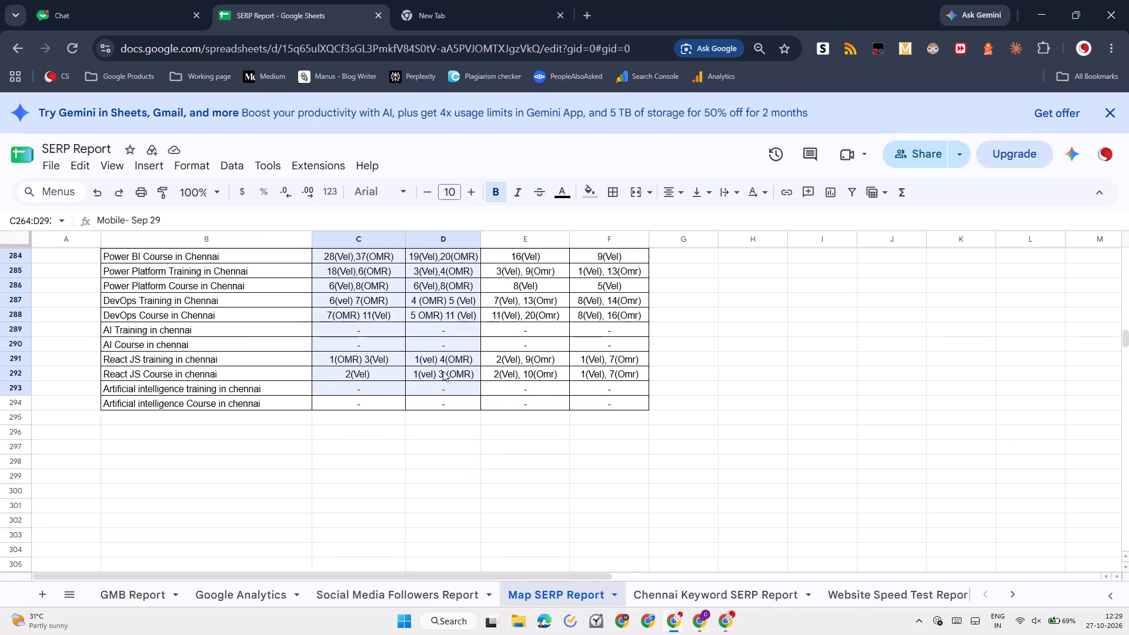
left_click_drag(443, 371, 450, 406)
key("ctrl+v")
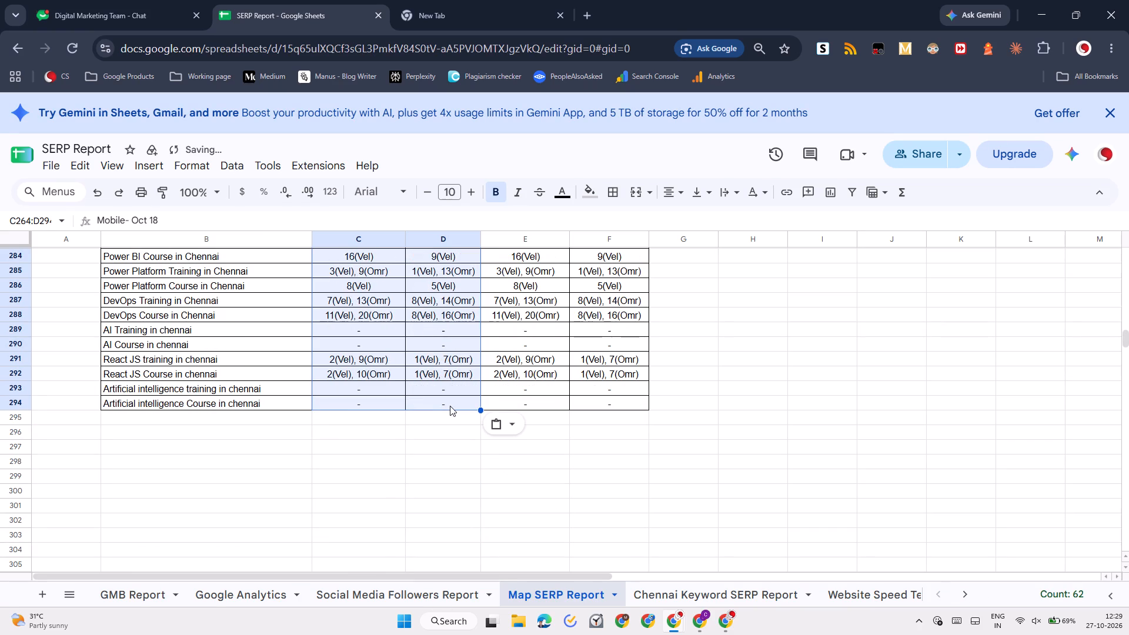
left_click(414, 443)
Clear the rank values from E265:F294 in the new table, keeping the two column headers.
scroll(414, 443, "up", 5)
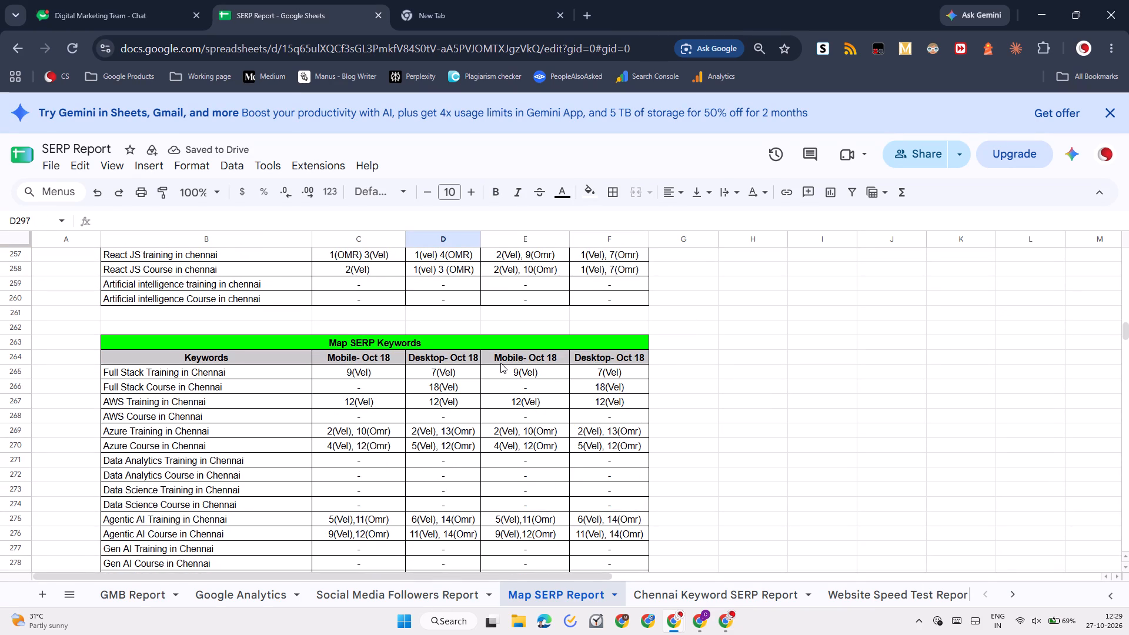
left_click_drag(507, 374, 597, 592)
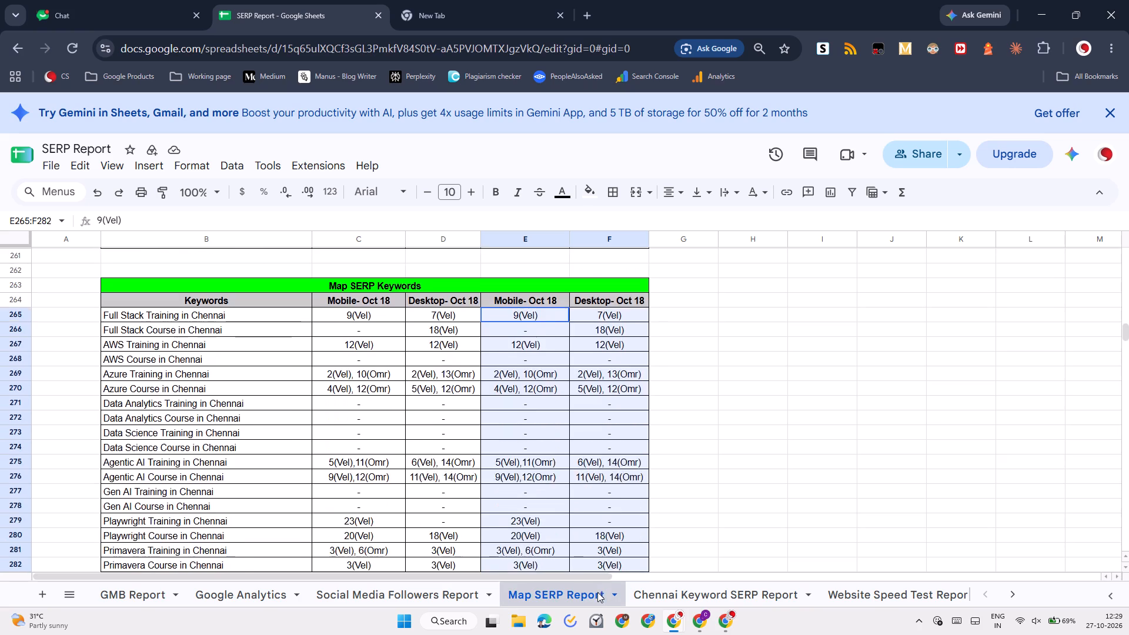
left_click_drag(597, 592, 607, 250)
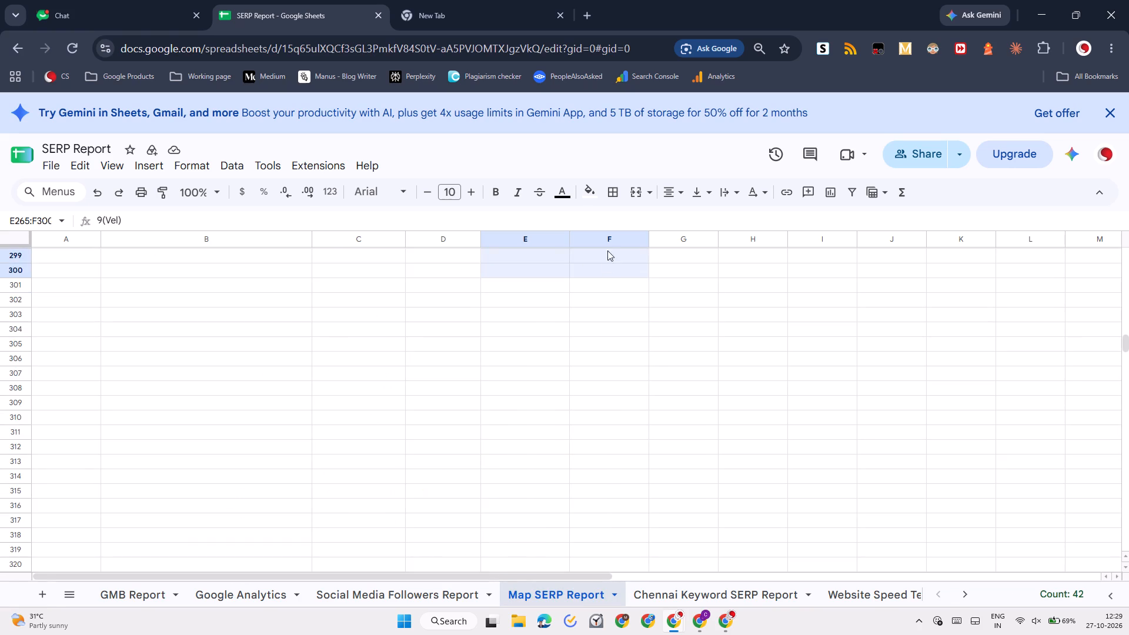
left_click_drag(607, 250, 593, 338)
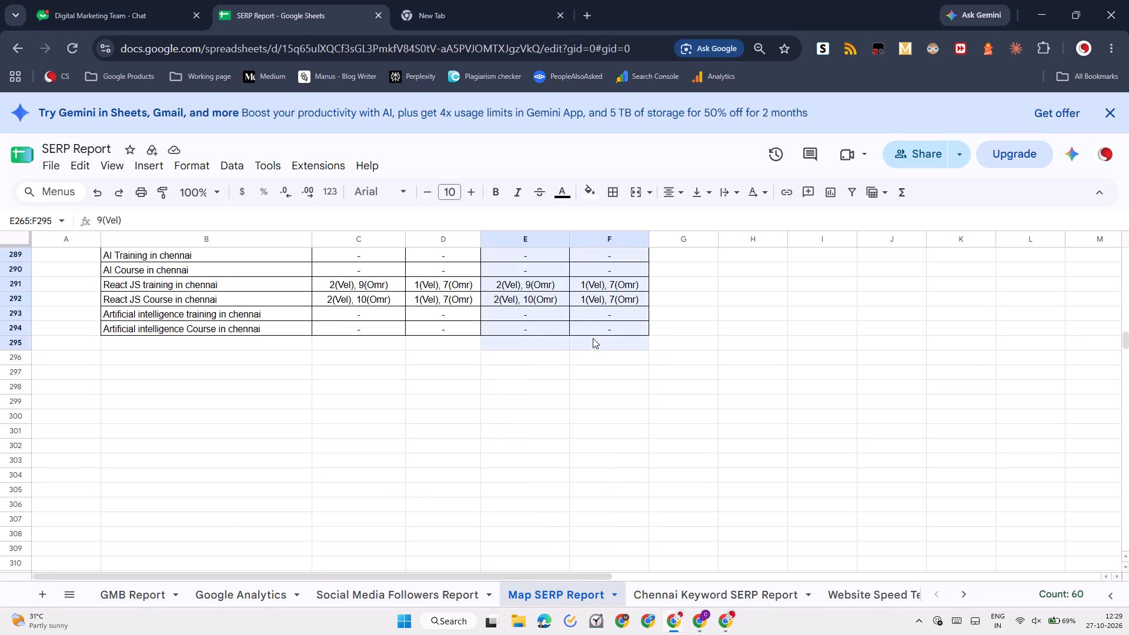
left_click_drag(593, 338, 598, 329)
key("BackSpace")
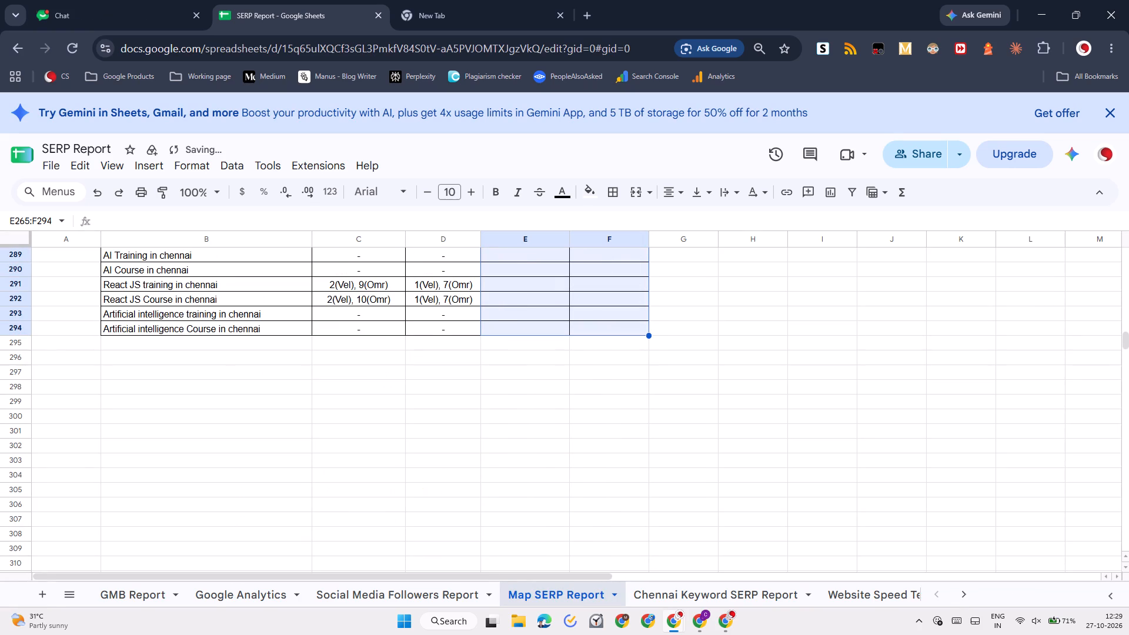
scroll(598, 329, "up", 5)
left_click(496, 325)
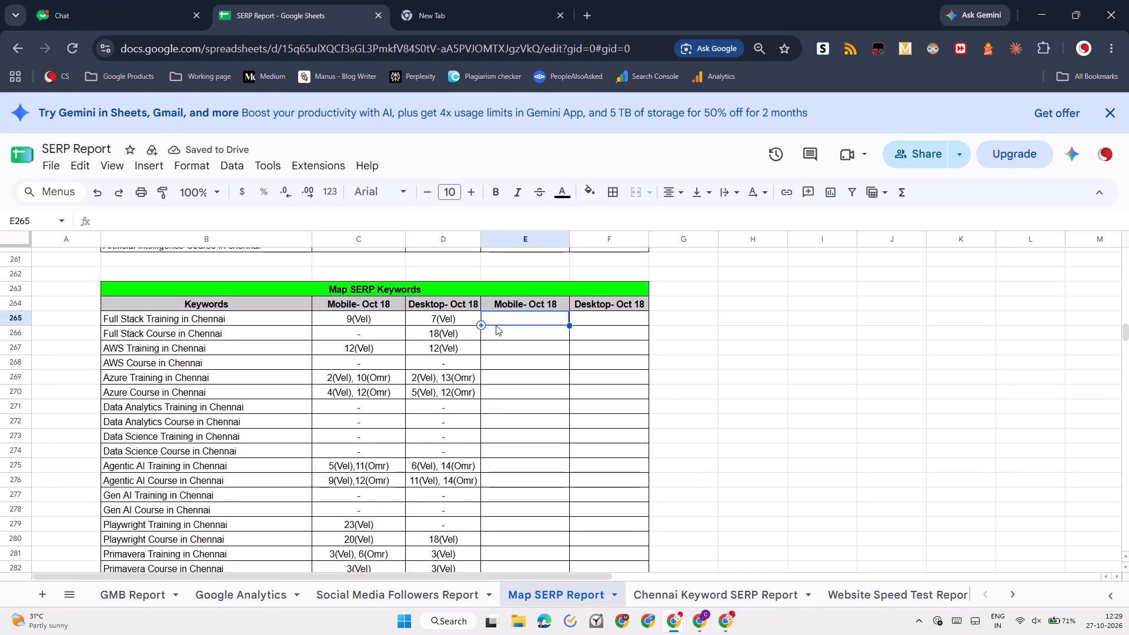
left_click(419, 350)
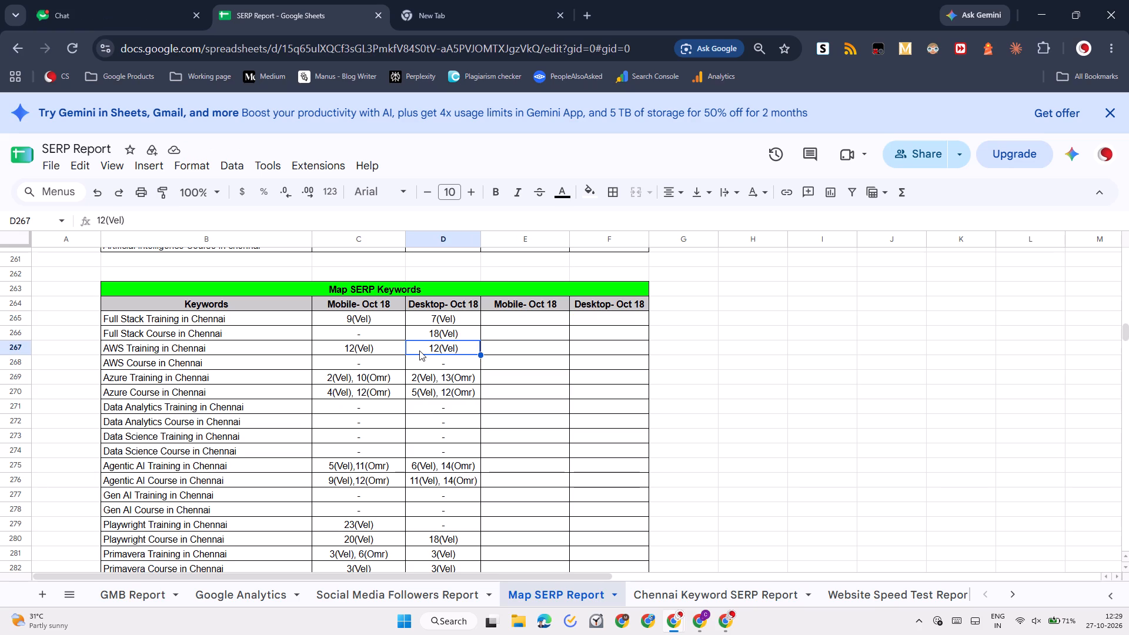
Change the headers of the two empty rank columns, E264 and F264, to Mobile- Oct 27 and Desktop- Oct 27.
triple_click(535, 302)
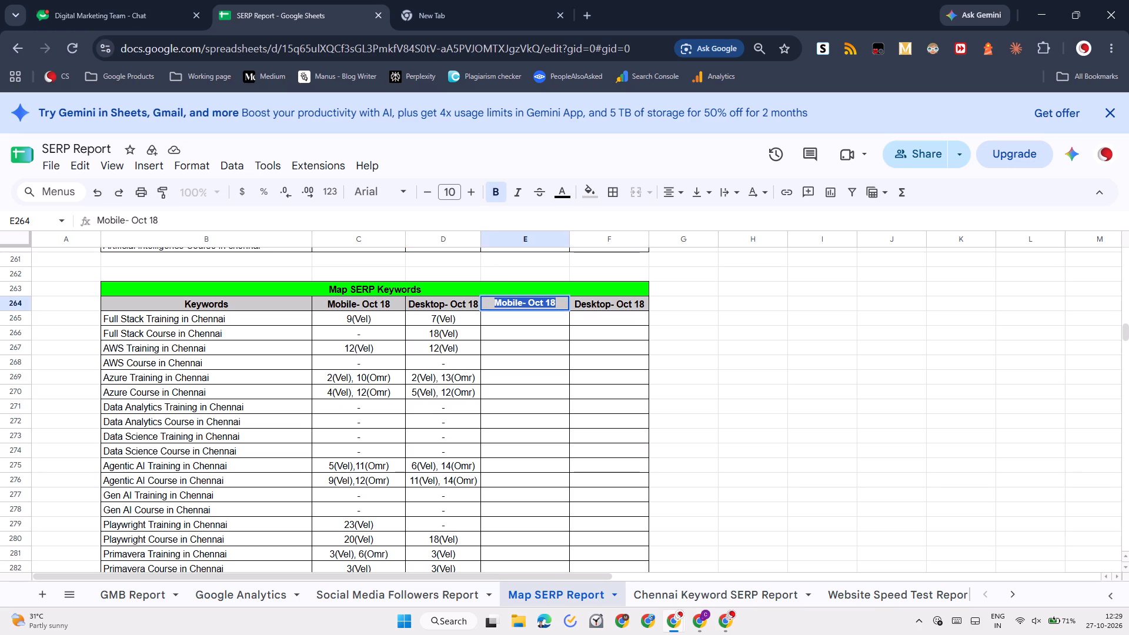
left_click(549, 299)
key("Right")
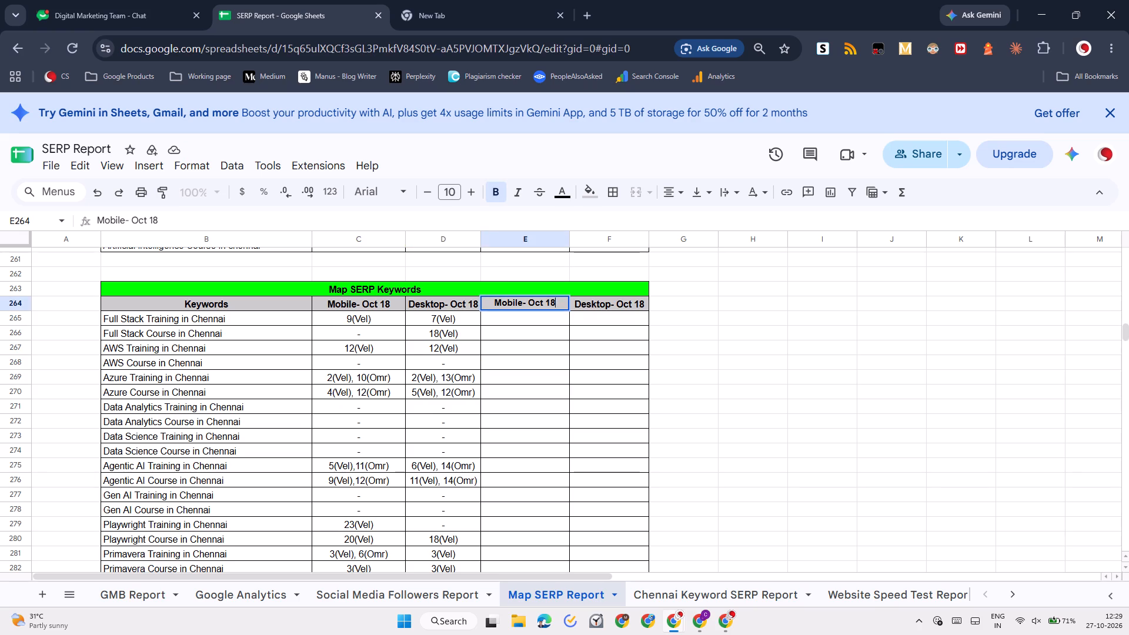
key("BackSpace")
key("BackSpace")
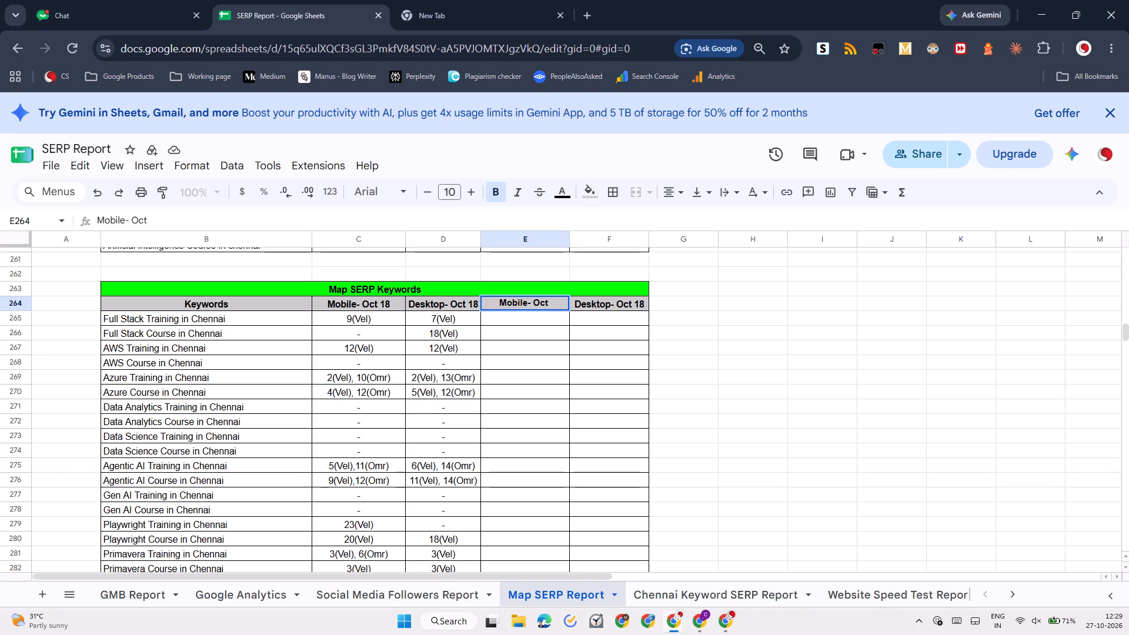
type("27")
key("Return")
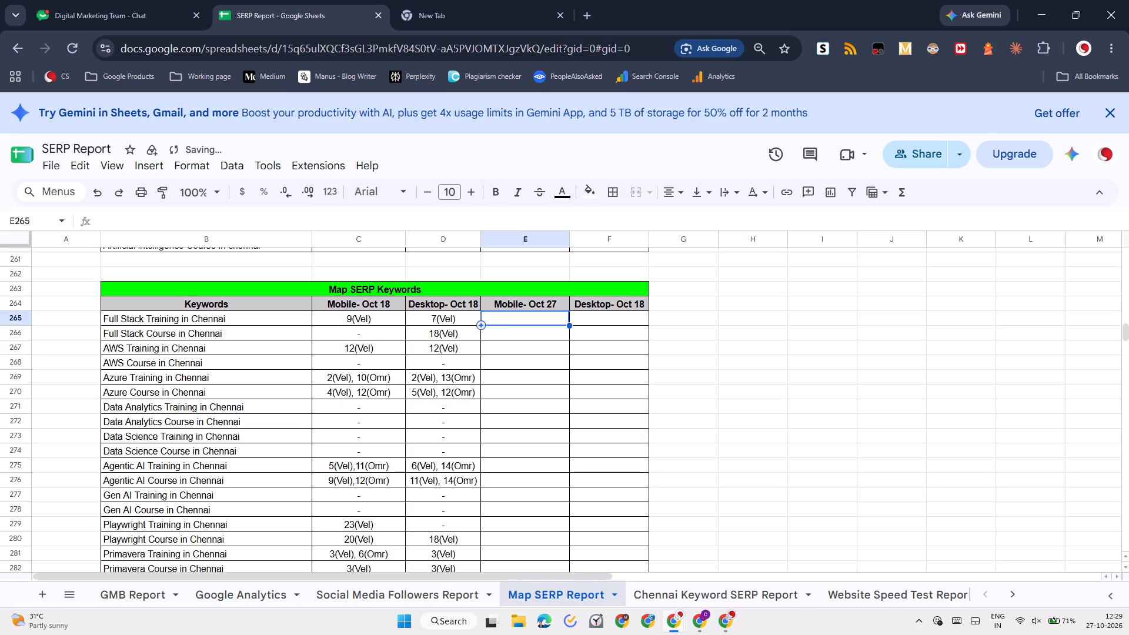
triple_click(646, 304)
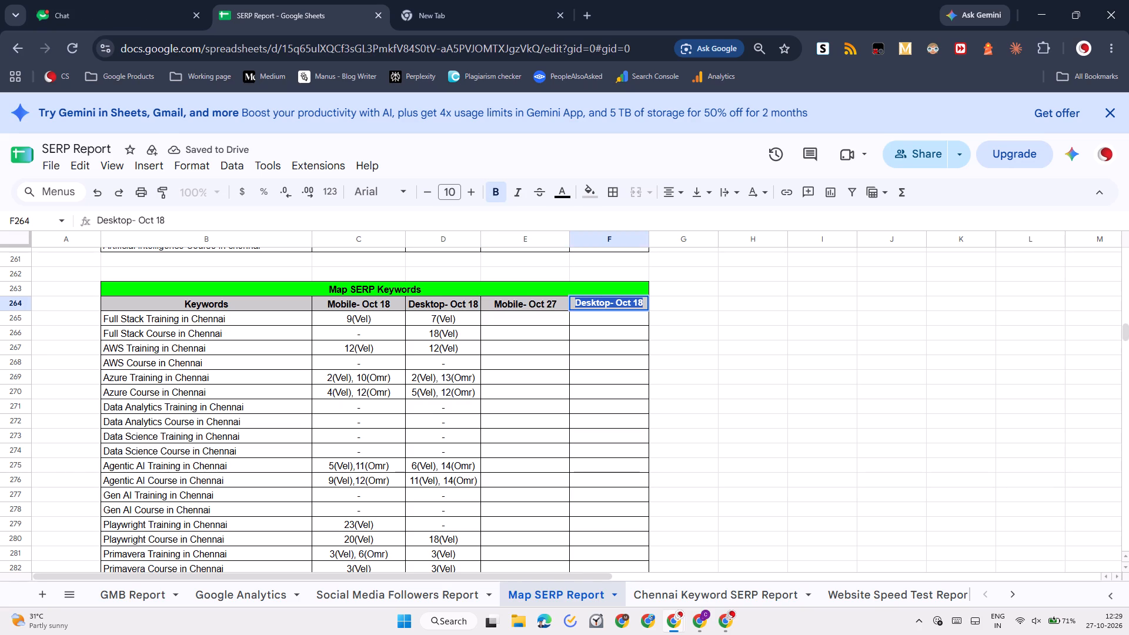
left_click(643, 304)
key("BackSpace")
key("BackSpace")
type("27")
key("Return")
Check the latest table's date headers on the Chennai Keyword SERP Report sheet against the new Map SERP Keywords headers.
left_click(518, 385)
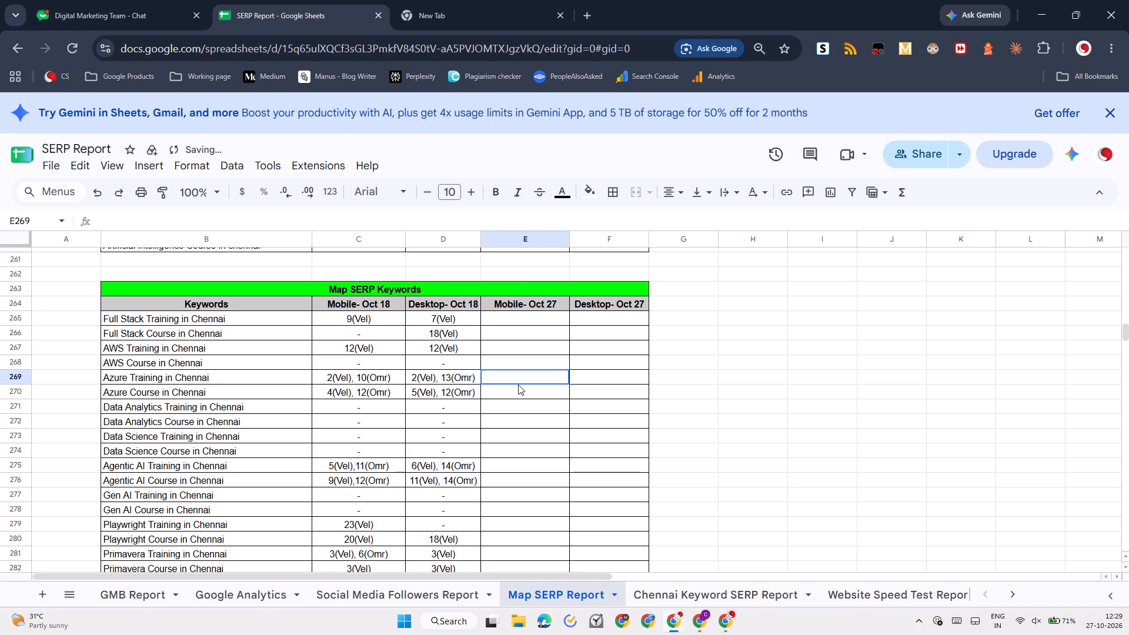
scroll(518, 385, "up", 2)
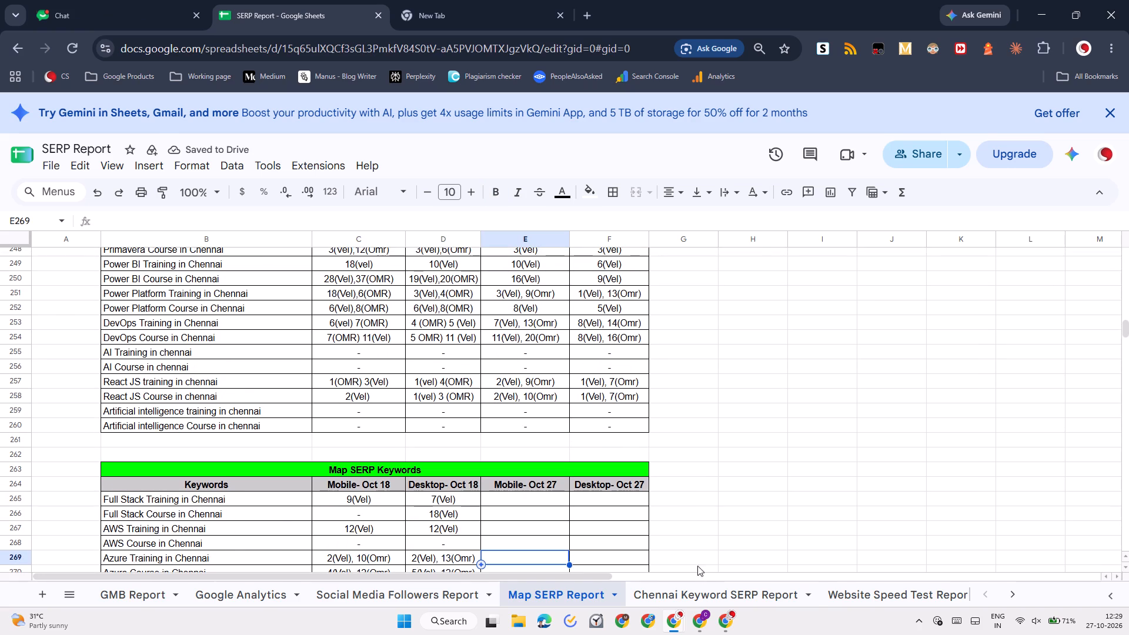
left_click(691, 592)
left_click(678, 388)
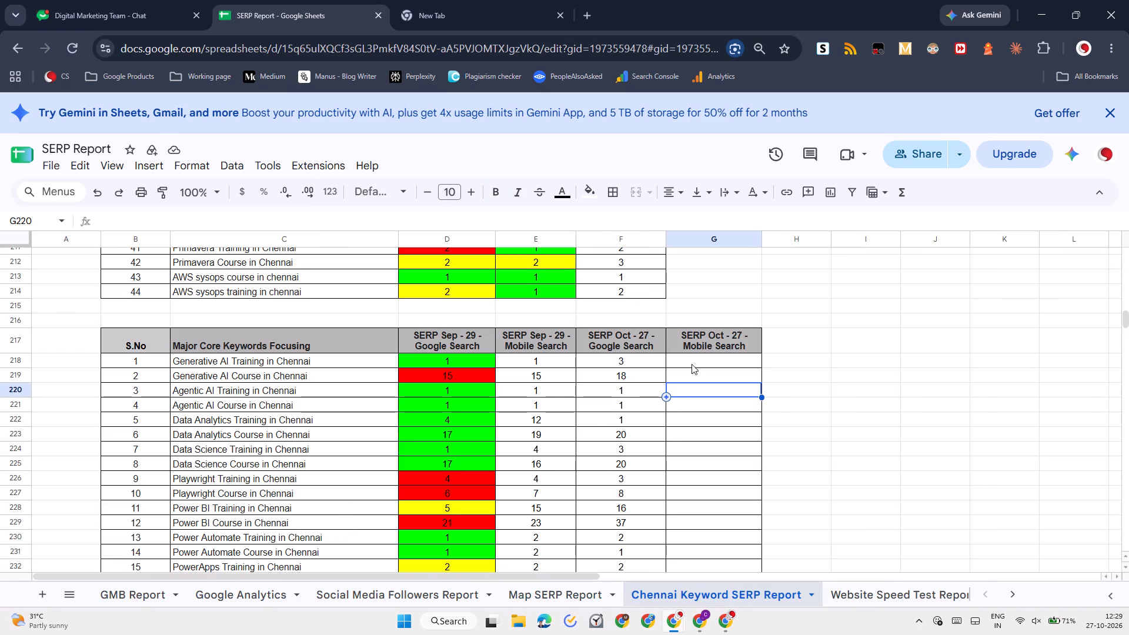
left_click(568, 596)
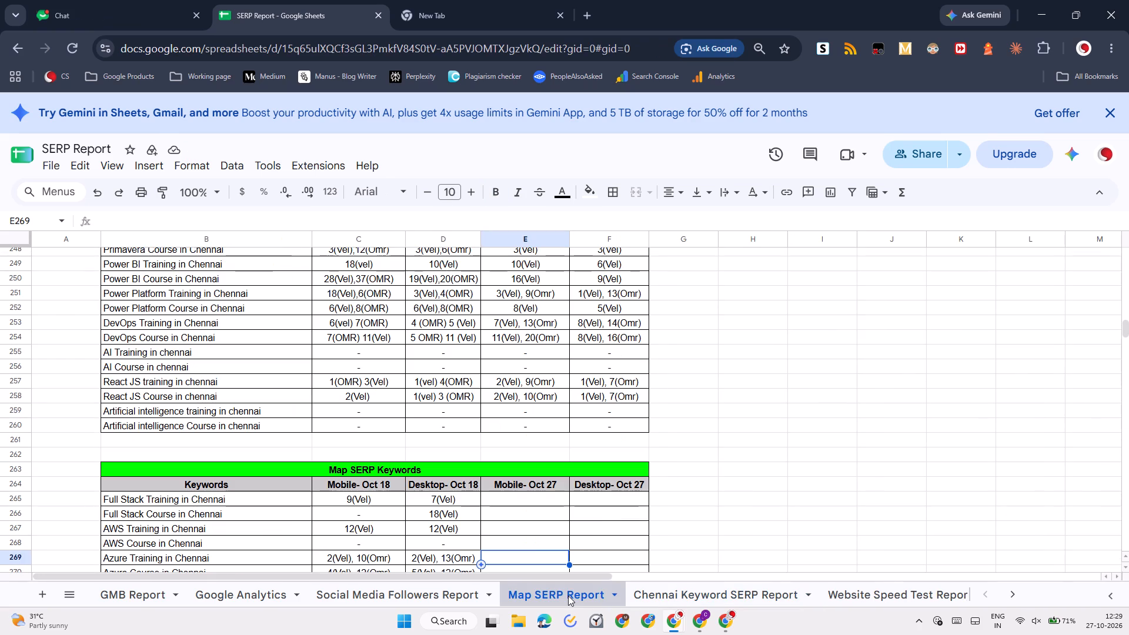
scroll(517, 513, "down", 3)
left_click(559, 325)
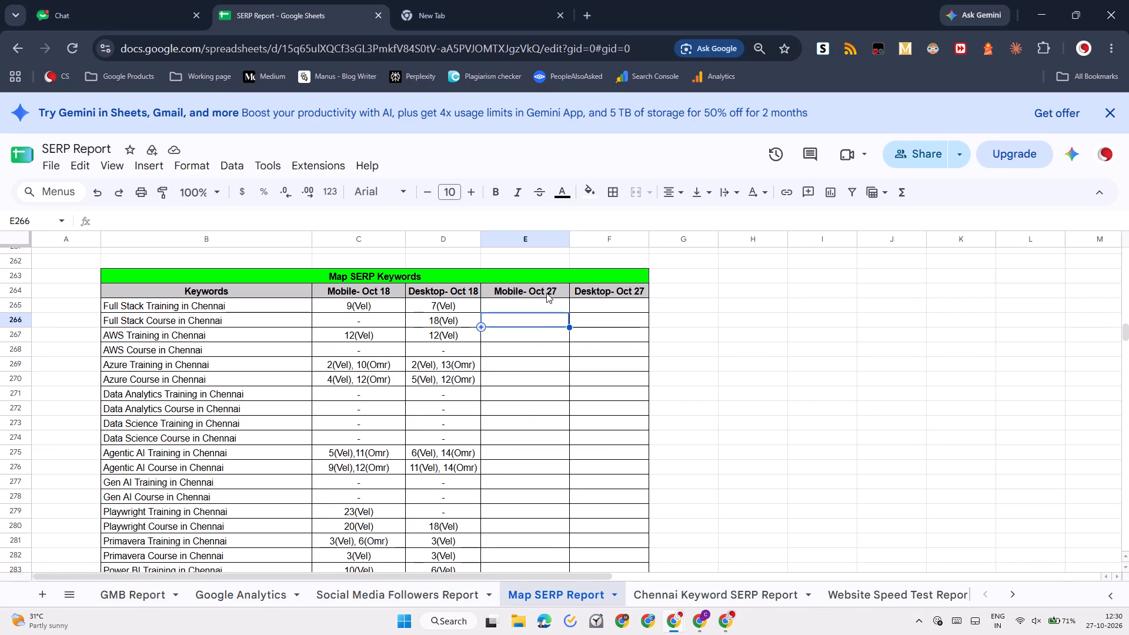
left_click(546, 293)
left_click(604, 294)
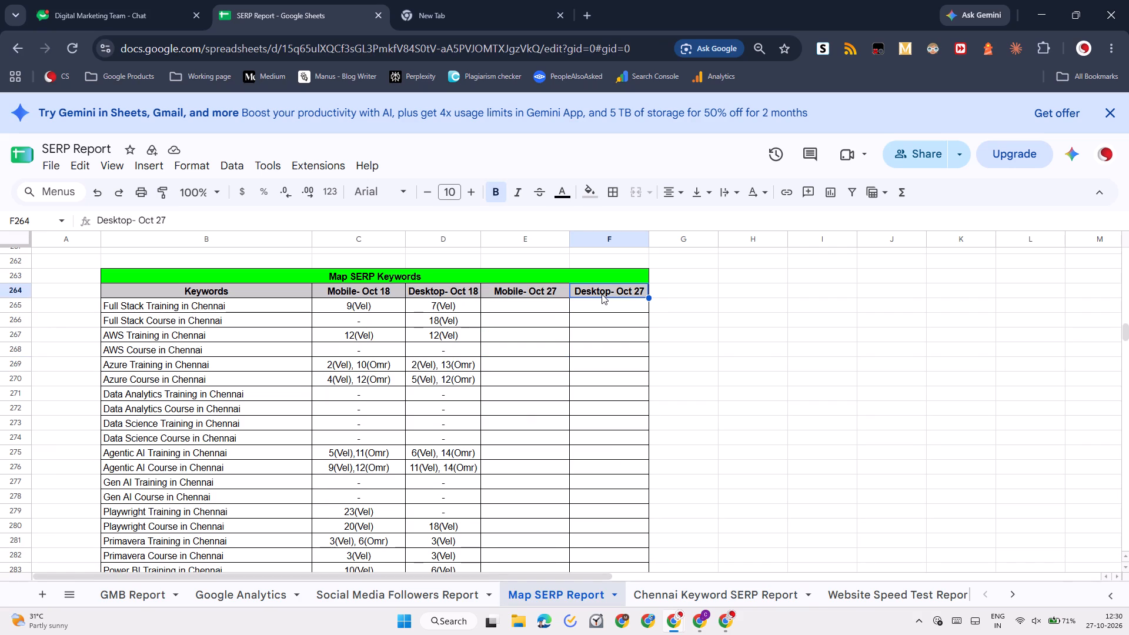
Copy the first keyword, Full Stack Training in Chennai, from cell B265 of the new table.
left_click(247, 308)
key("ctrl+c")
scroll(247, 308, "down", 1)
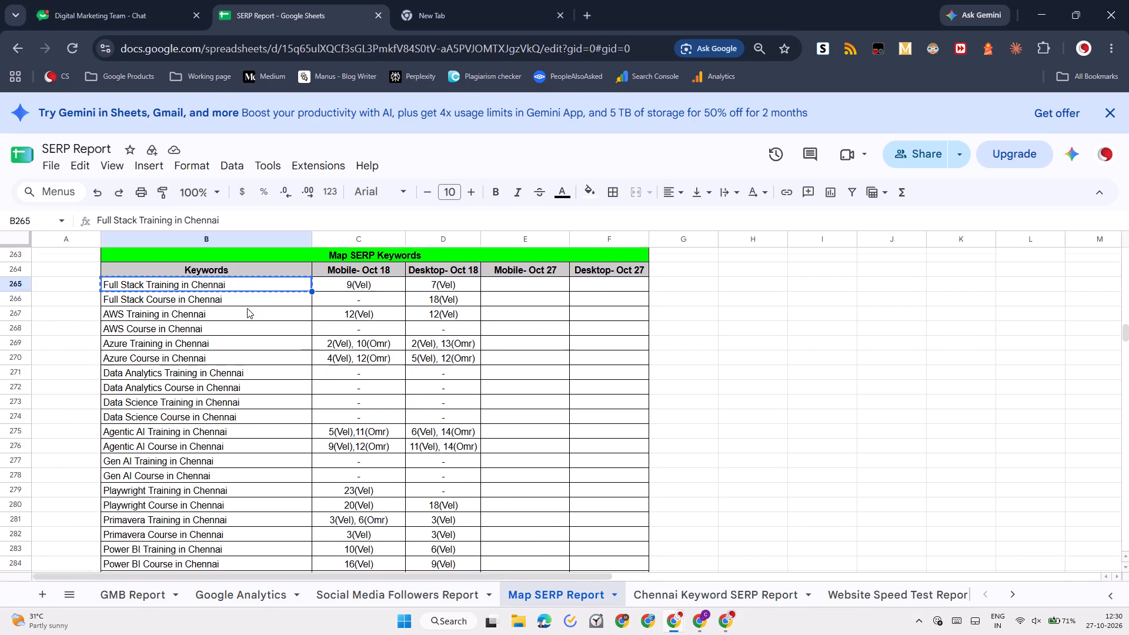
scroll(247, 308, "down", 2)
scroll(247, 308, "up", 5)
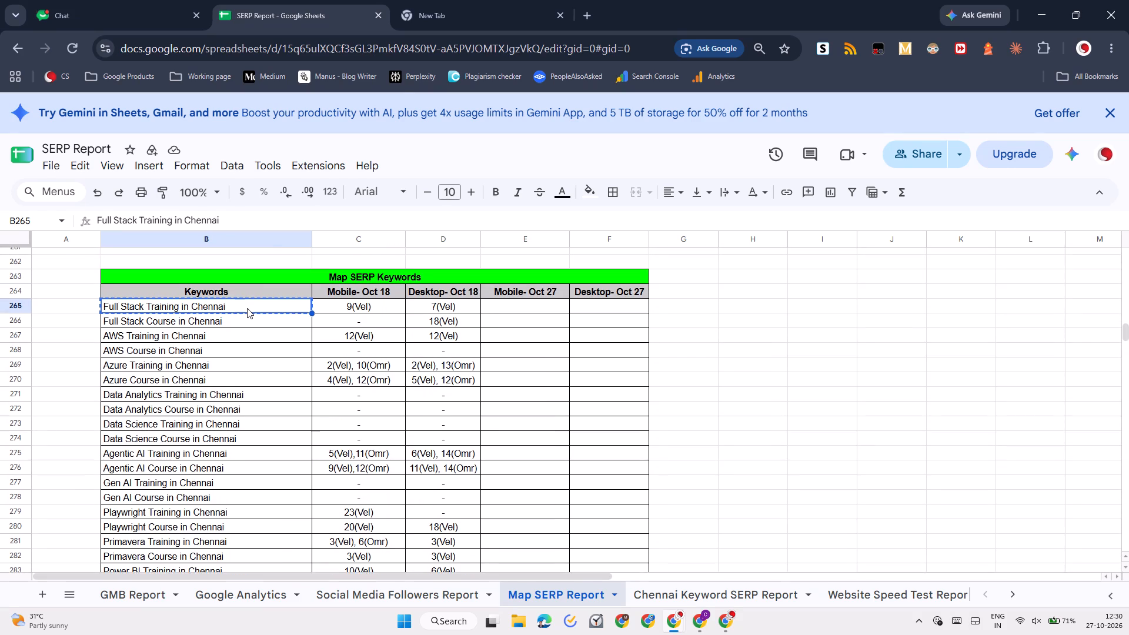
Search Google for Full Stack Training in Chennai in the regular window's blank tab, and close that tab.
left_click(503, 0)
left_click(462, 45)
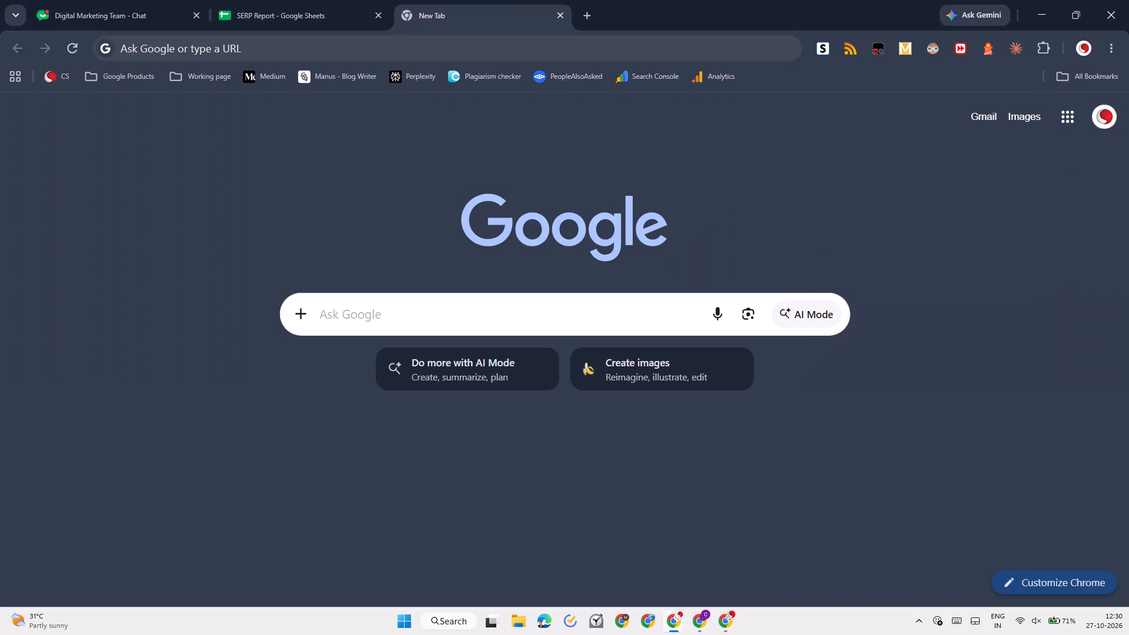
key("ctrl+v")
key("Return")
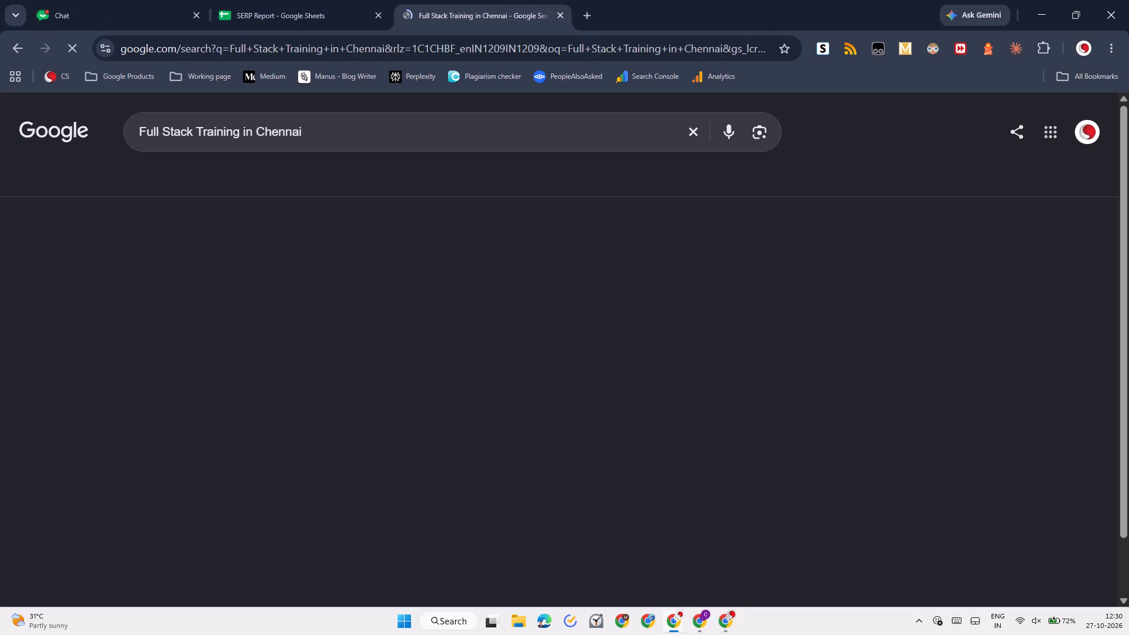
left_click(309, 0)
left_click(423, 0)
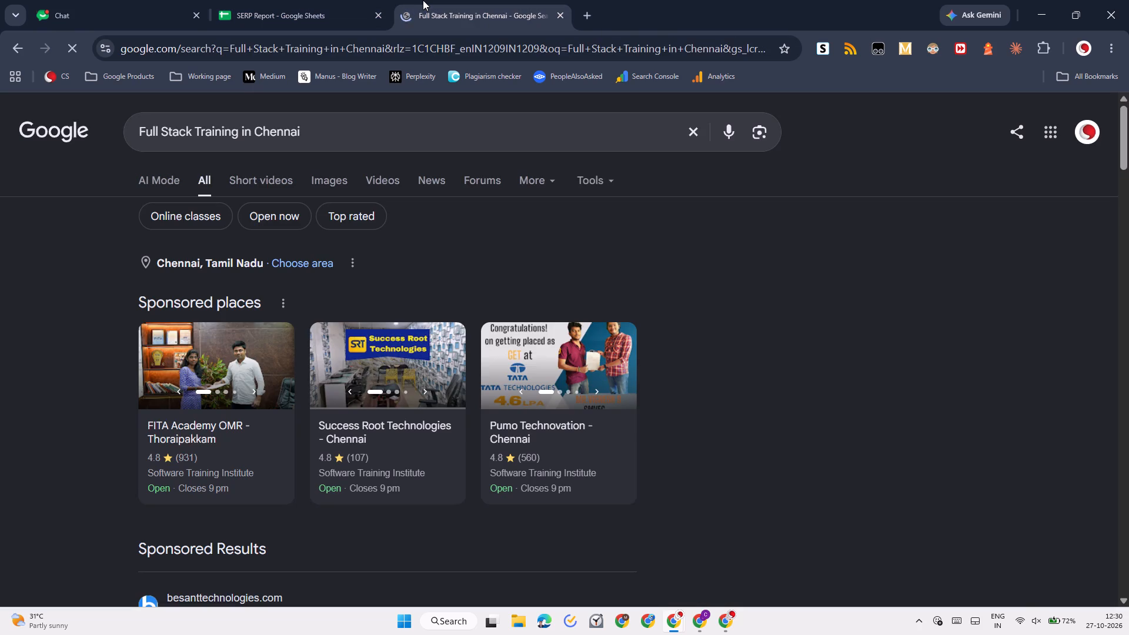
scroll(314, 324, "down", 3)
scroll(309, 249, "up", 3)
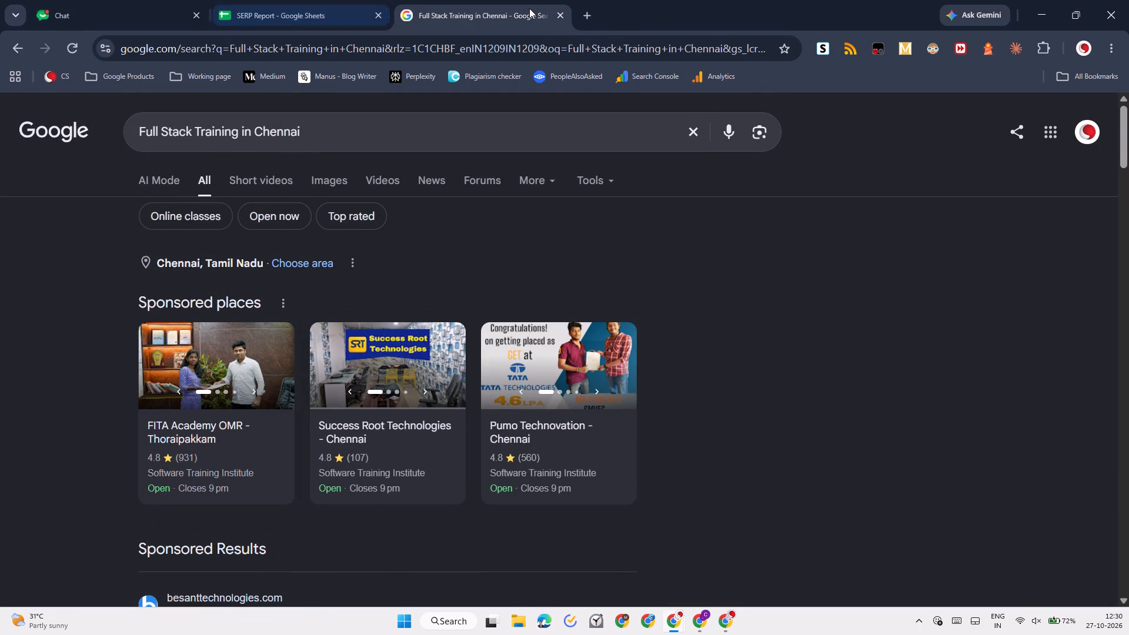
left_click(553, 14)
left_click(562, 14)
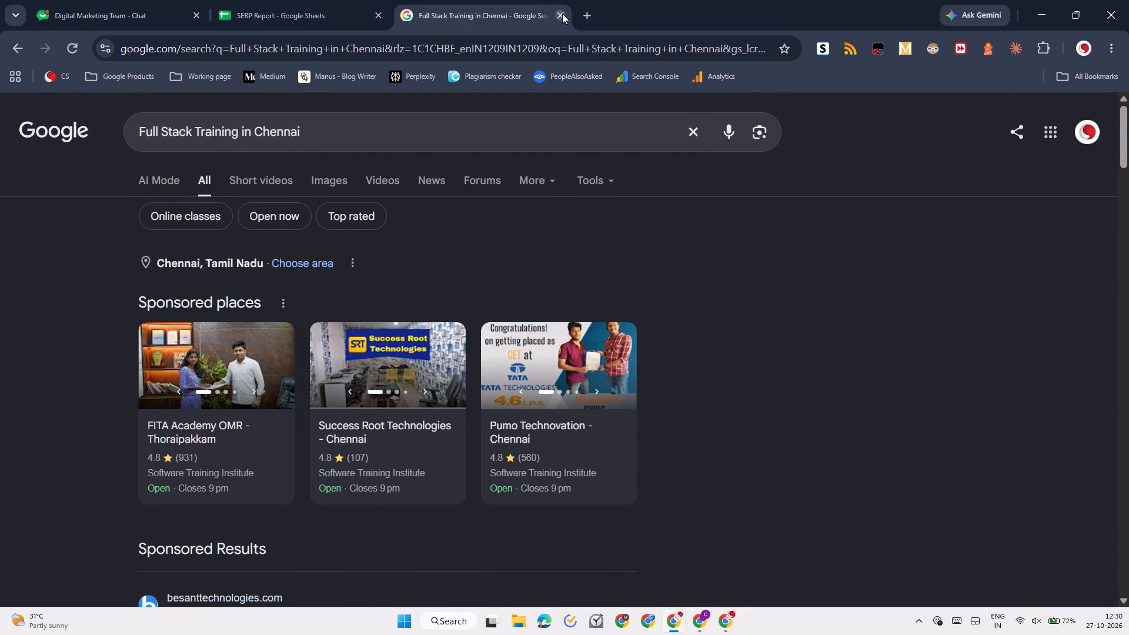
Switch to the Incognito window and search Google for Full Stack Training in Chennai in a new tab.
key("alt+Tab")
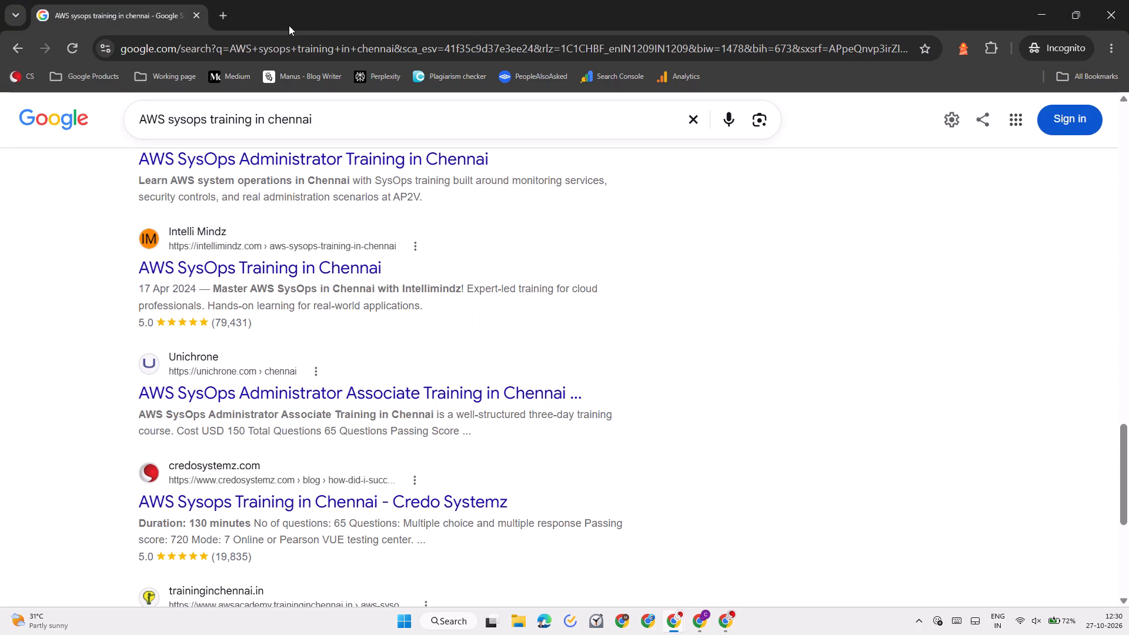
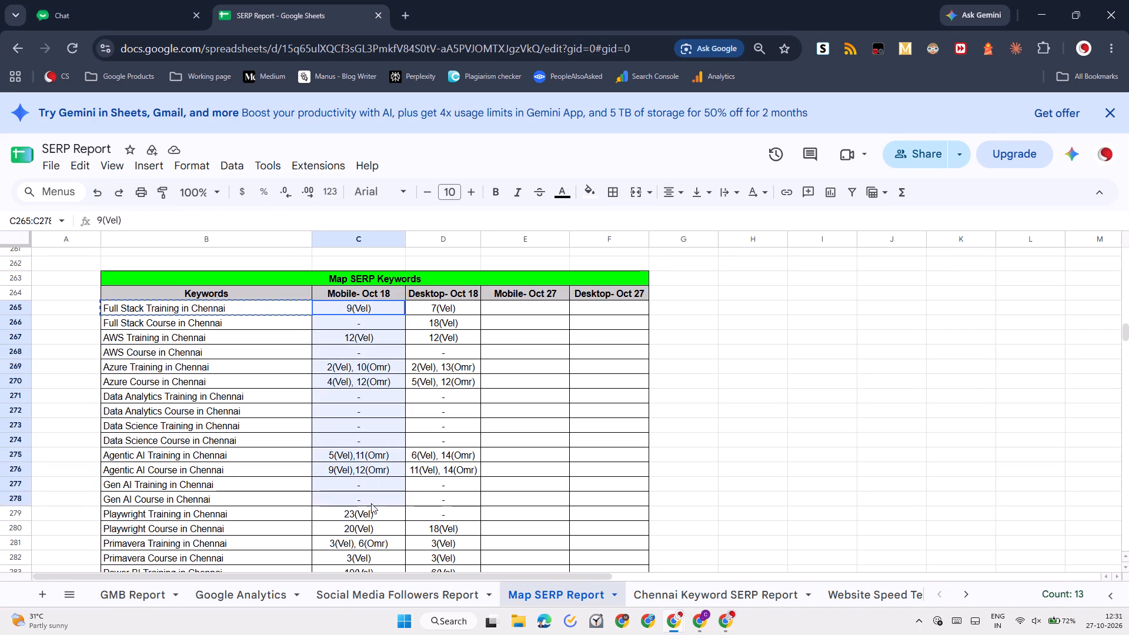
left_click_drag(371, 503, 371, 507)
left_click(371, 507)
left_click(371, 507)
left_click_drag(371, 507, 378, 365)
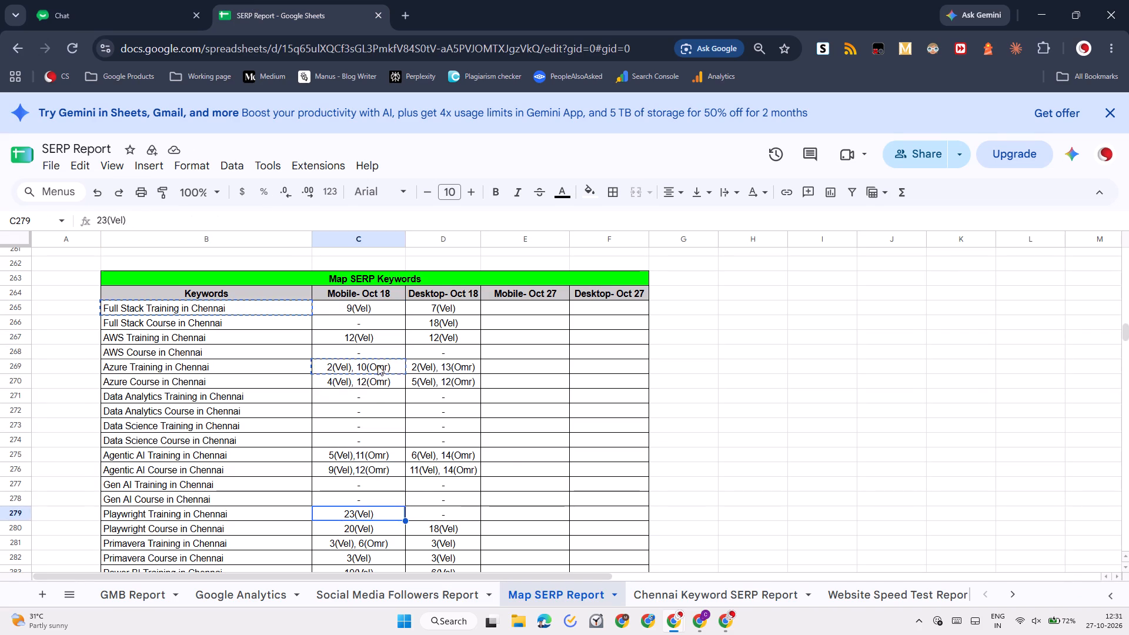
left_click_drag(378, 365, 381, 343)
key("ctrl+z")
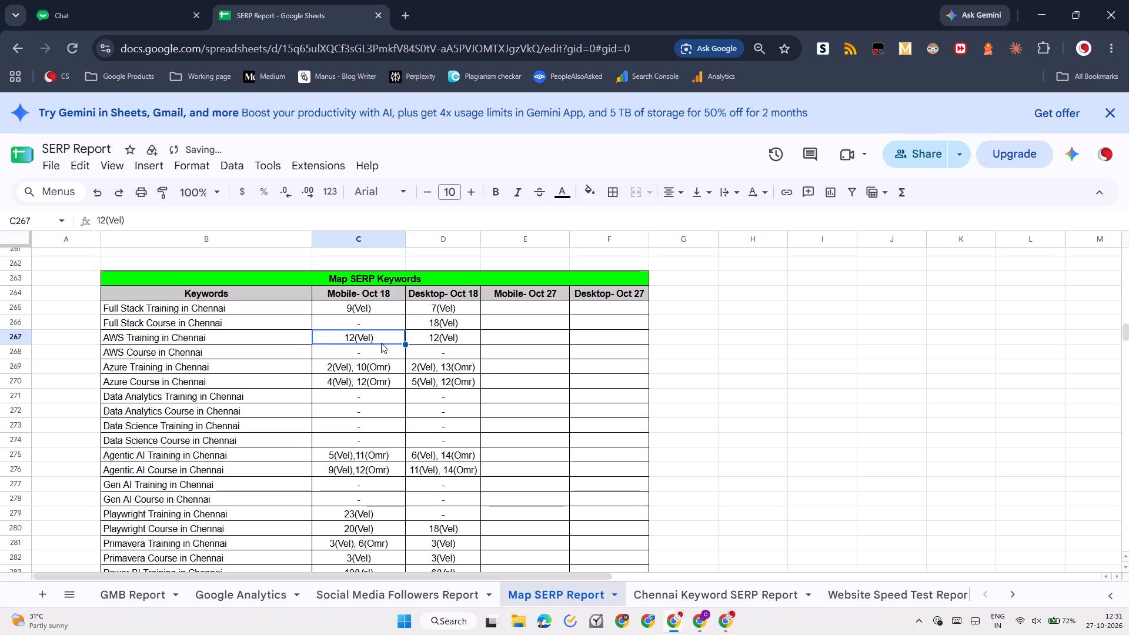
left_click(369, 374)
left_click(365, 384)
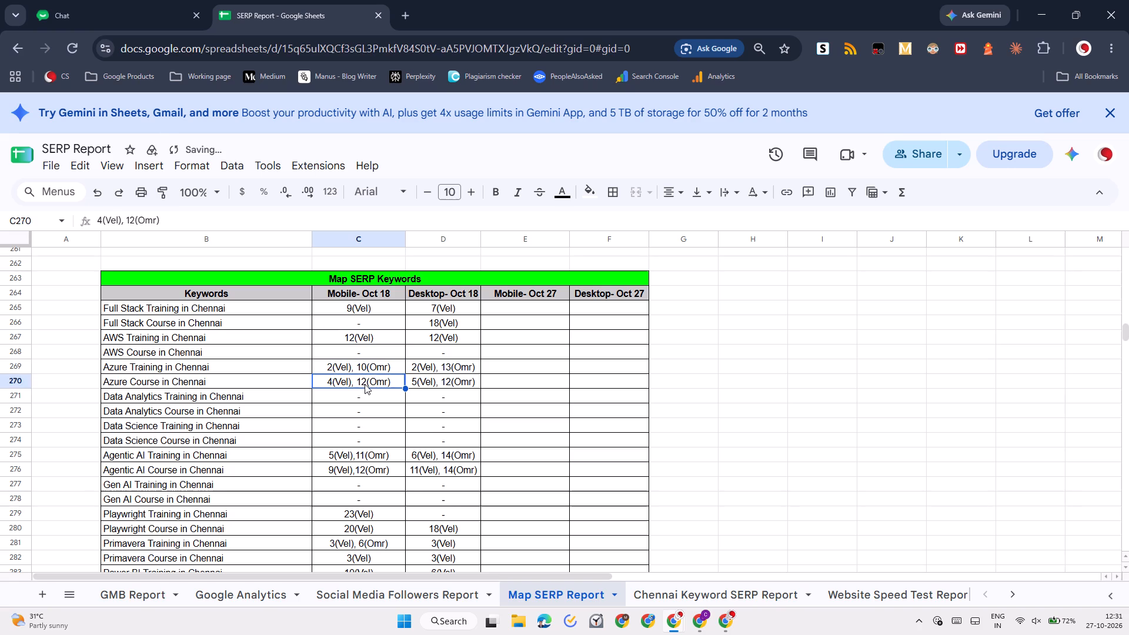
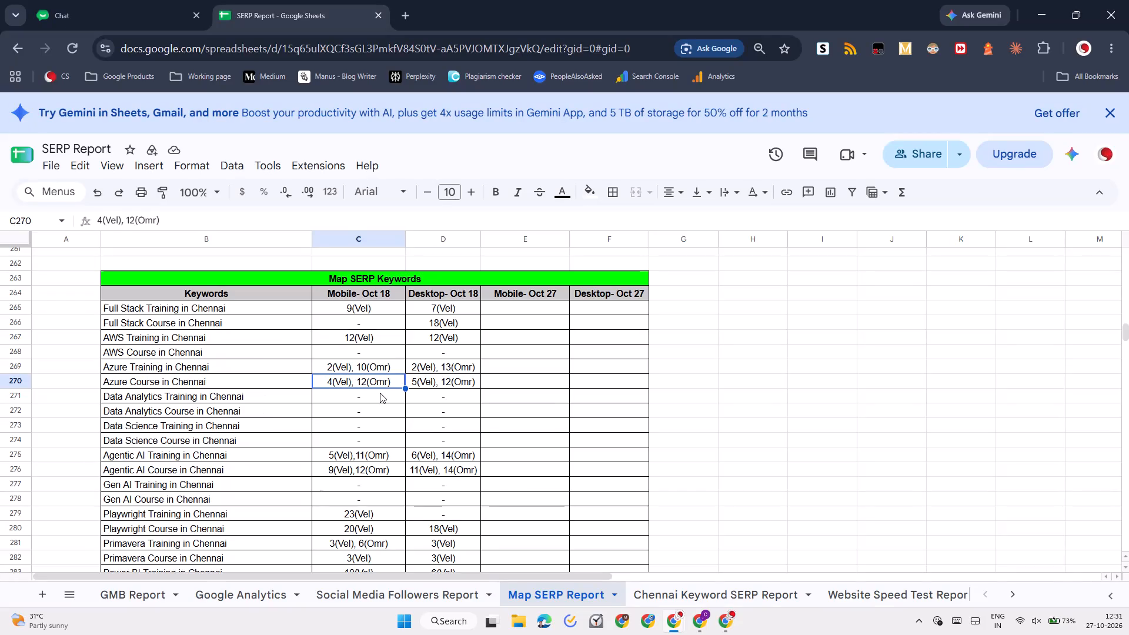
Copy the keyword Full Stack Training in Chennai and examine its Google results for Credo Systemz's position among the map businesses.
left_click(380, 393)
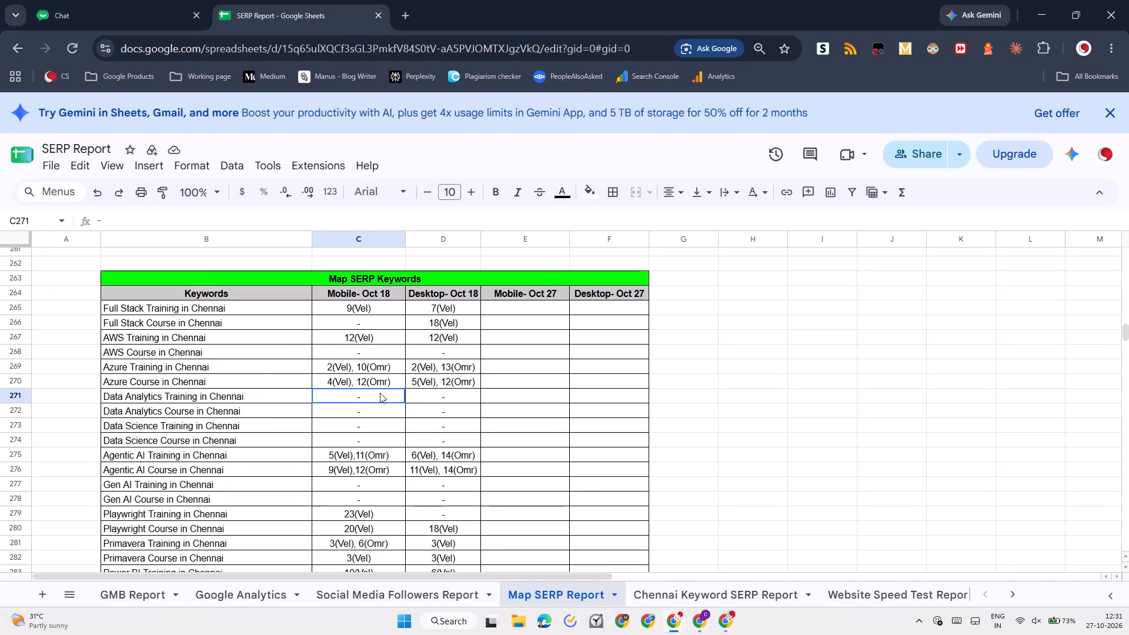
left_click(608, 330)
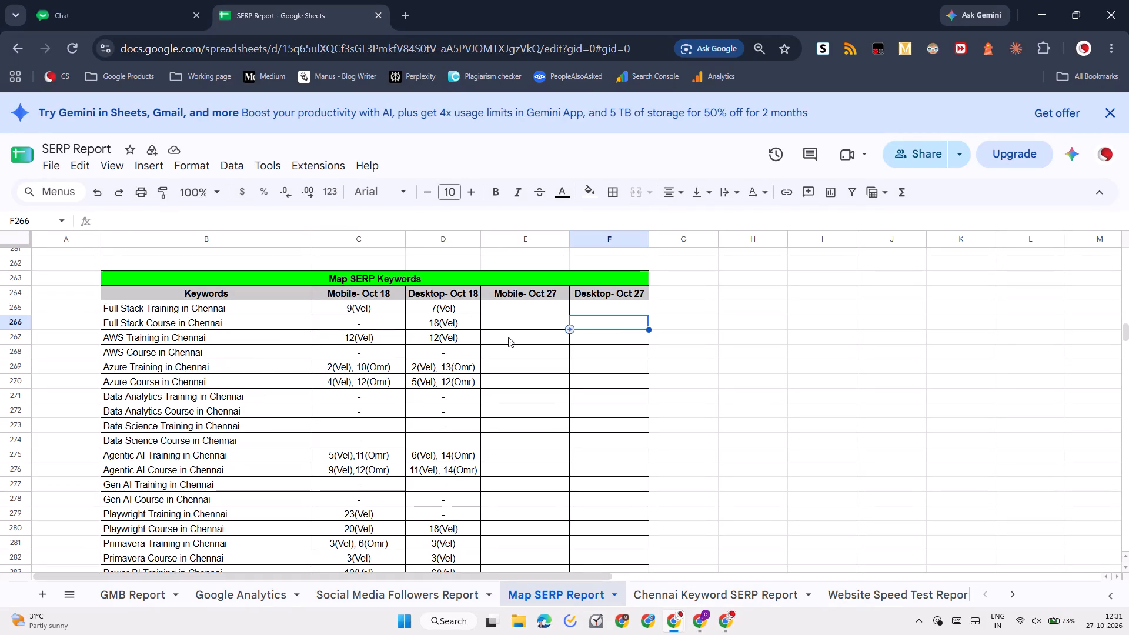
left_click(254, 309)
key("ctrl+c")
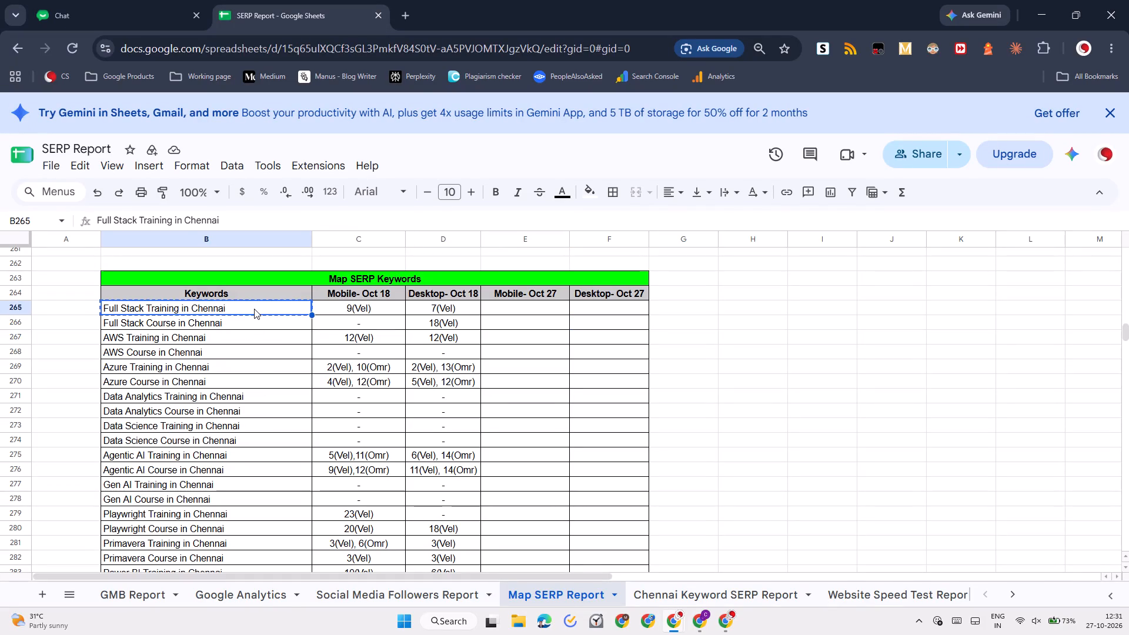
key("alt+Tab")
scroll(18, 368, "down", 1)
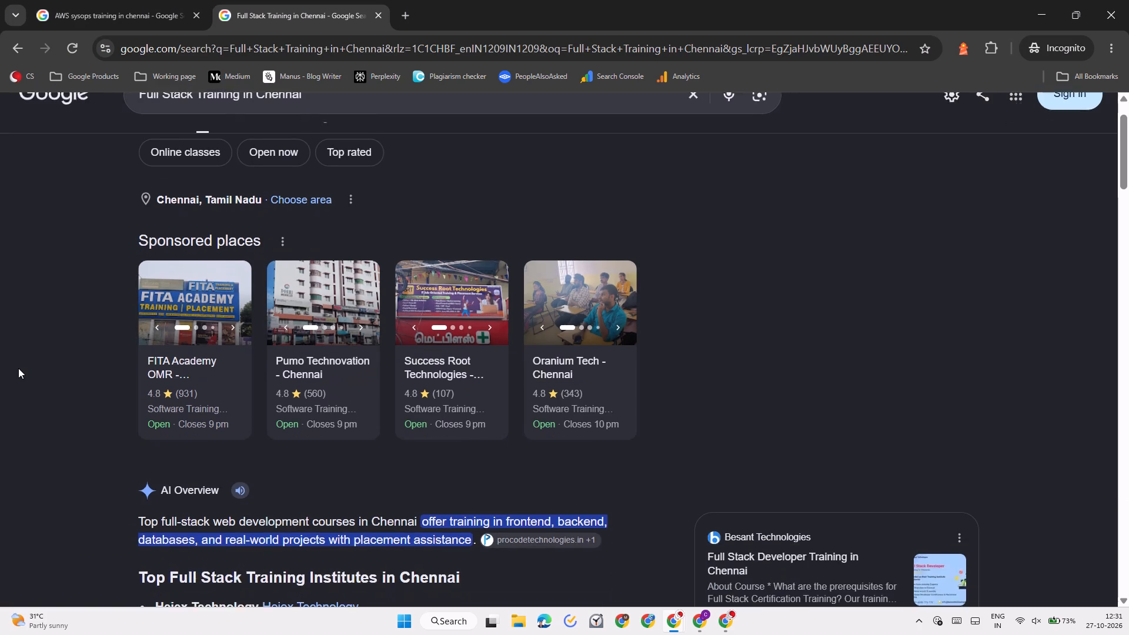
scroll(18, 368, "down", 1)
scroll(18, 368, "up", 1)
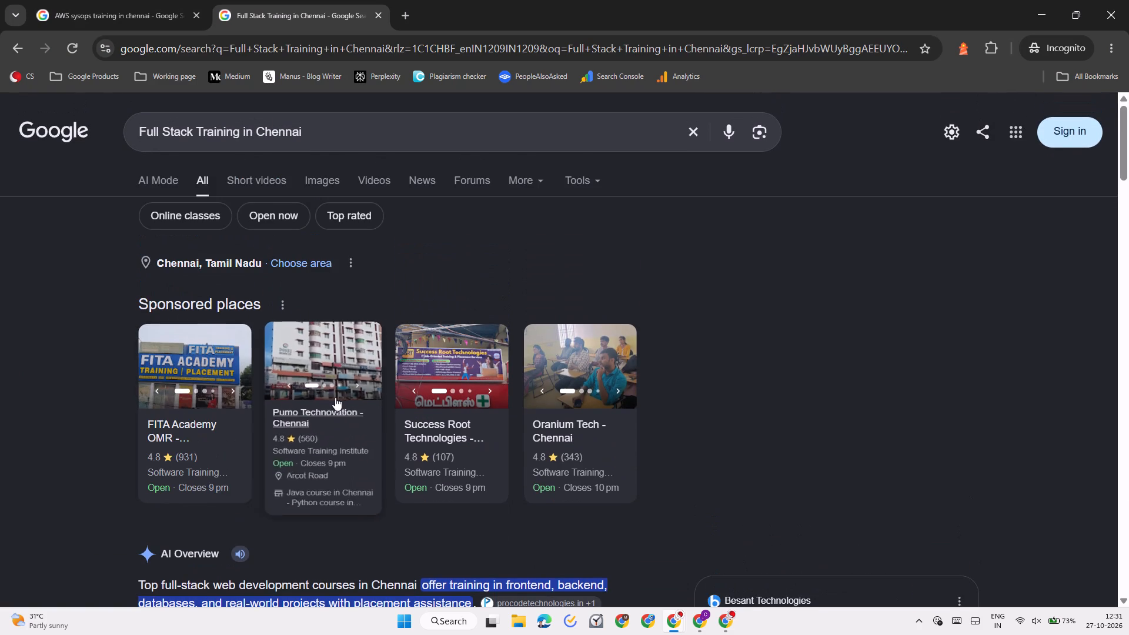
scroll(339, 402, "left", 1)
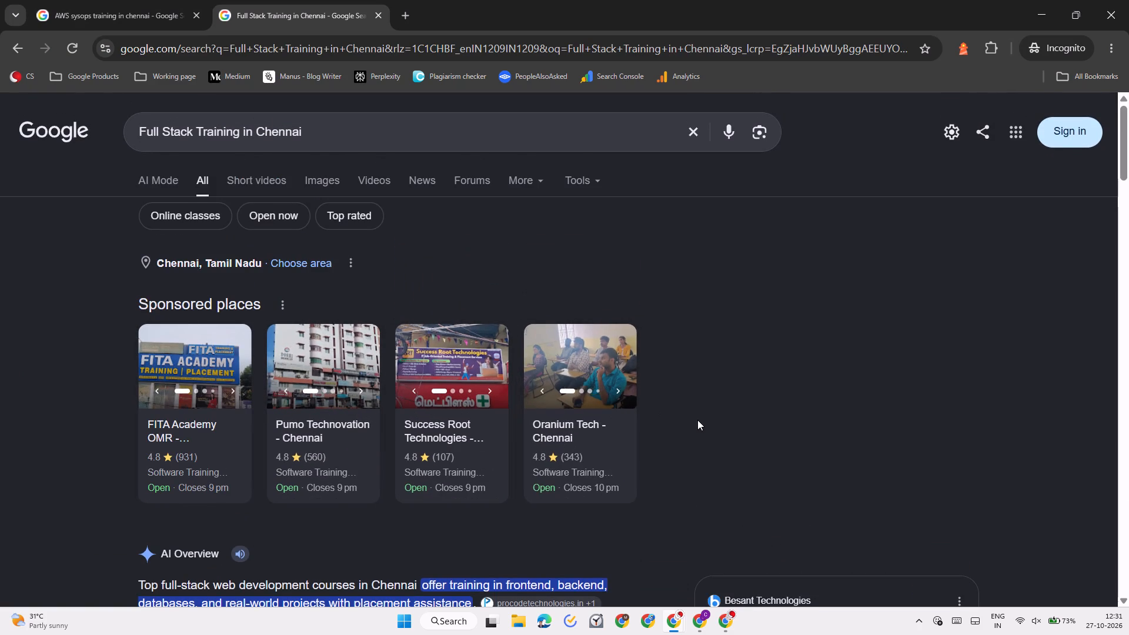
scroll(697, 420, "down", 1)
scroll(448, 465, "down", 4)
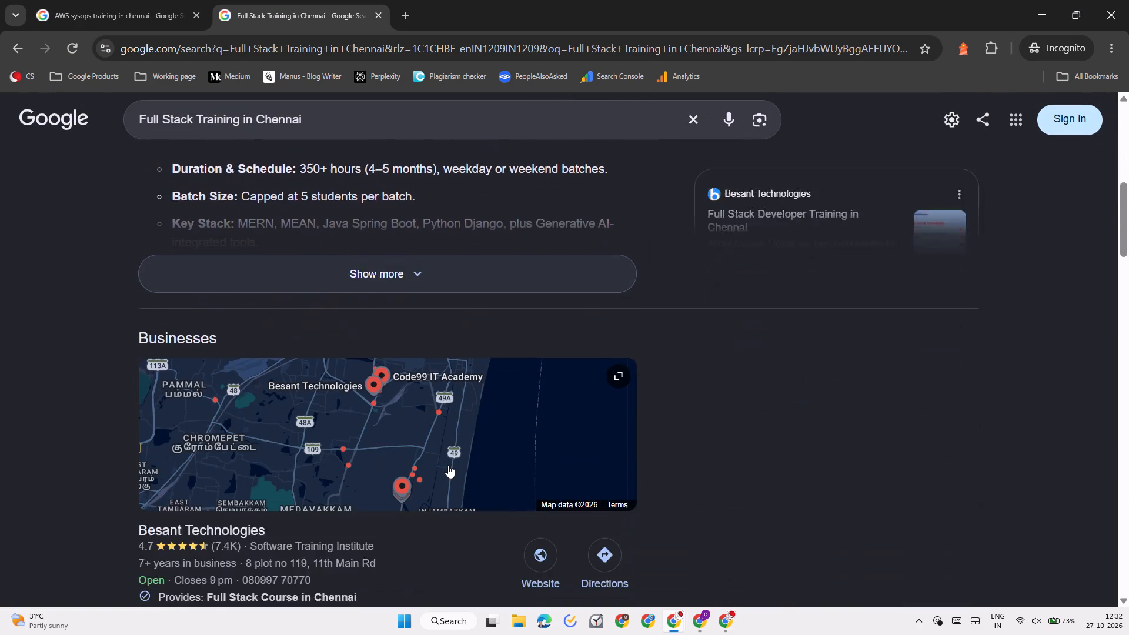
scroll(448, 465, "down", 2)
scroll(28, 460, "down", 1)
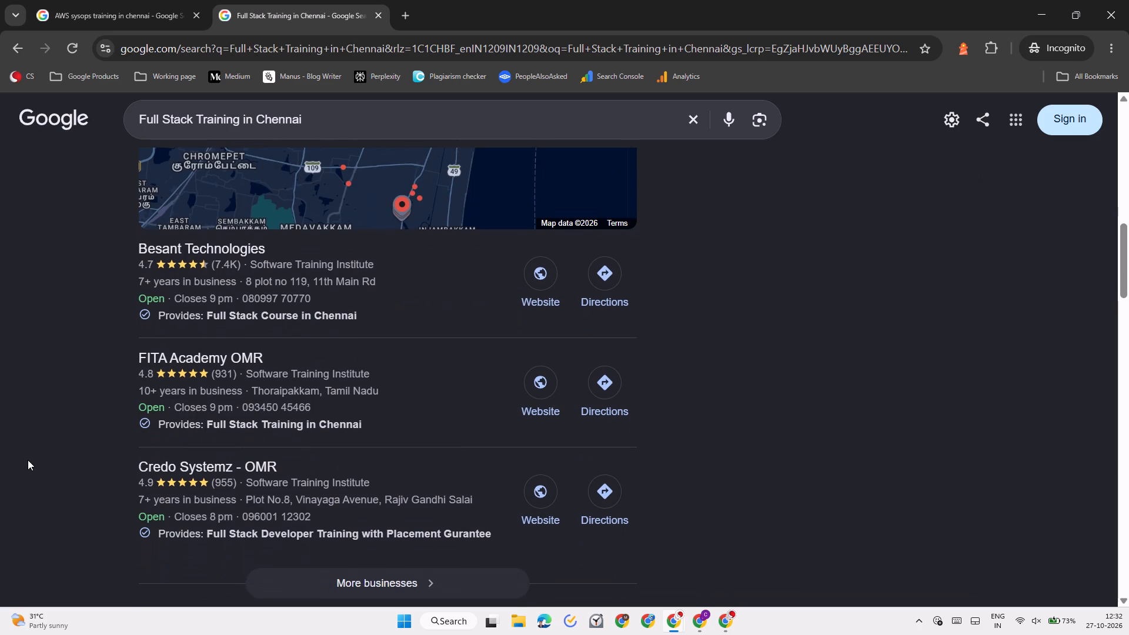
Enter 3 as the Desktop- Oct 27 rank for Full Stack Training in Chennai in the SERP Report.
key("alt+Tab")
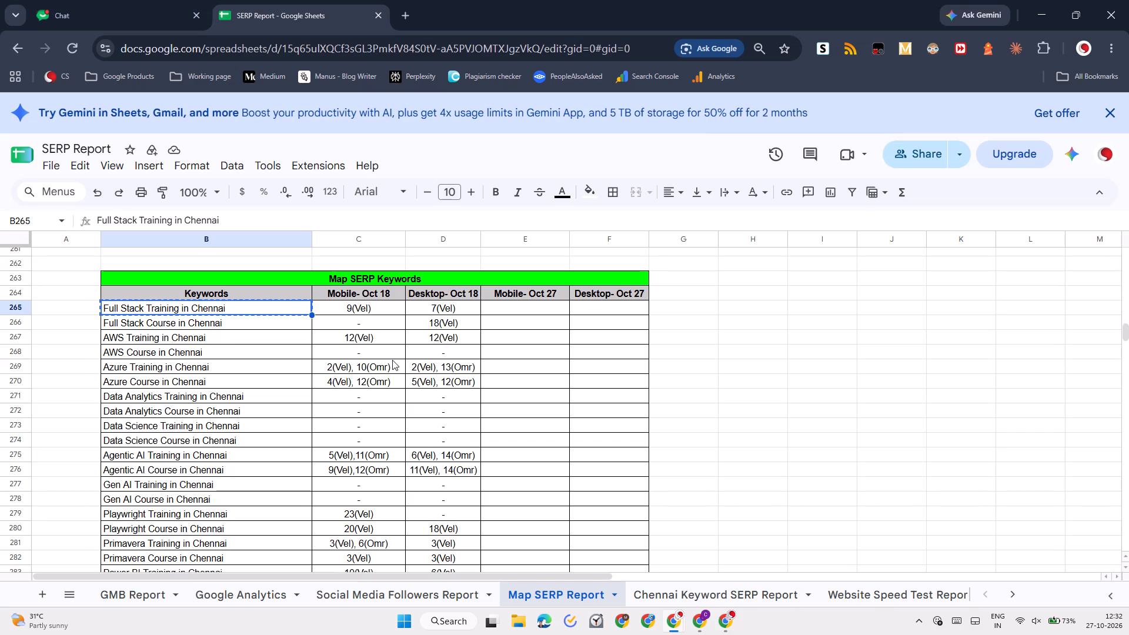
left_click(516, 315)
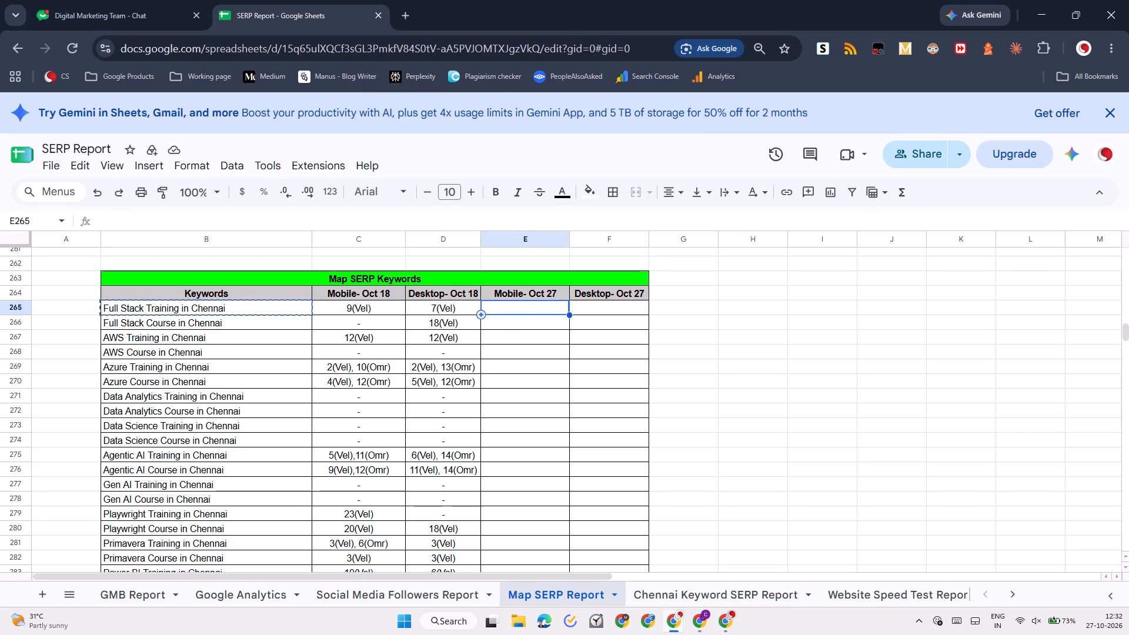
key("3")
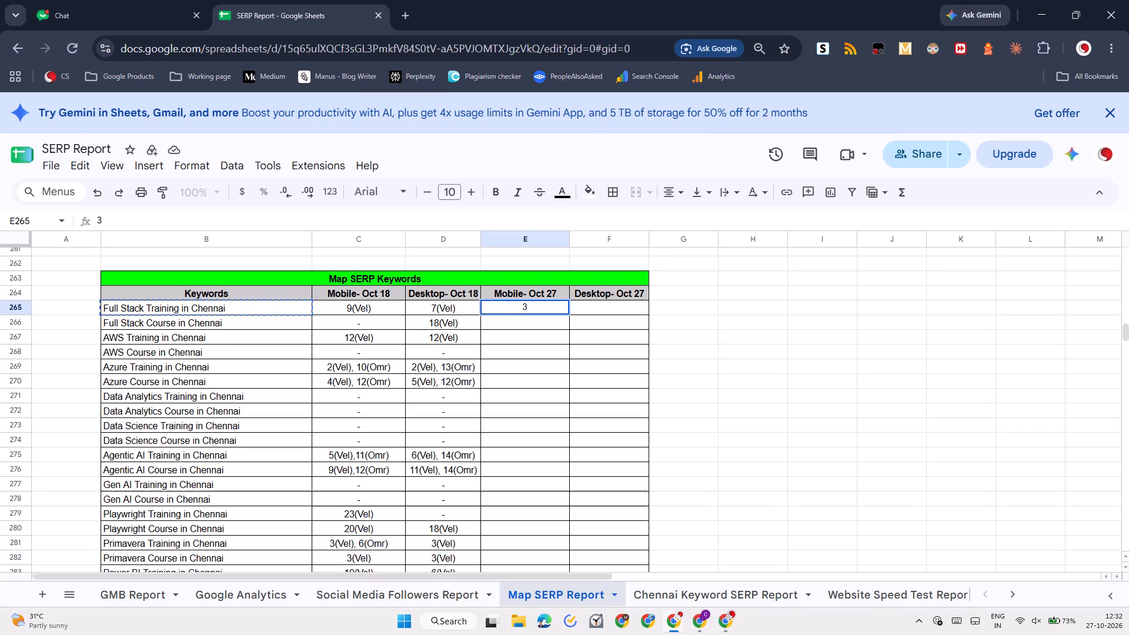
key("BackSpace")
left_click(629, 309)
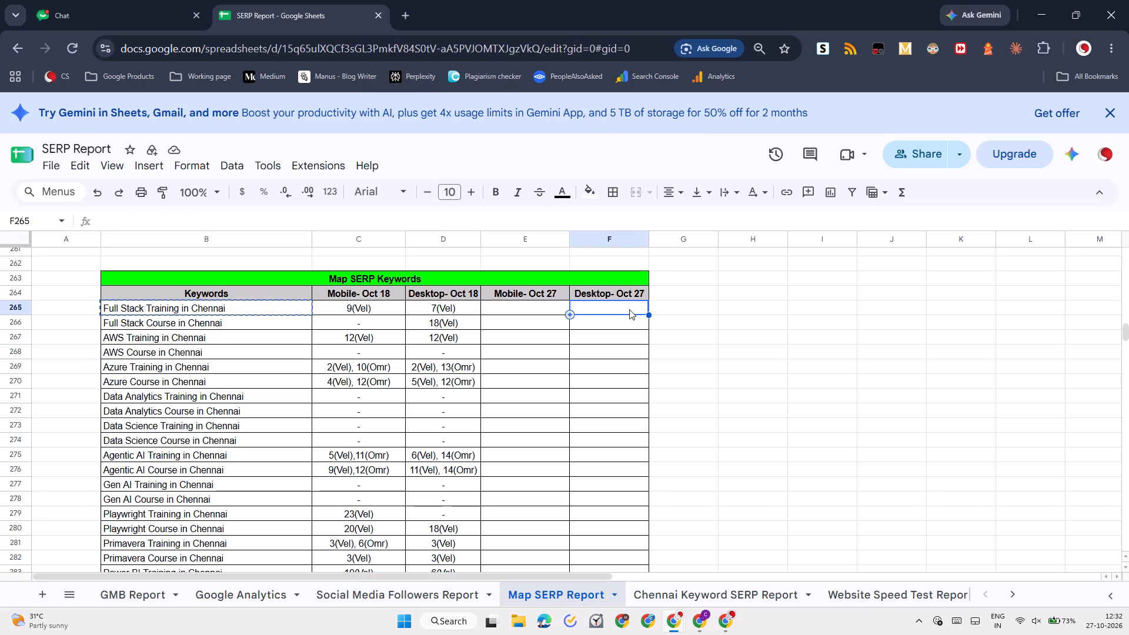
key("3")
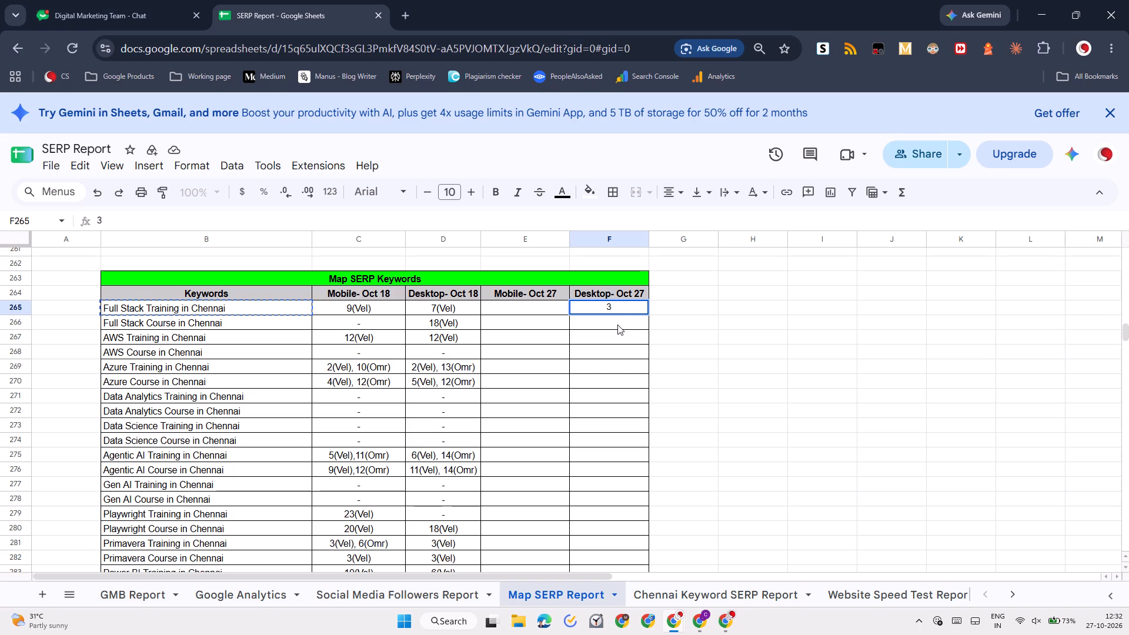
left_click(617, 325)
Open the Credo Systemz - OMR listing in the Google results and recheck the map businesses against the spreadsheet entry.
key("alt+Tab")
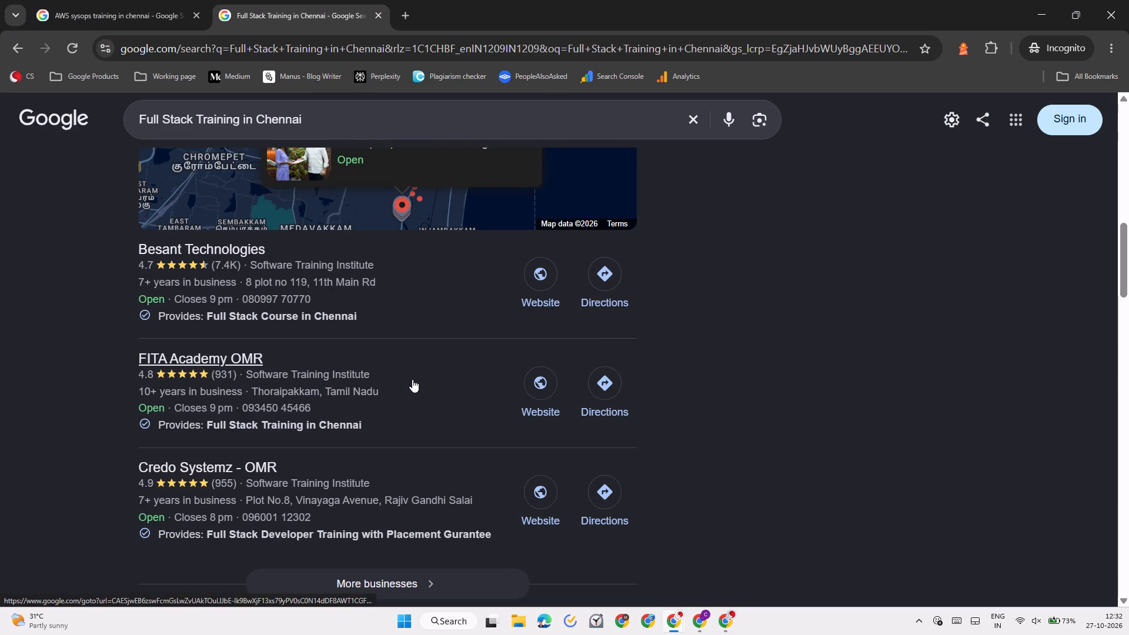
scroll(410, 379, "down", 1)
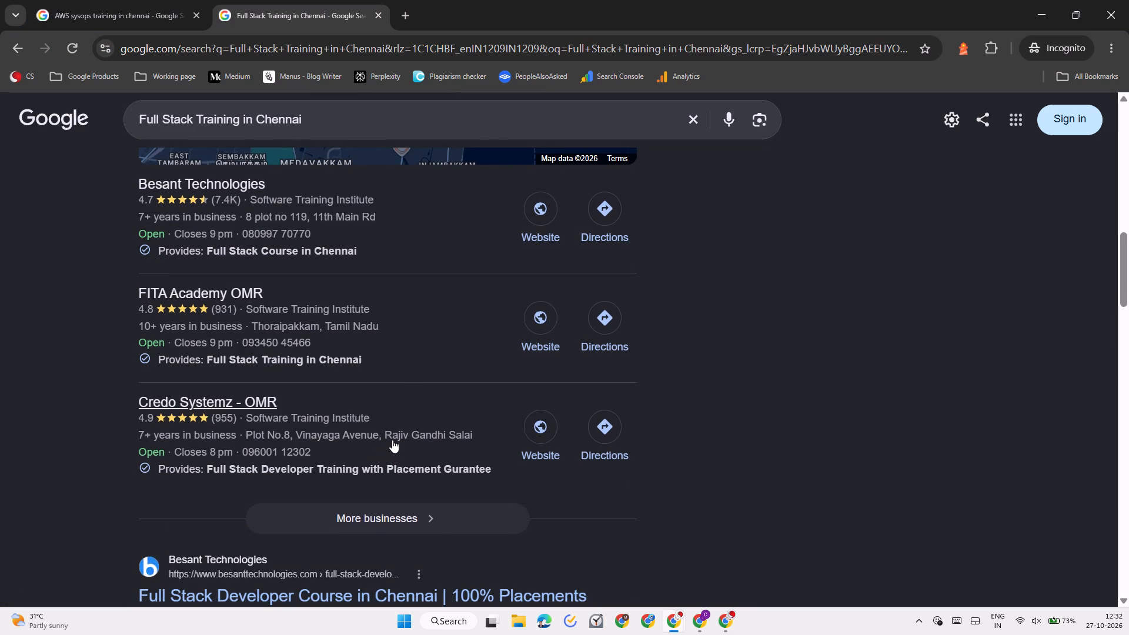
left_click(393, 440)
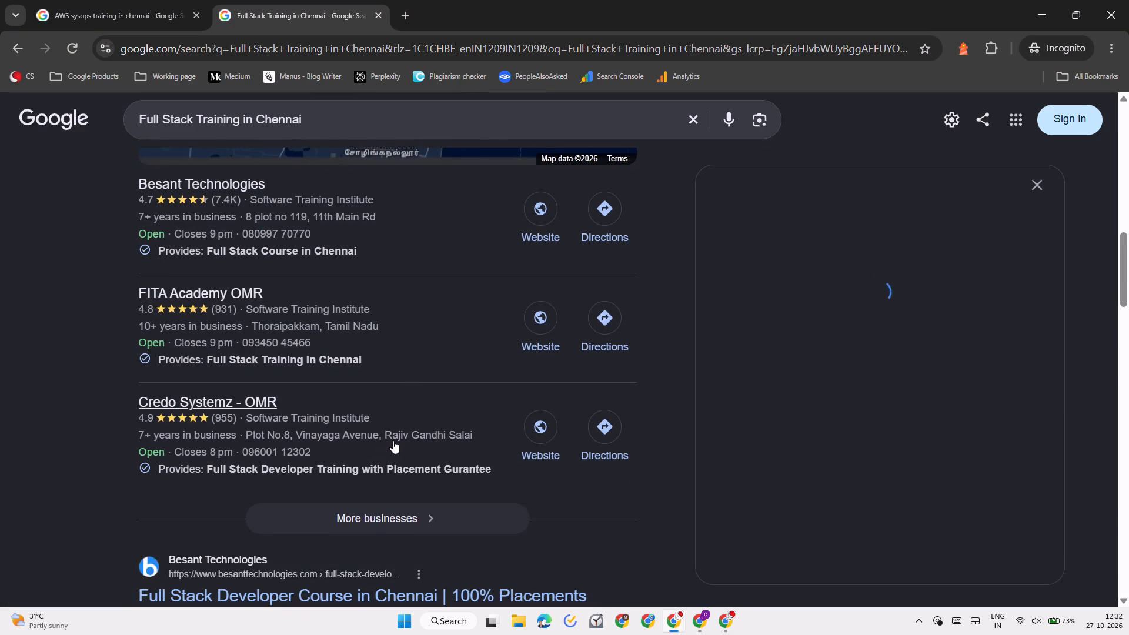
key("alt+Tab")
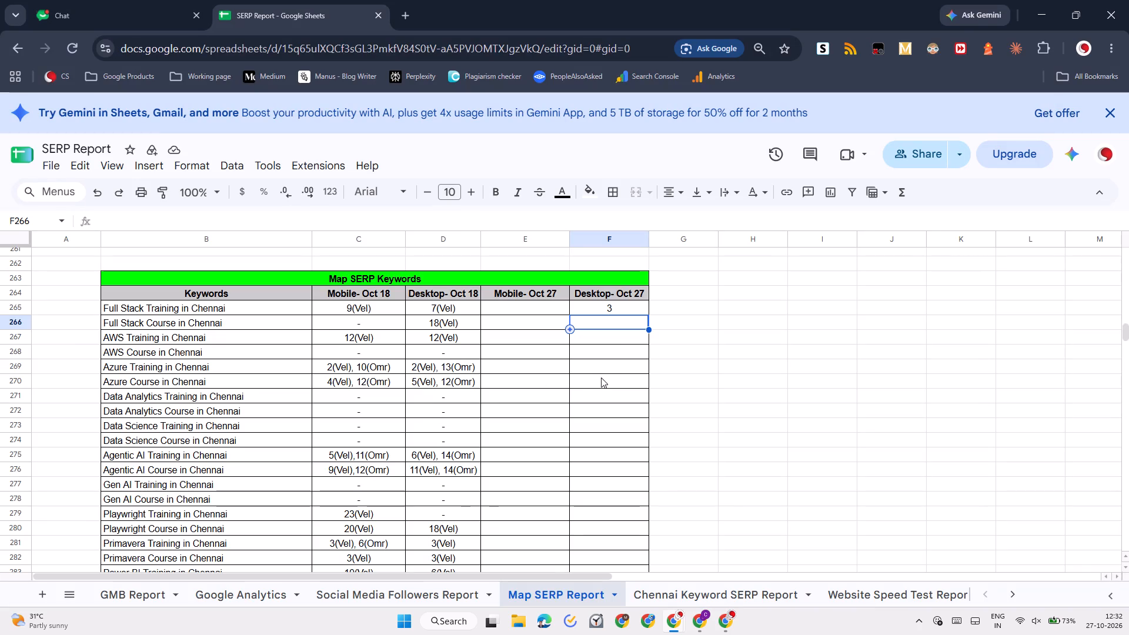
left_click(624, 311)
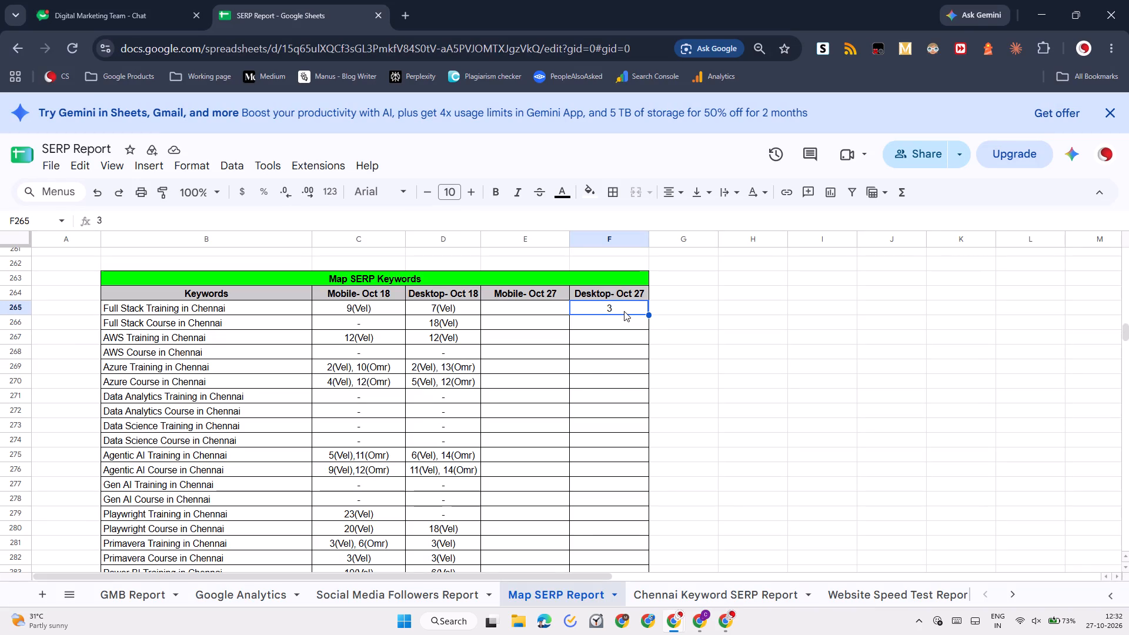
double_click(624, 311)
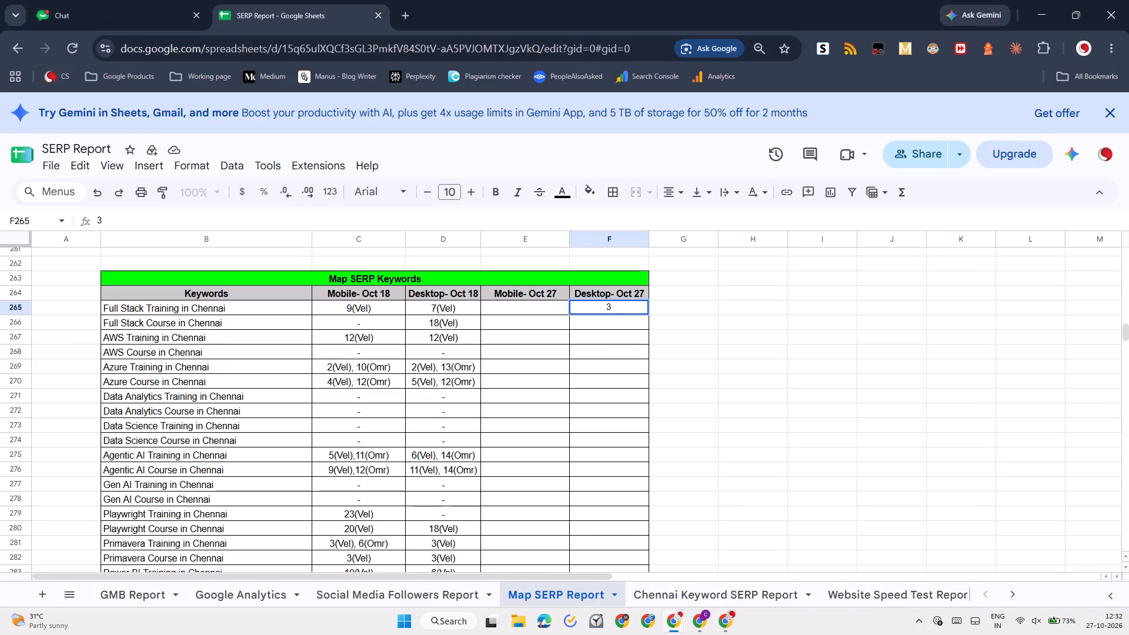
key("alt+Tab")
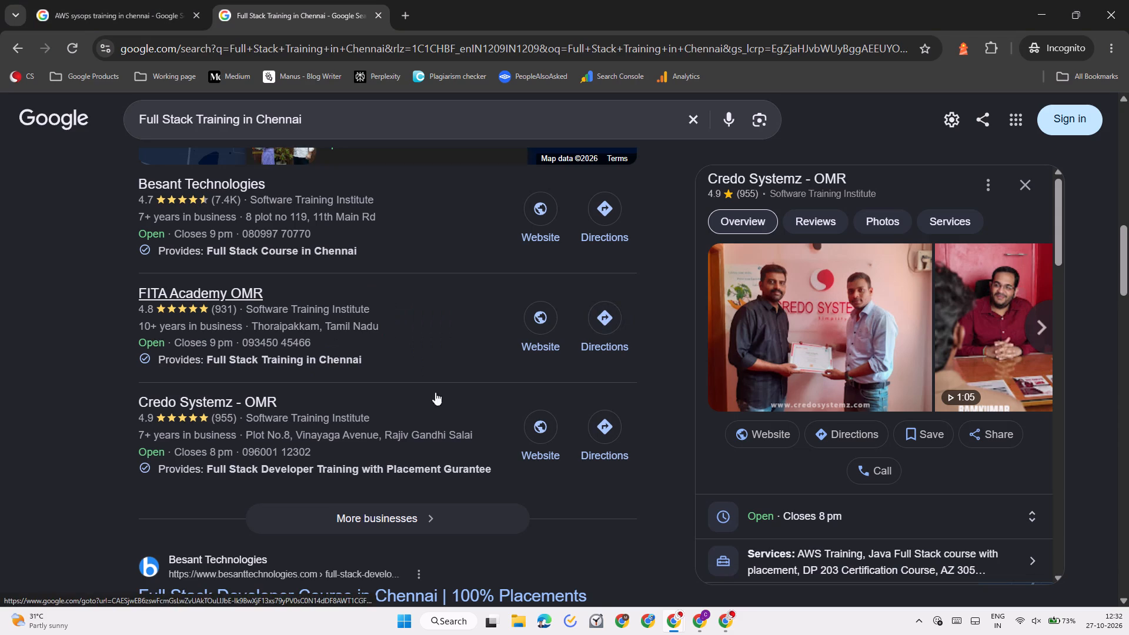
scroll(378, 427, "down", 2)
key("alt+Tab")
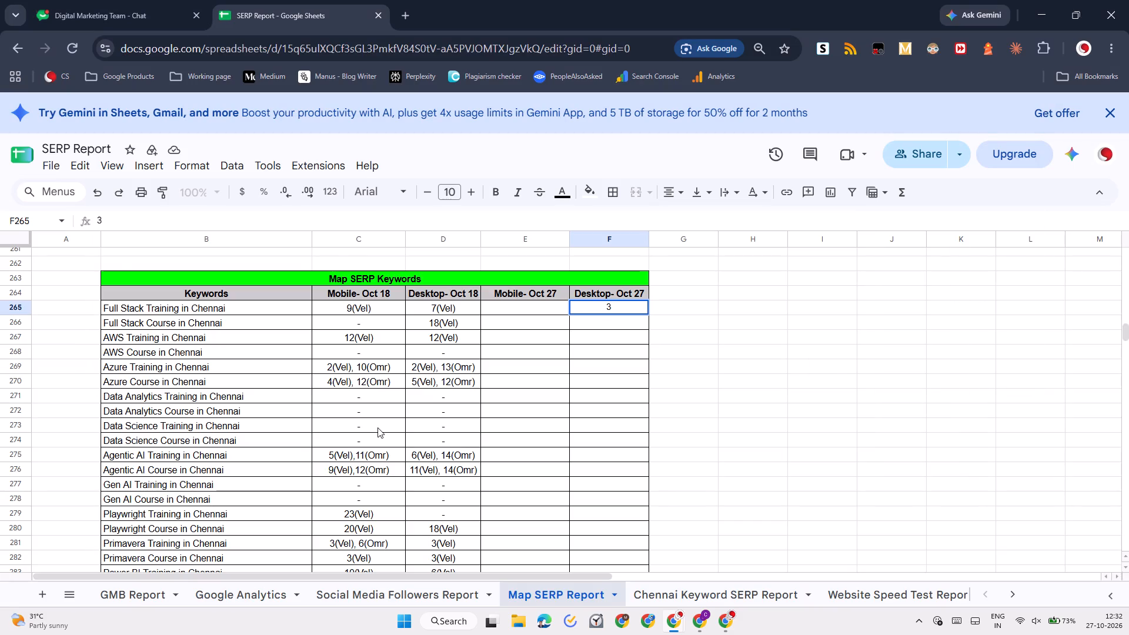
key("alt+Tab")
scroll(378, 427, "down", 2)
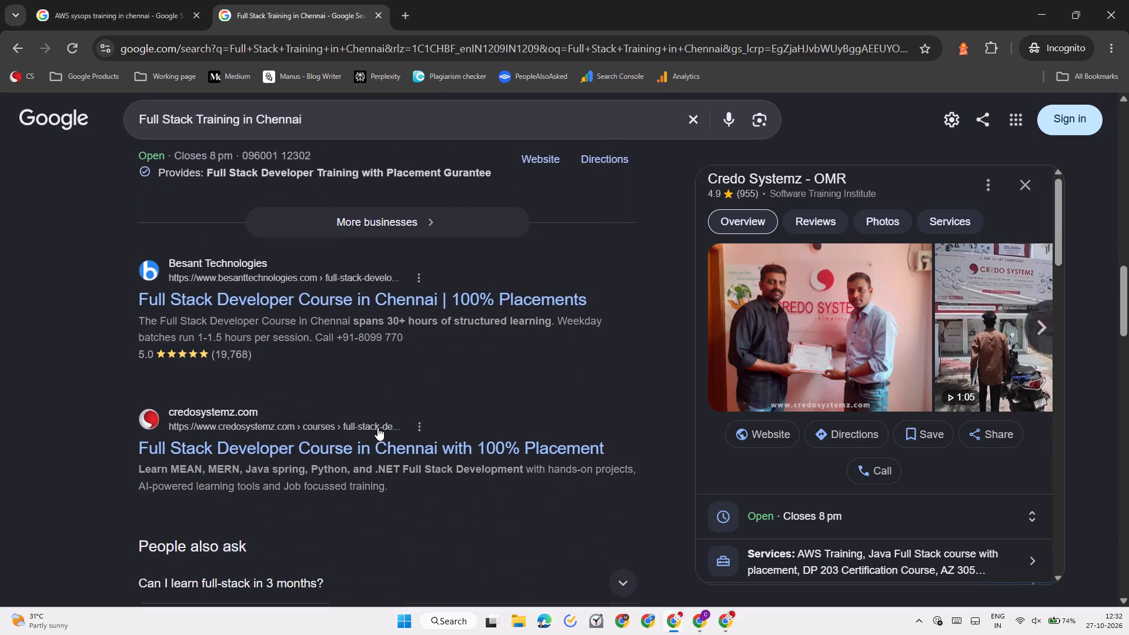
scroll(378, 427, "up", 4)
scroll(378, 427, "down", 4)
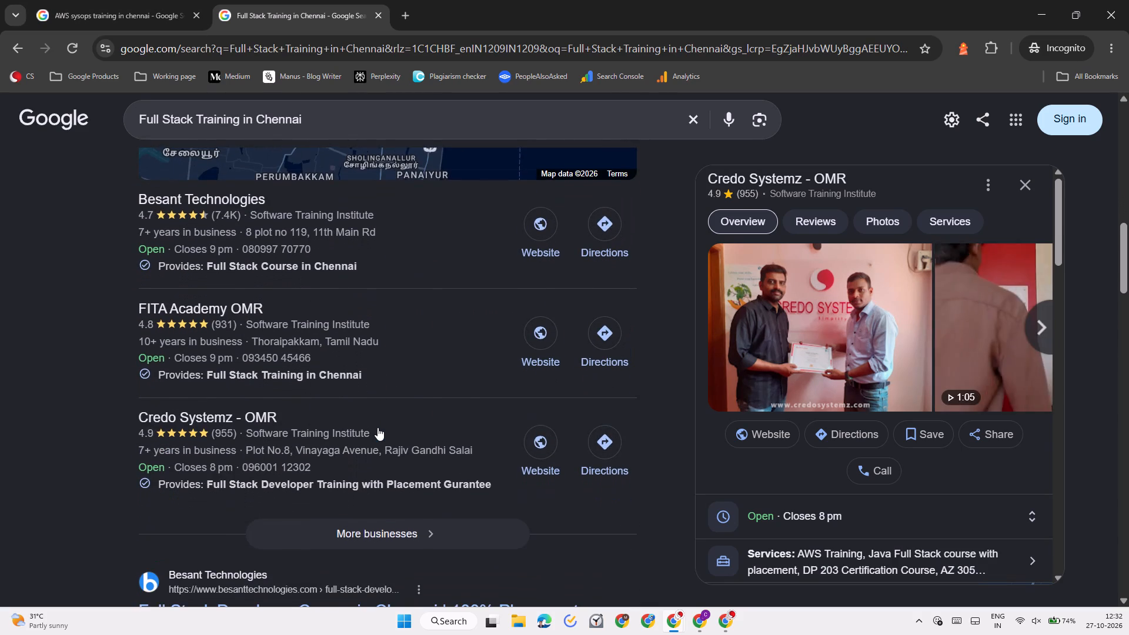
Open the full business list for Full Stack Training in Chennai and examine the positions of both Credo Systemz branches.
left_click(372, 520)
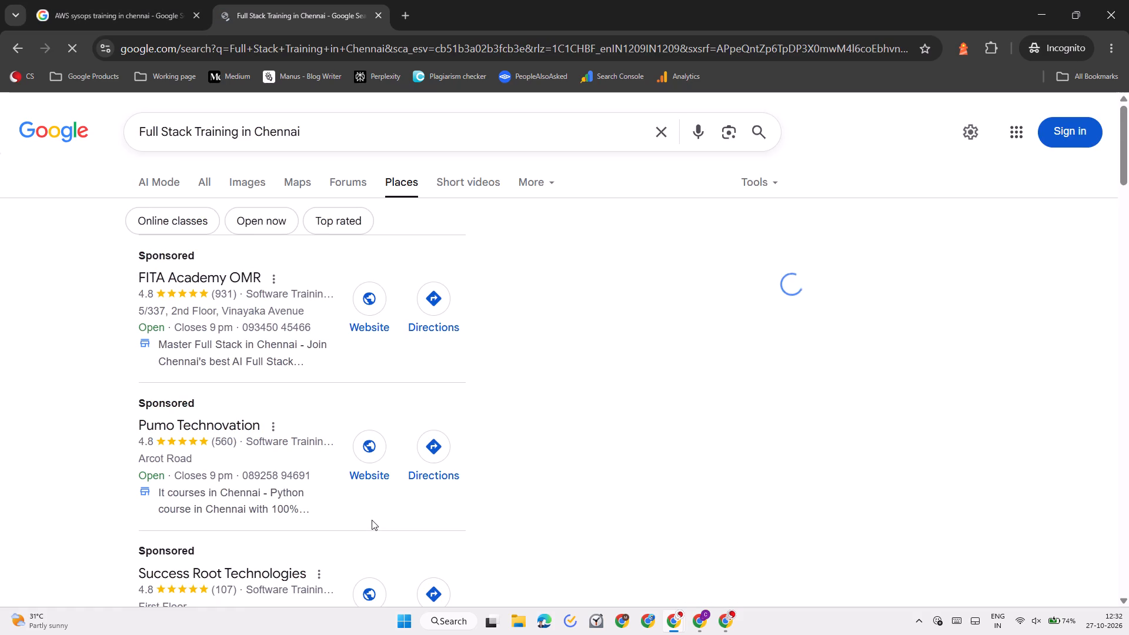
scroll(372, 520, "down", 5)
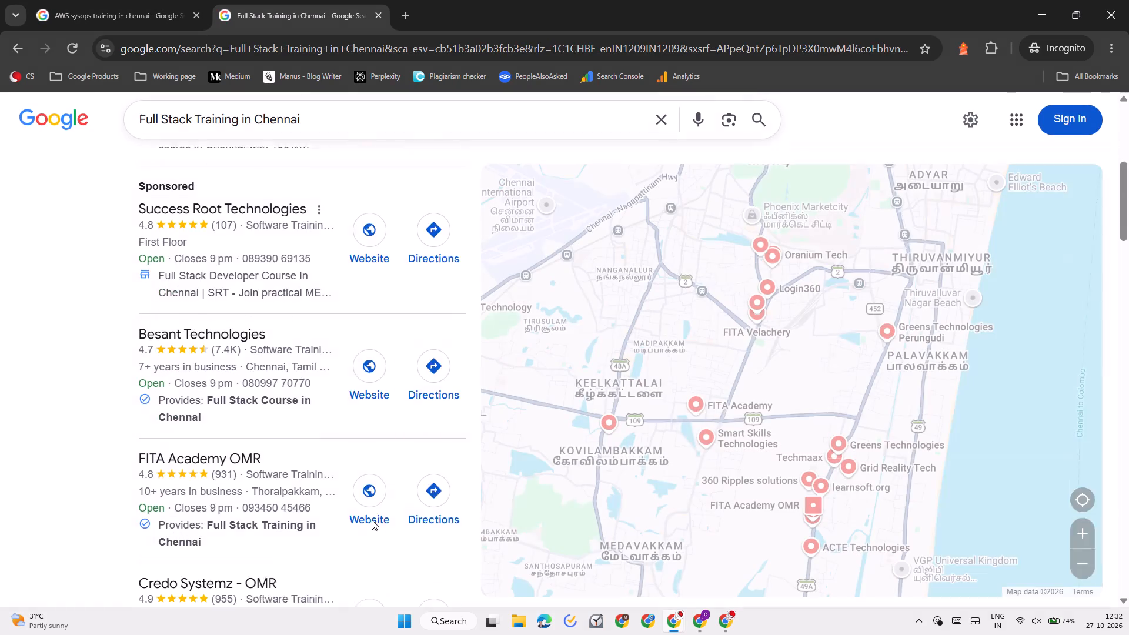
scroll(372, 520, "down", 3)
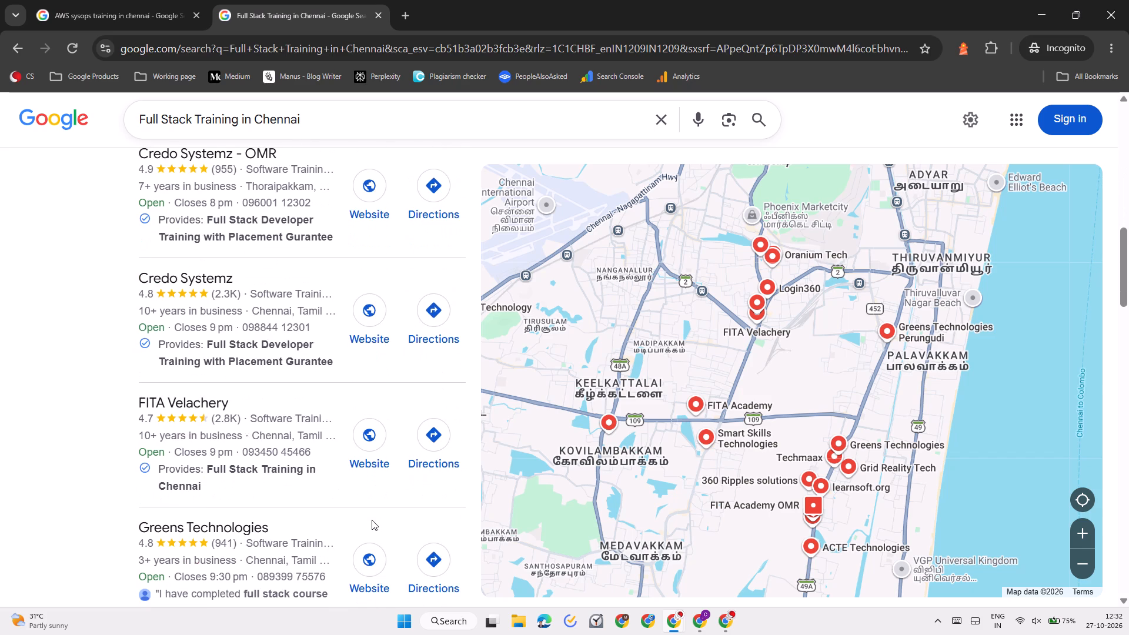
scroll(372, 520, "up", 3)
Copy Azure Training's Desktop- Oct 18 entry into the Desktop- Oct 27 cell for Full Stack Training in Chennai.
key("alt+Tab")
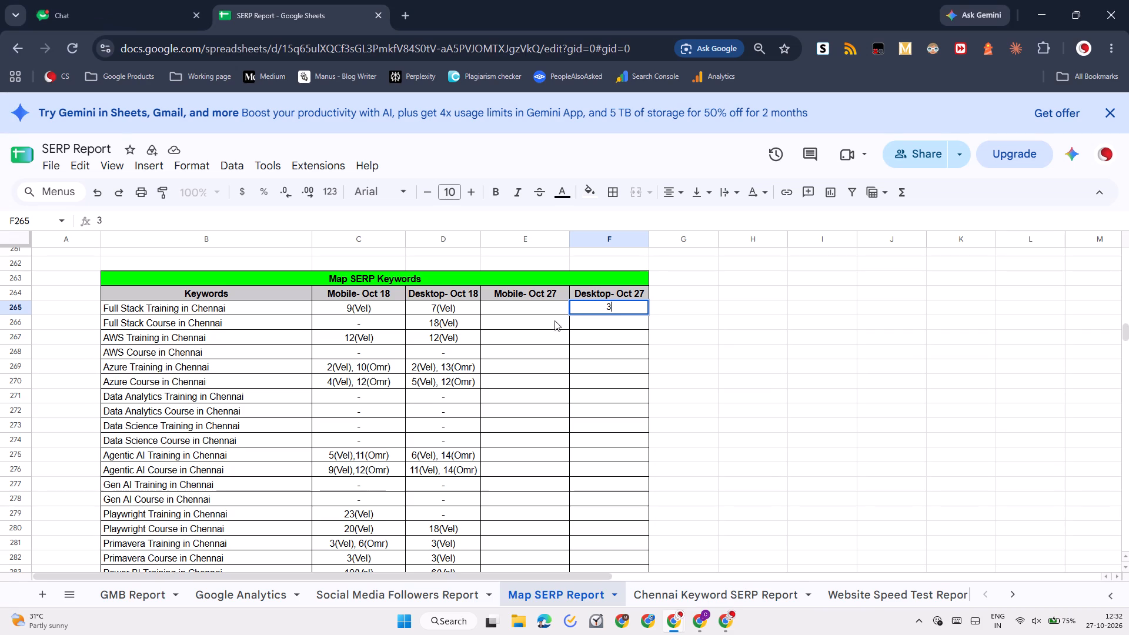
left_click_drag(616, 308, 601, 309)
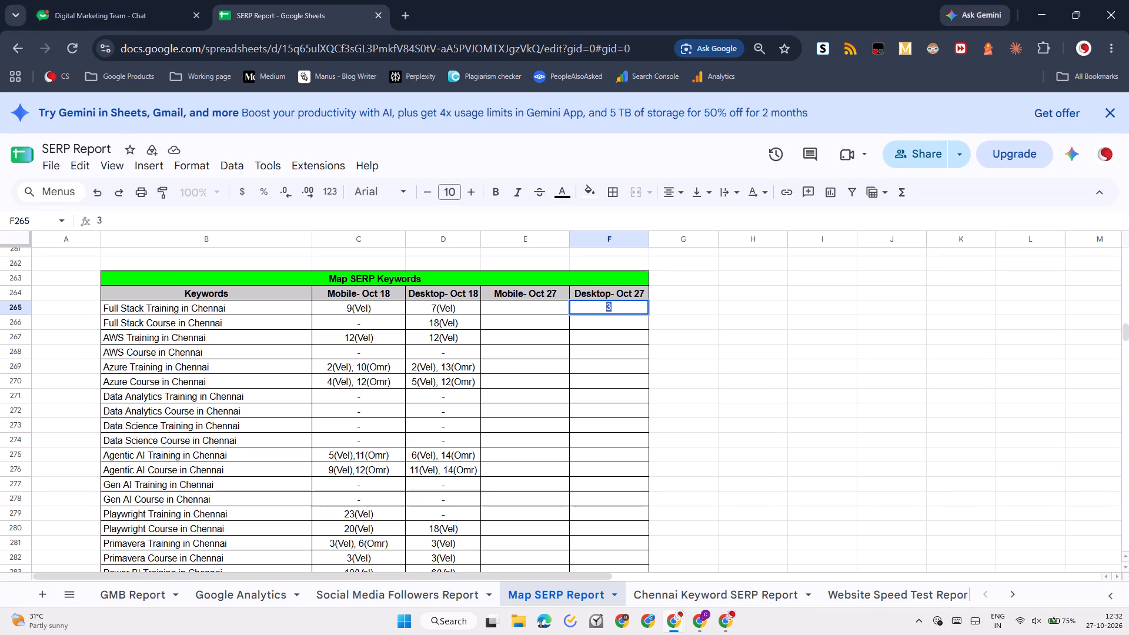
left_click_drag(601, 309, 599, 309)
left_click(599, 309)
left_click(430, 369)
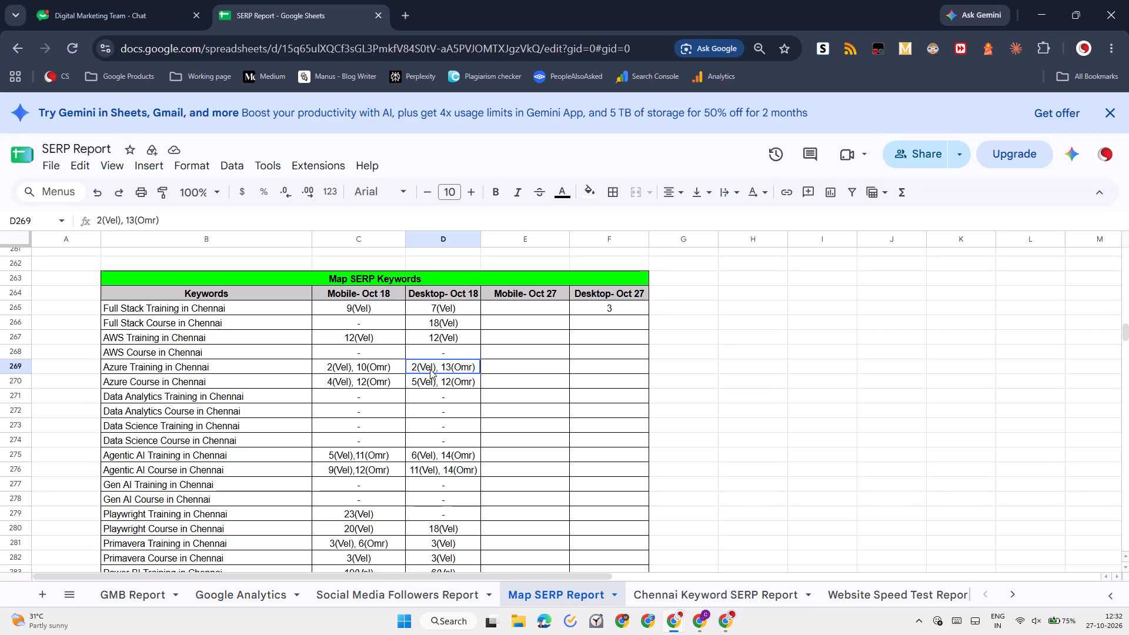
key("ctrl+c")
triple_click(598, 308)
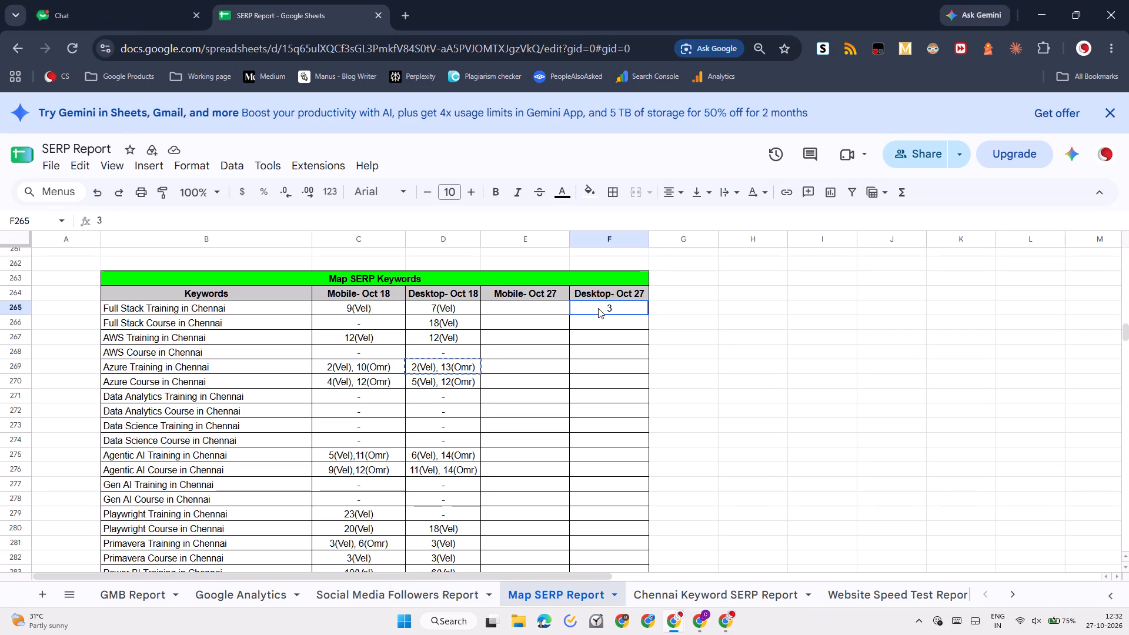
key("ctrl+v")
left_click(593, 308)
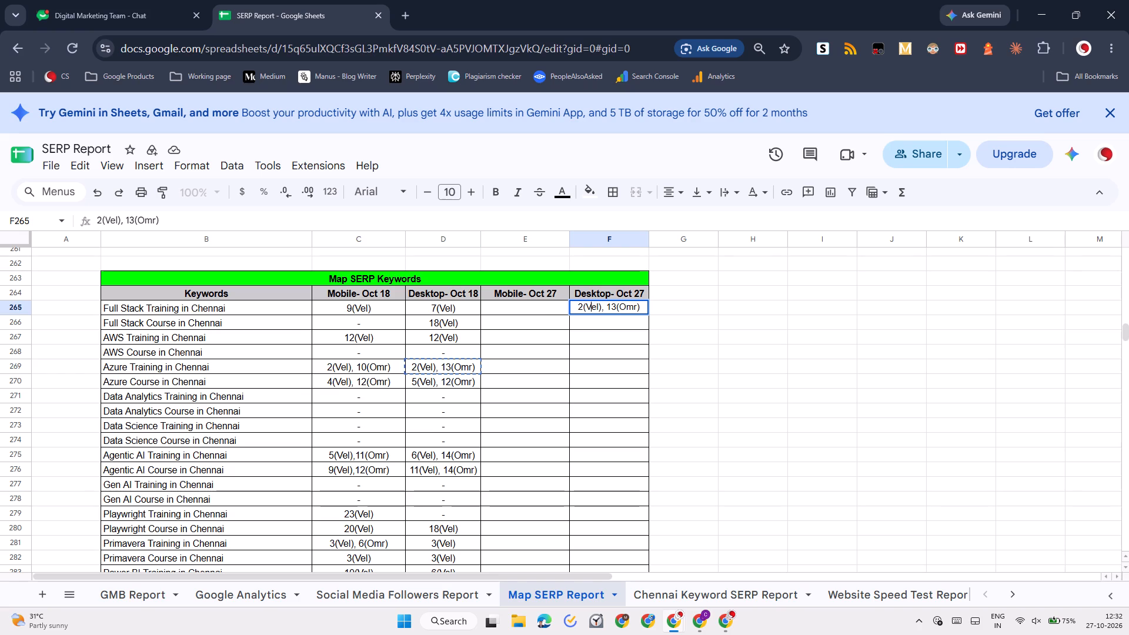
key("Left")
key("Left")
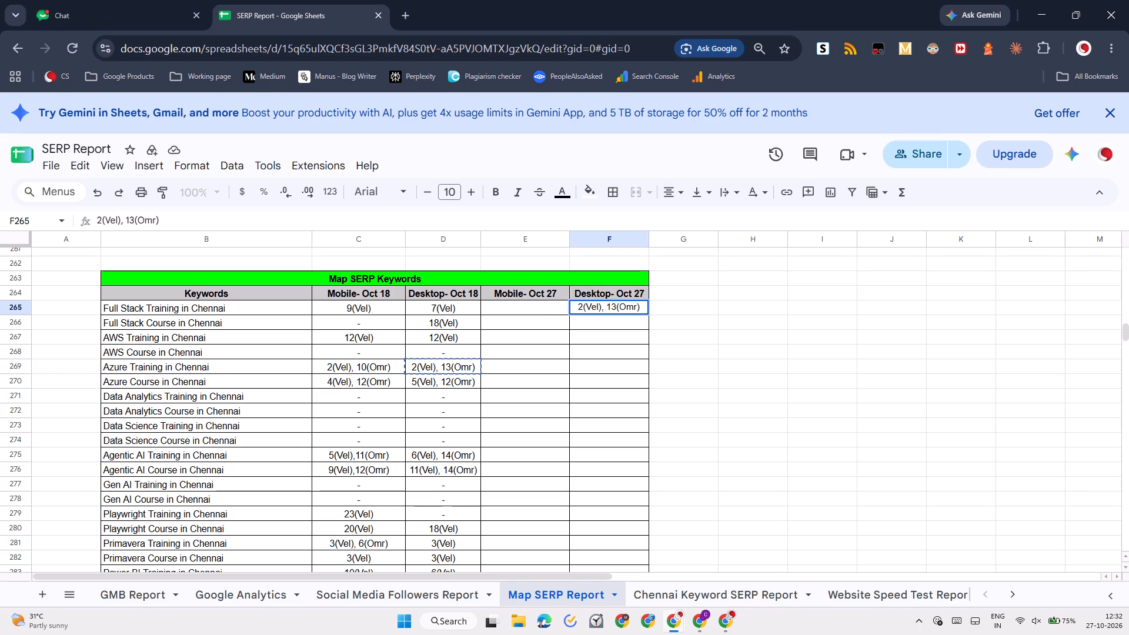
key("BackSpace")
key("3")
key("Right")
key("Right")
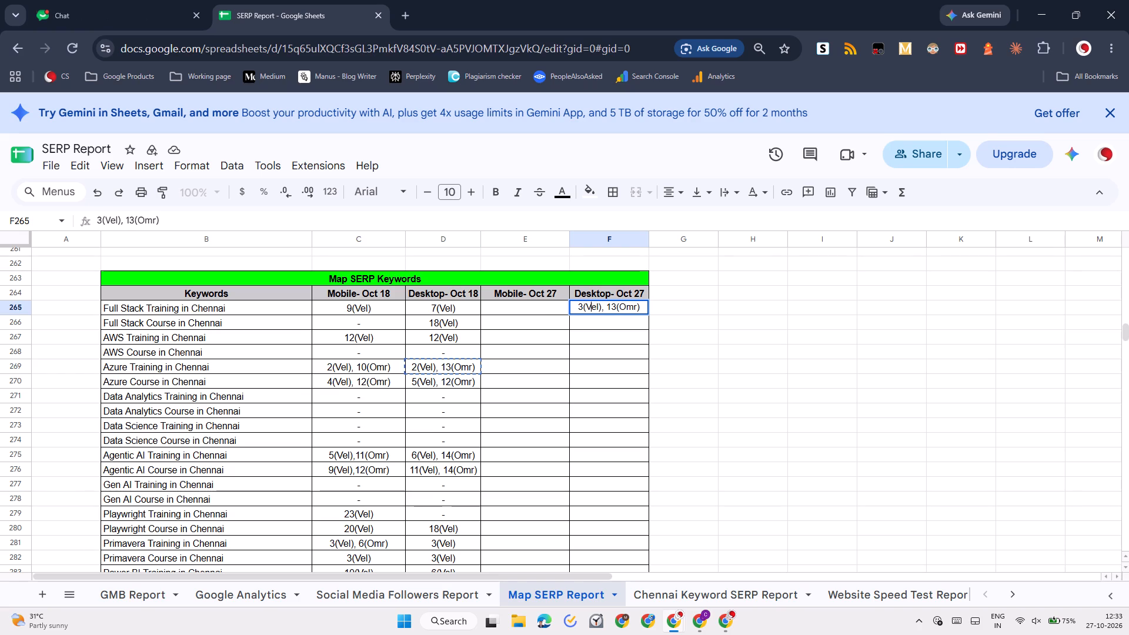
key("Right")
key("Right")
key("Right")
key("Right")
key("Right")
key("Right")
key("Right")
key("Left")
key("BackSpace")
key("Left")
key("Left")
key("Left")
key("Left")
key("Left")
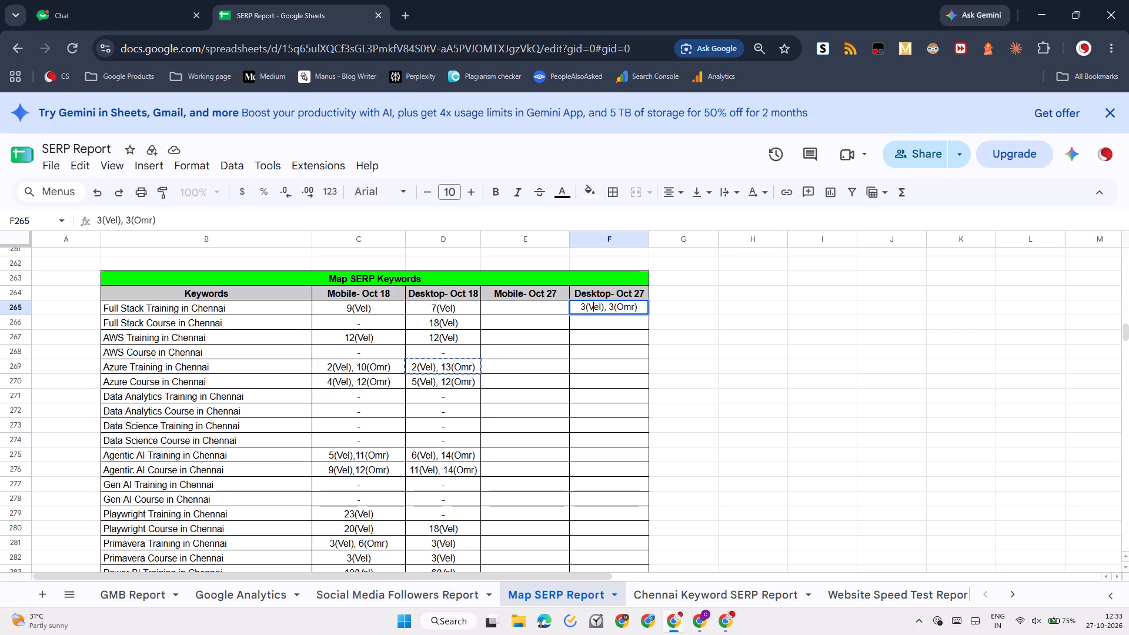
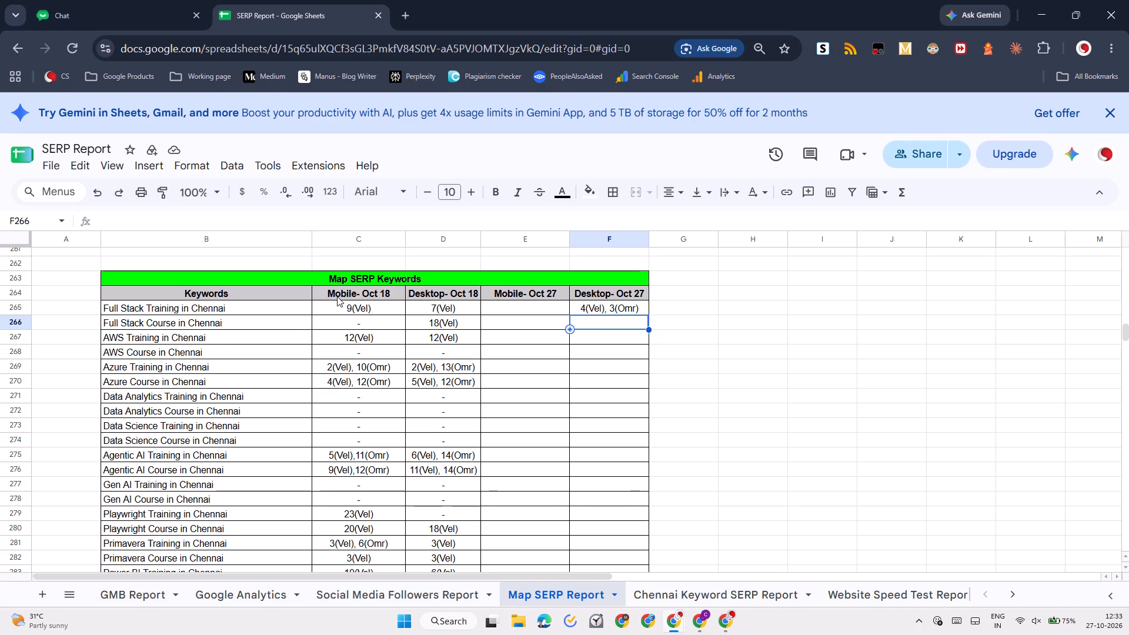
Search Google places for the Full Stack Course in Chennai keyword from the sheet and examine where Credo Systemz - OMR ranks.
left_click(288, 322)
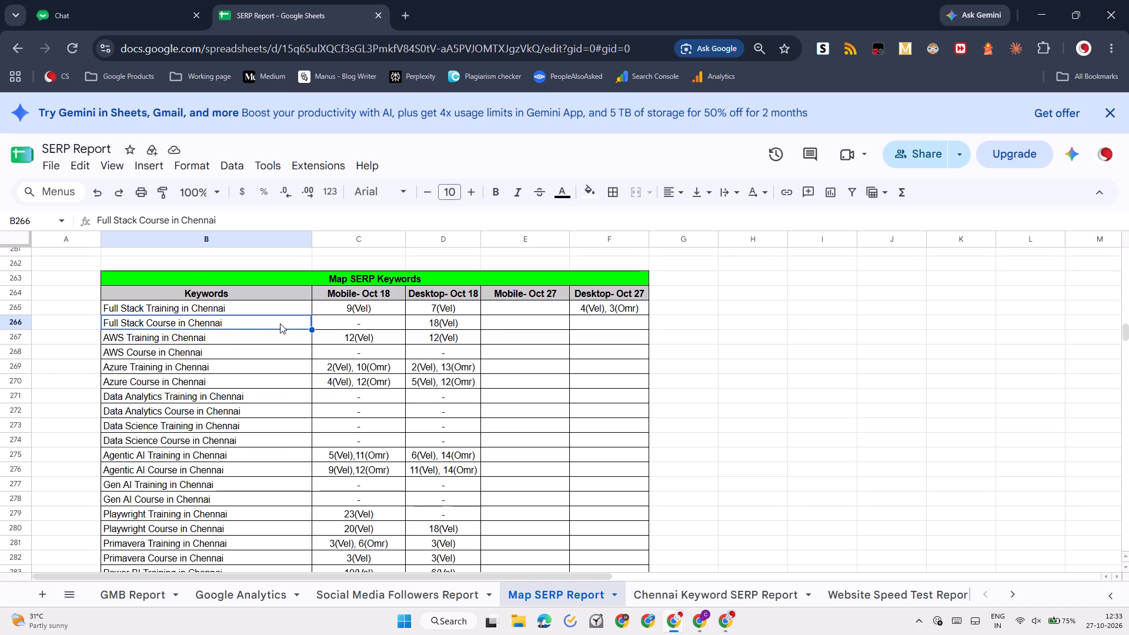
key("ctrl+c")
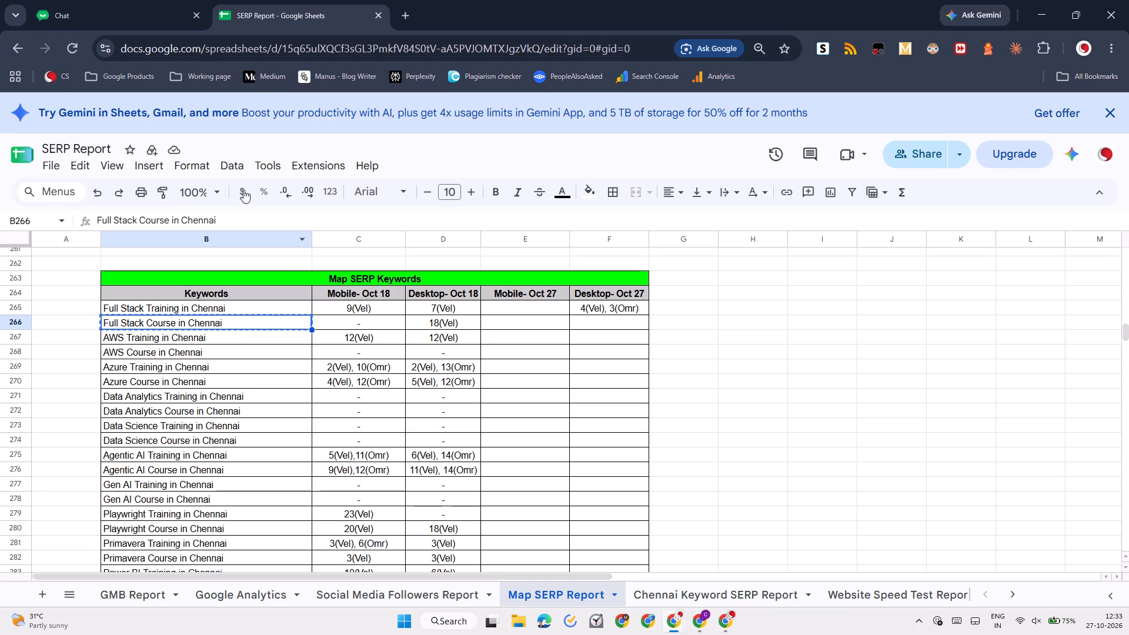
key("alt+Tab")
left_click_drag(332, 131, 320, 131)
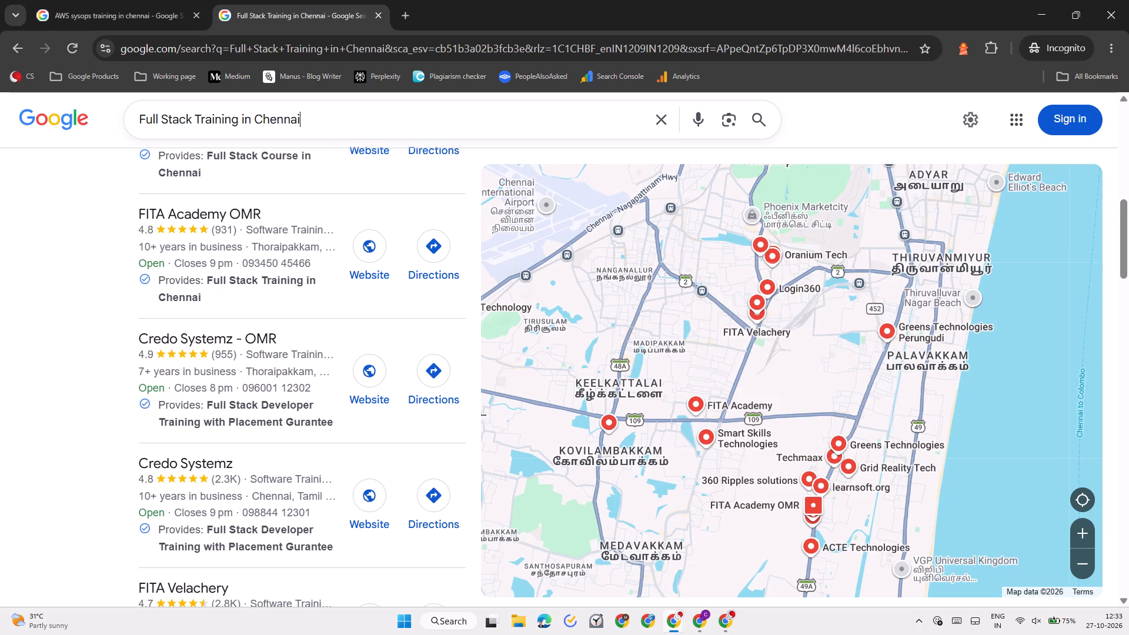
left_click_drag(320, 131, 119, 128)
key("ctrl+v")
key("ctrl+Return")
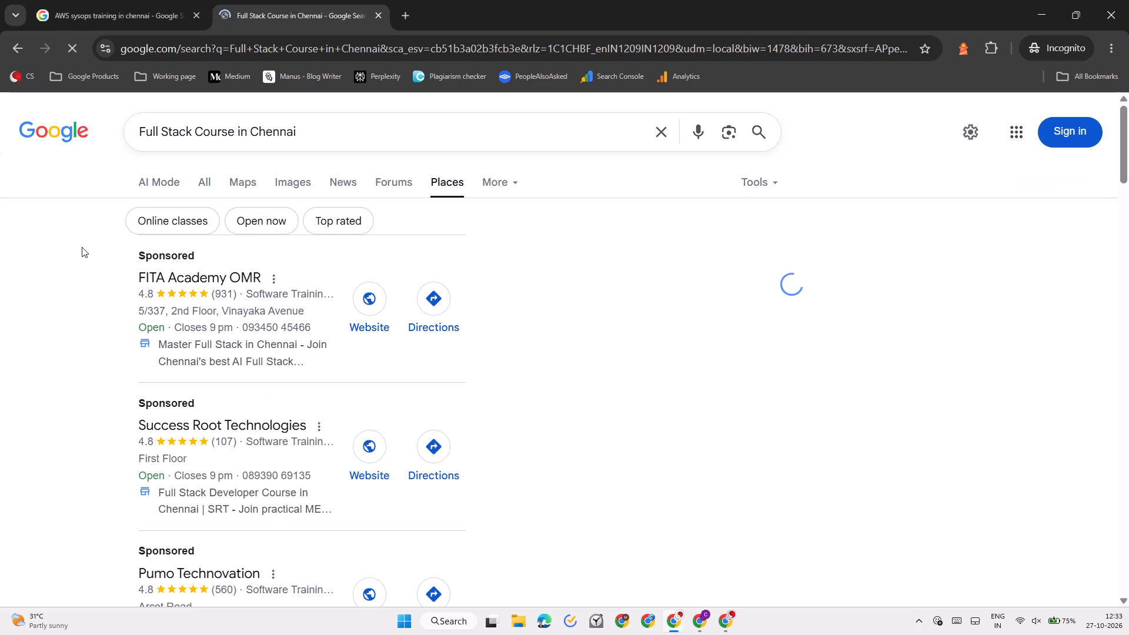
scroll(65, 331, "down", 4)
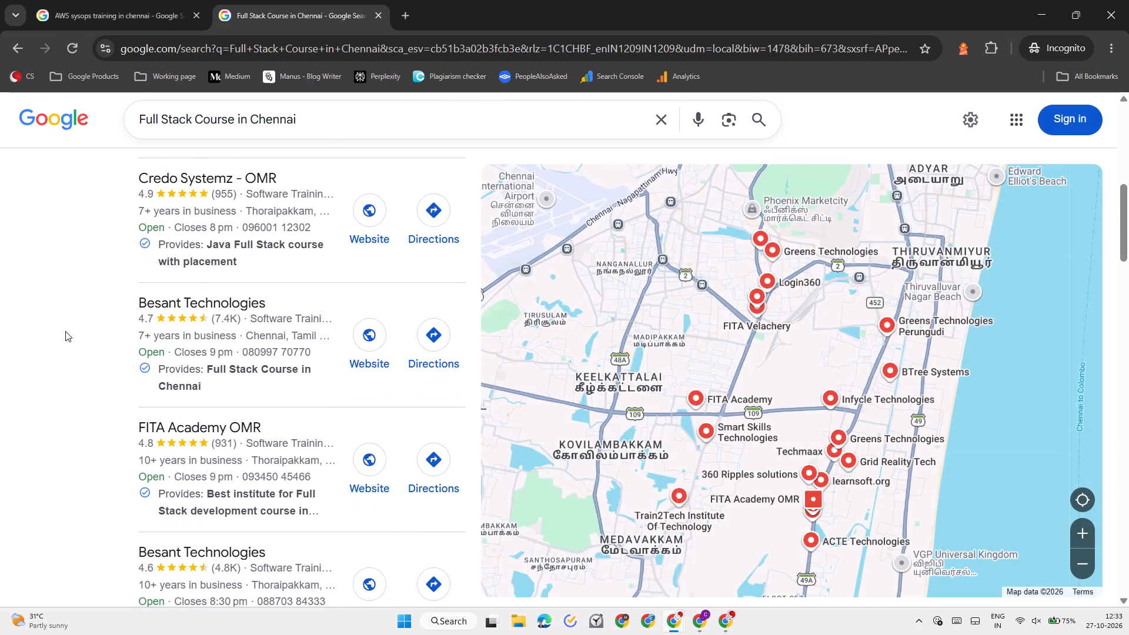
scroll(65, 331, "up", 3)
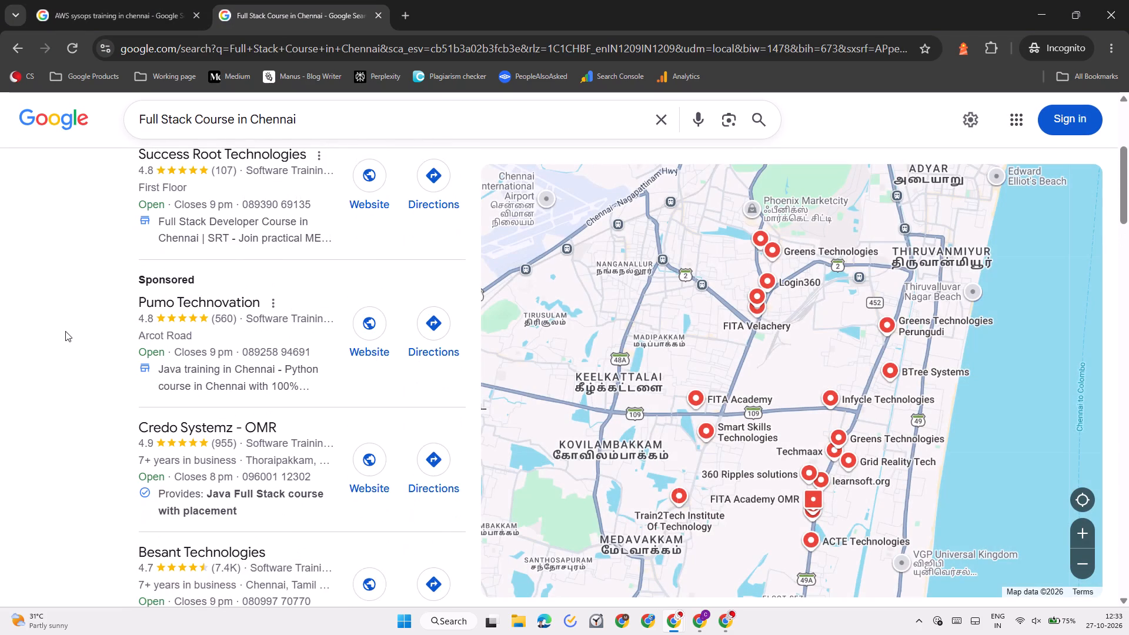
scroll(65, 331, "down", 2)
Enter 1(Omr) in the Desktop- Oct 27 cell for Full Stack Course in Chennai, leaving no stray text in the Mobile- Oct 27 cell.
key("alt+Tab")
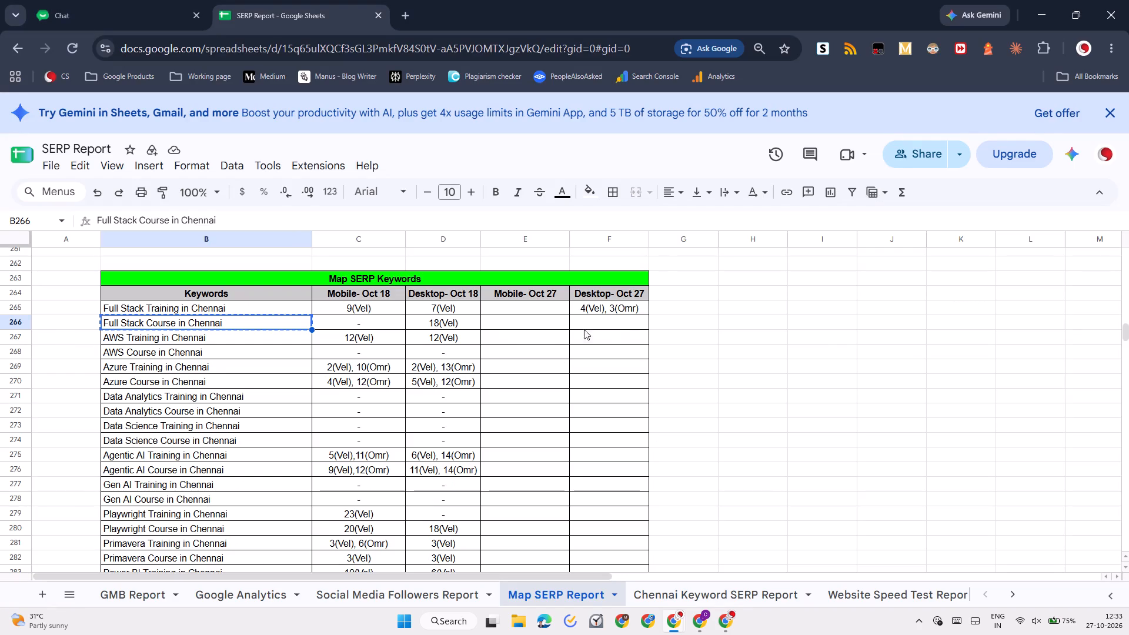
left_click(607, 328)
key("alt+Tab")
key("alt+Tab")
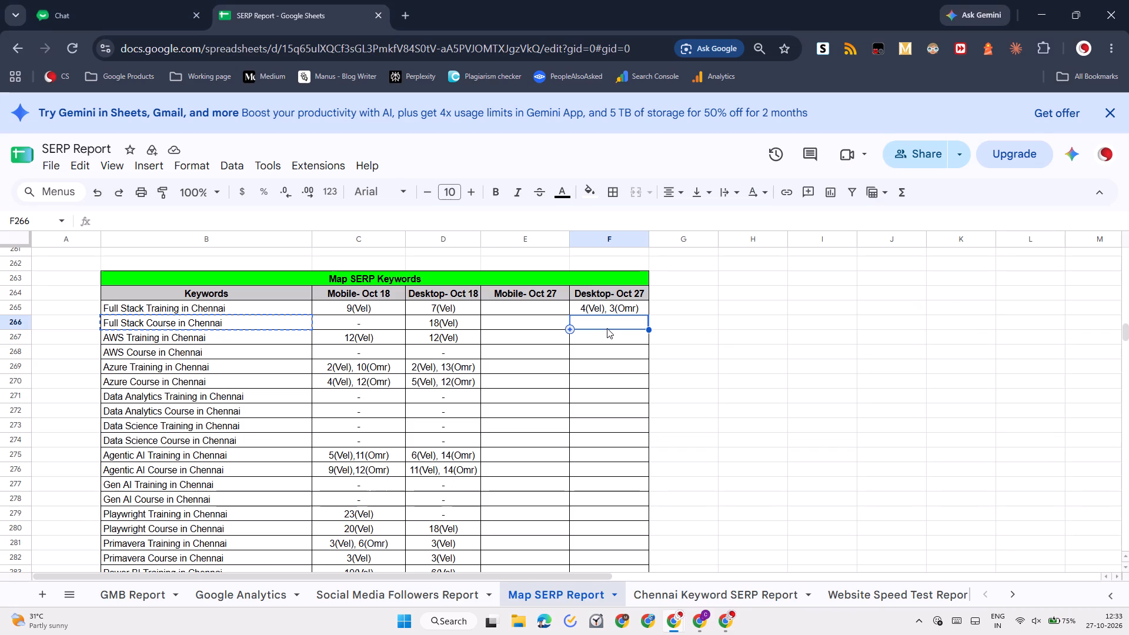
key("1")
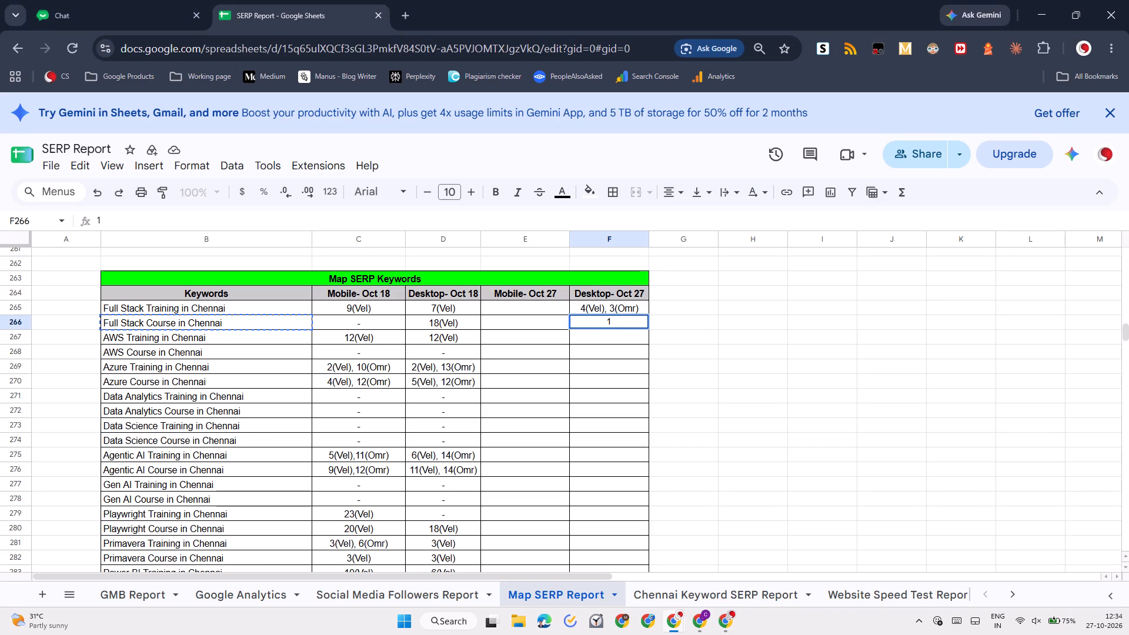
type("()")
key("Left")
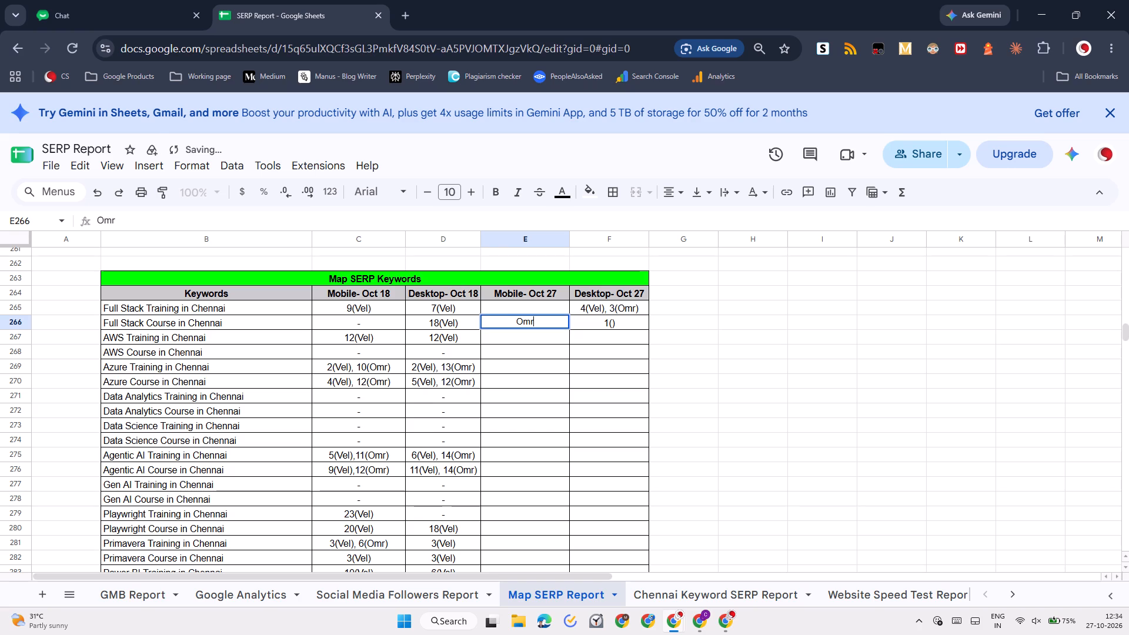
key("Return")
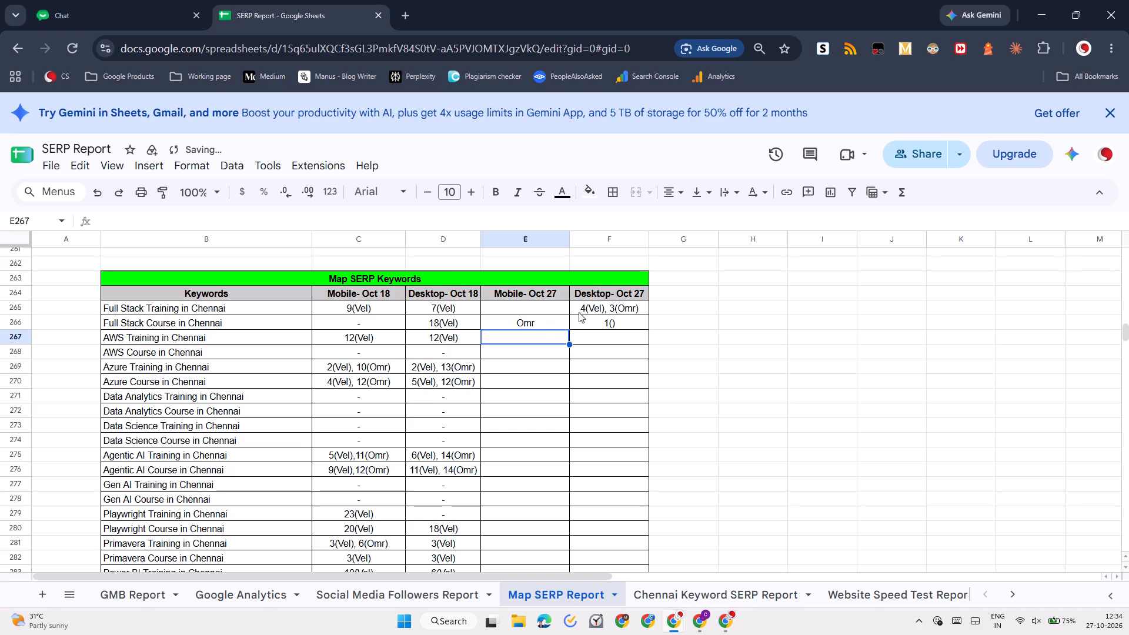
left_click(537, 320)
key("ctrl+c")
key("ctrl+BackSpace")
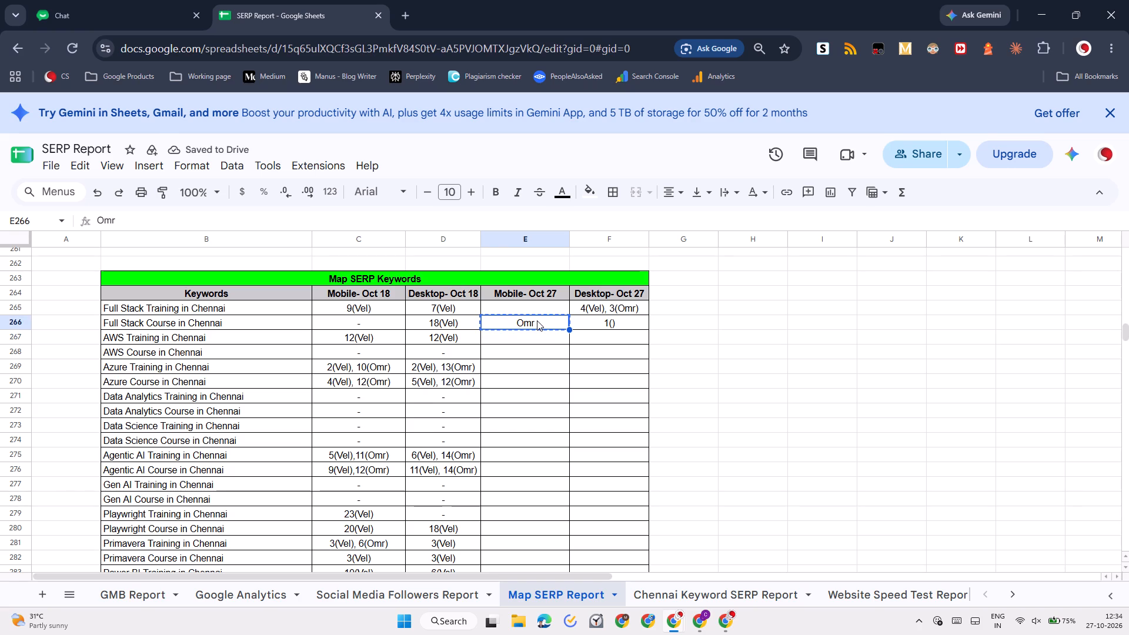
key("BackSpace")
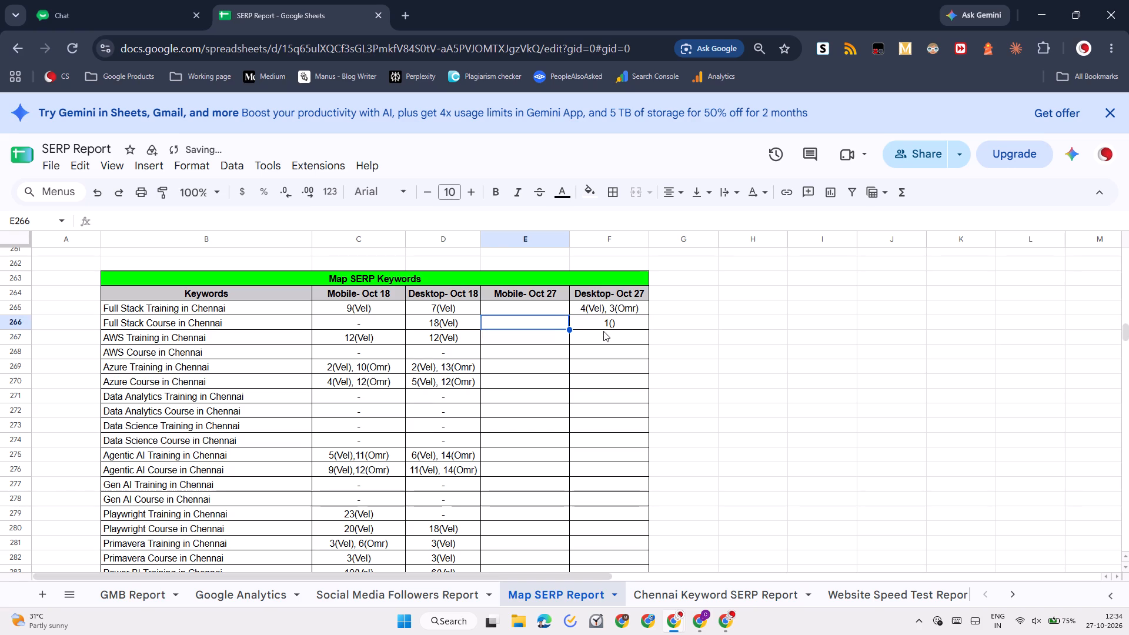
left_click(603, 331)
triple_click(610, 323)
double_click(610, 323)
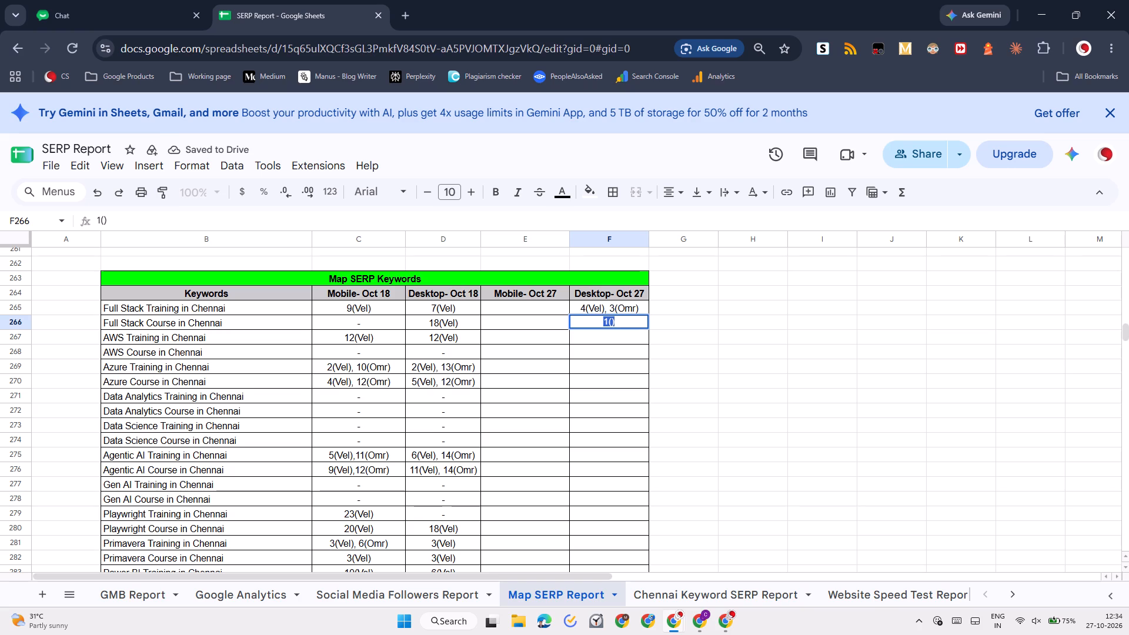
left_click(610, 323)
key("ctrl+v")
key("Return")
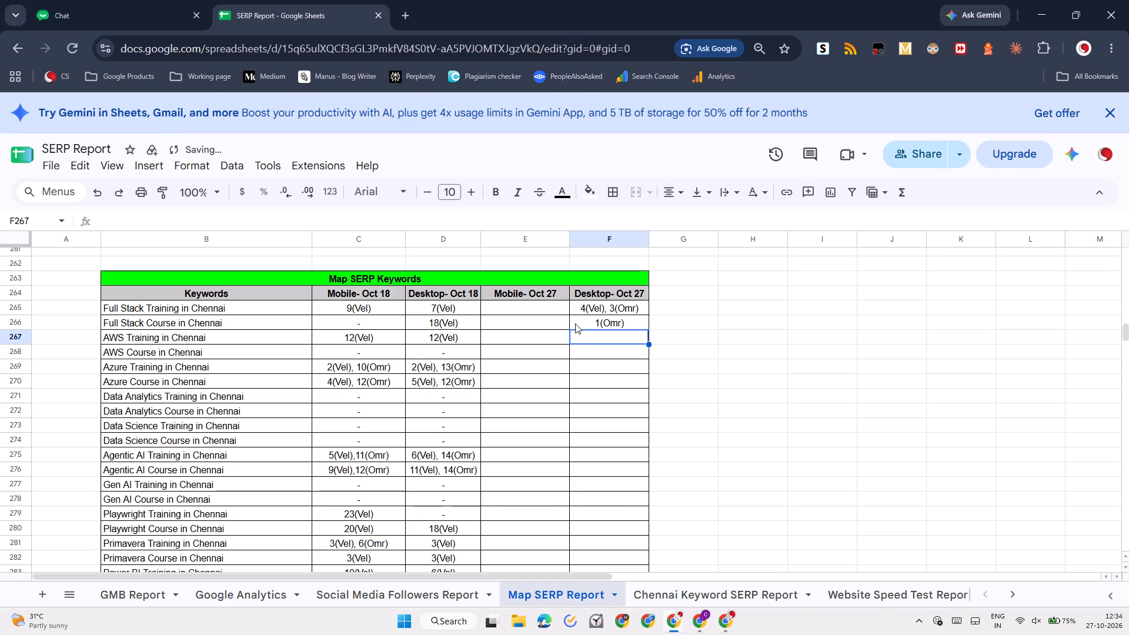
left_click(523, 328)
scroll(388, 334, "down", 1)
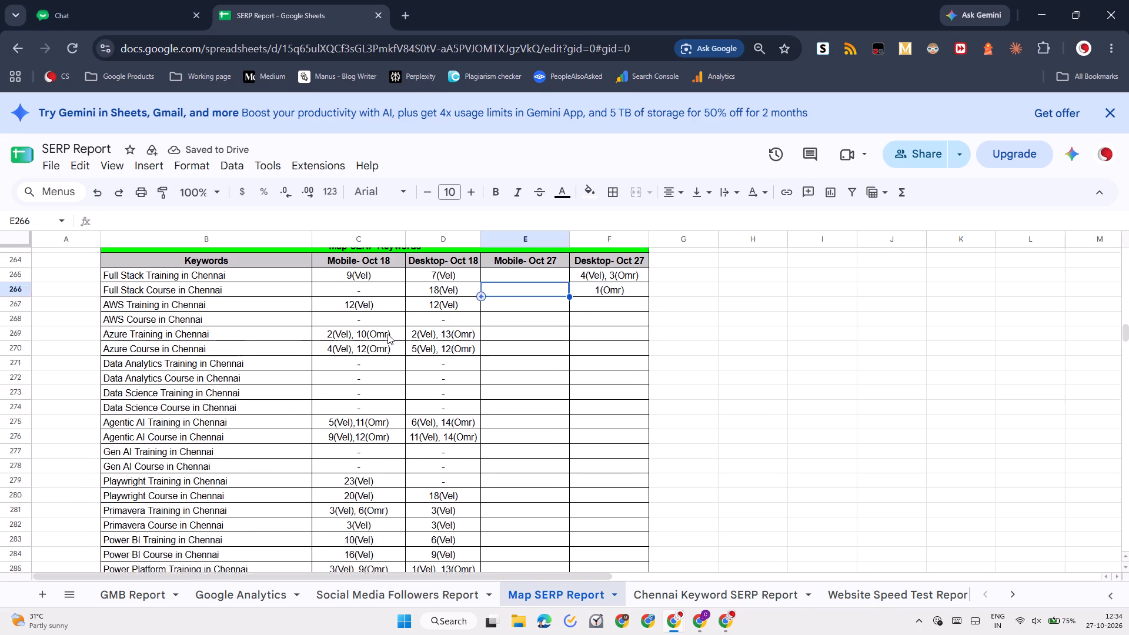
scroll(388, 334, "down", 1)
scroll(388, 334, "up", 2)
Look through the Full Stack Course in Chennai business list for the other Credo Systemz branch.
key("alt+Tab")
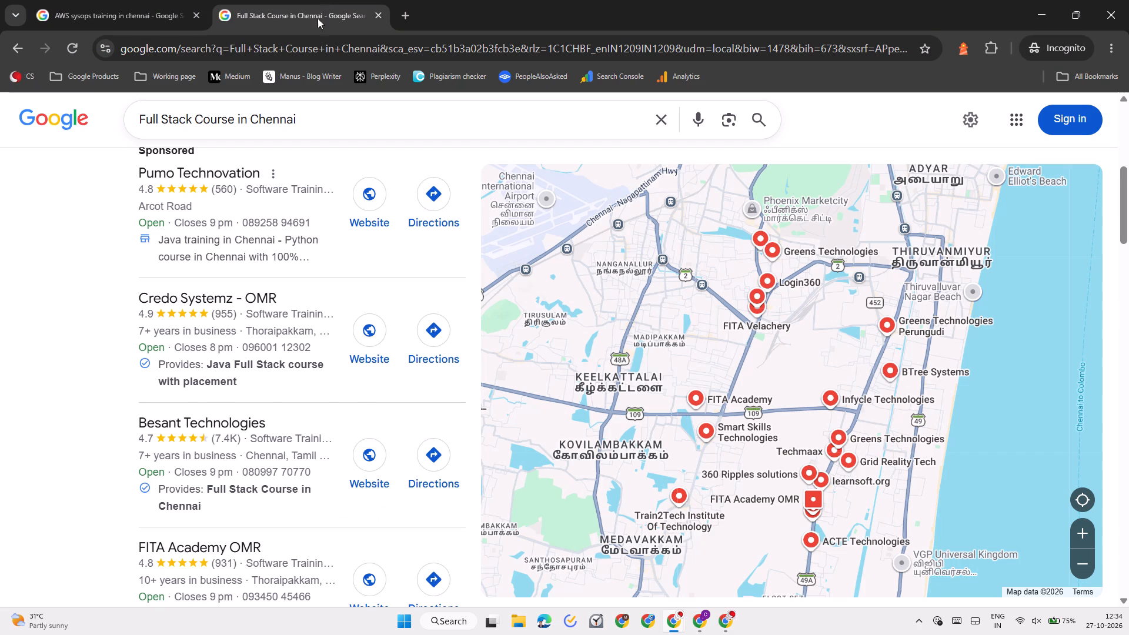
scroll(283, 309, "down", 4)
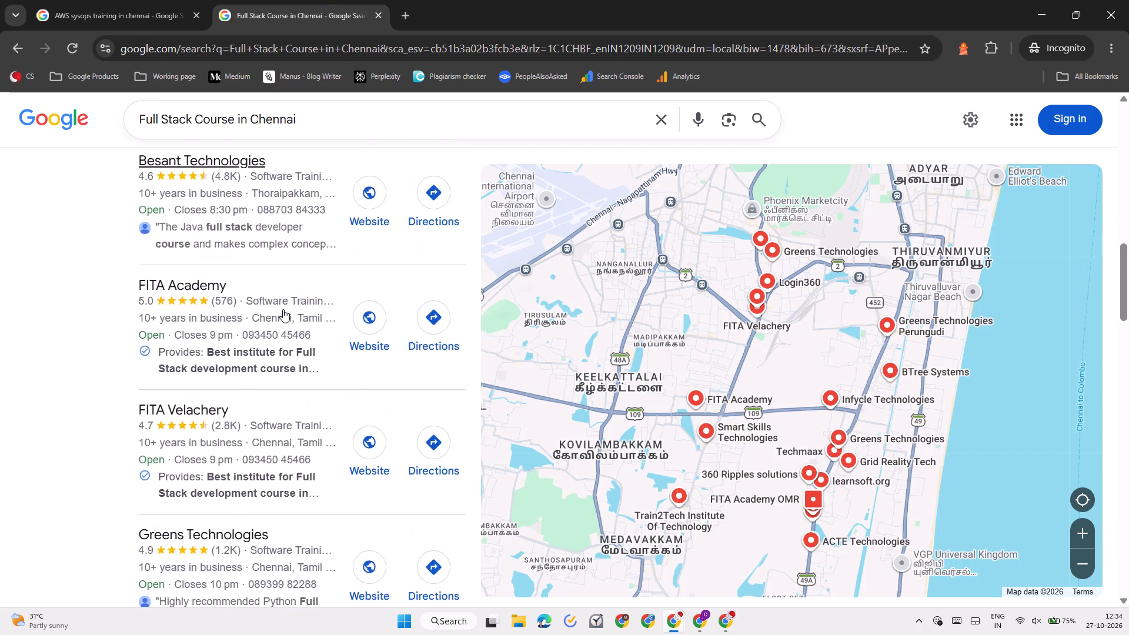
scroll(283, 309, "down", 4)
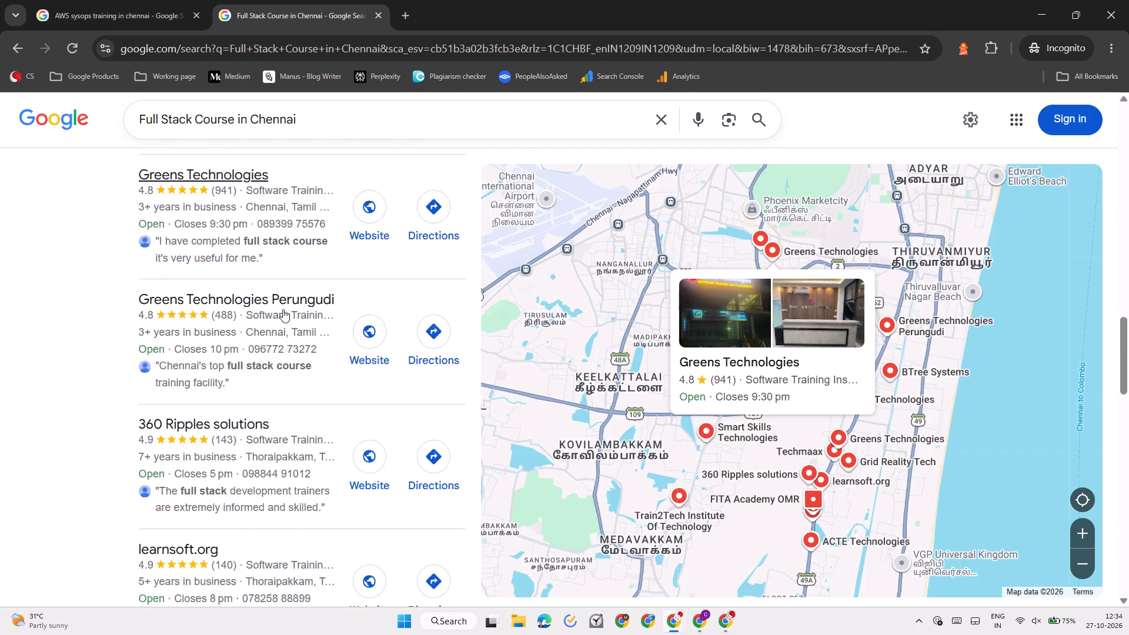
scroll(283, 309, "down", 2)
scroll(283, 309, "up", 8)
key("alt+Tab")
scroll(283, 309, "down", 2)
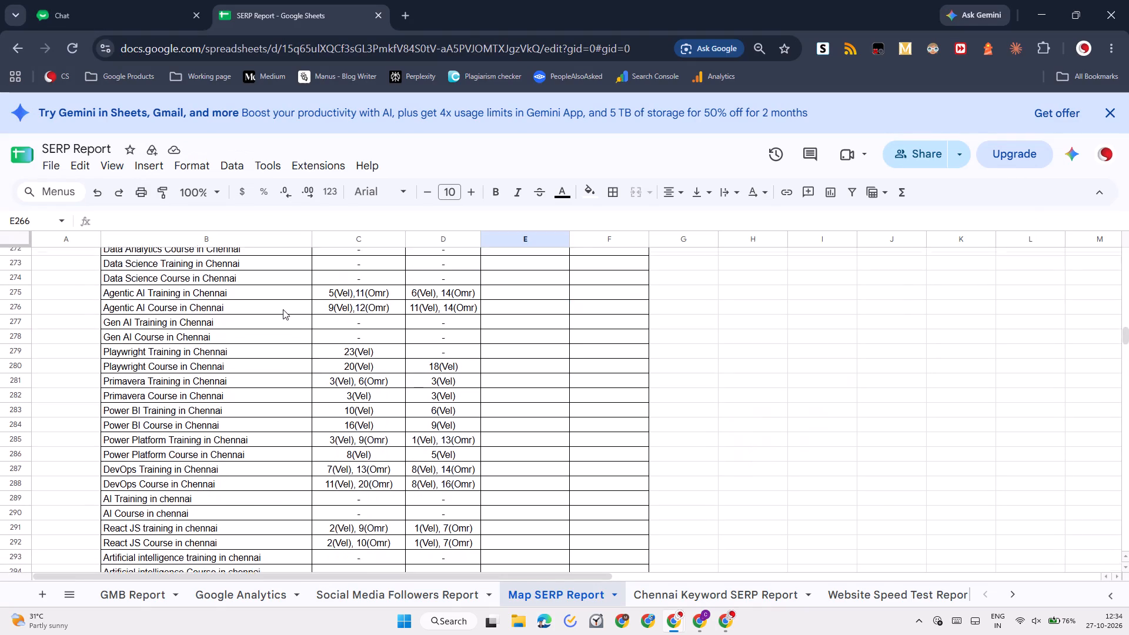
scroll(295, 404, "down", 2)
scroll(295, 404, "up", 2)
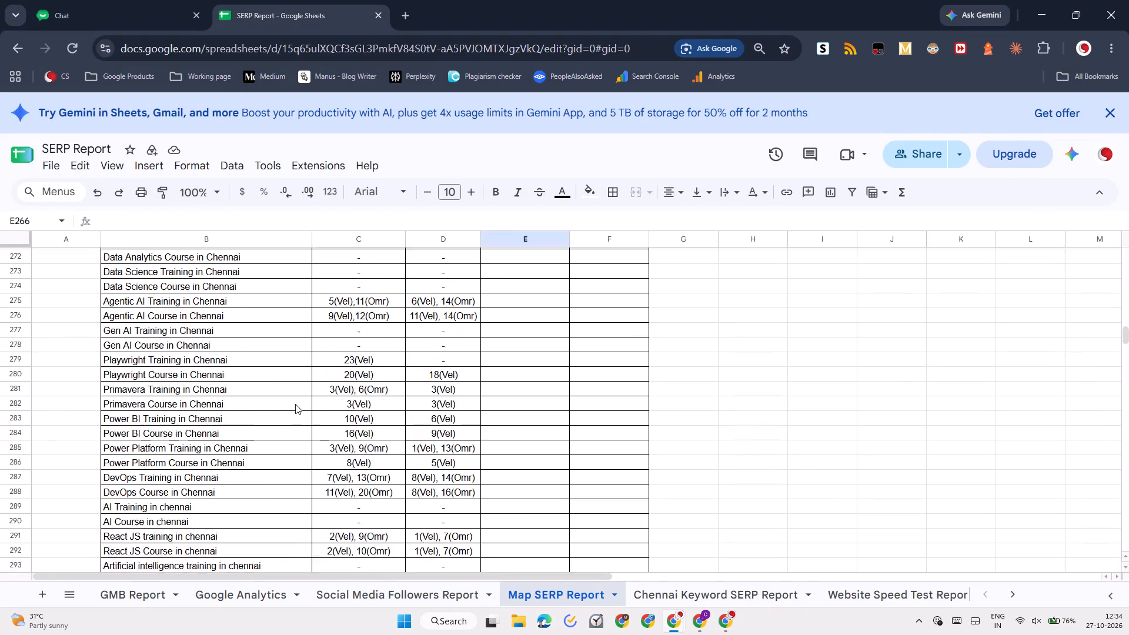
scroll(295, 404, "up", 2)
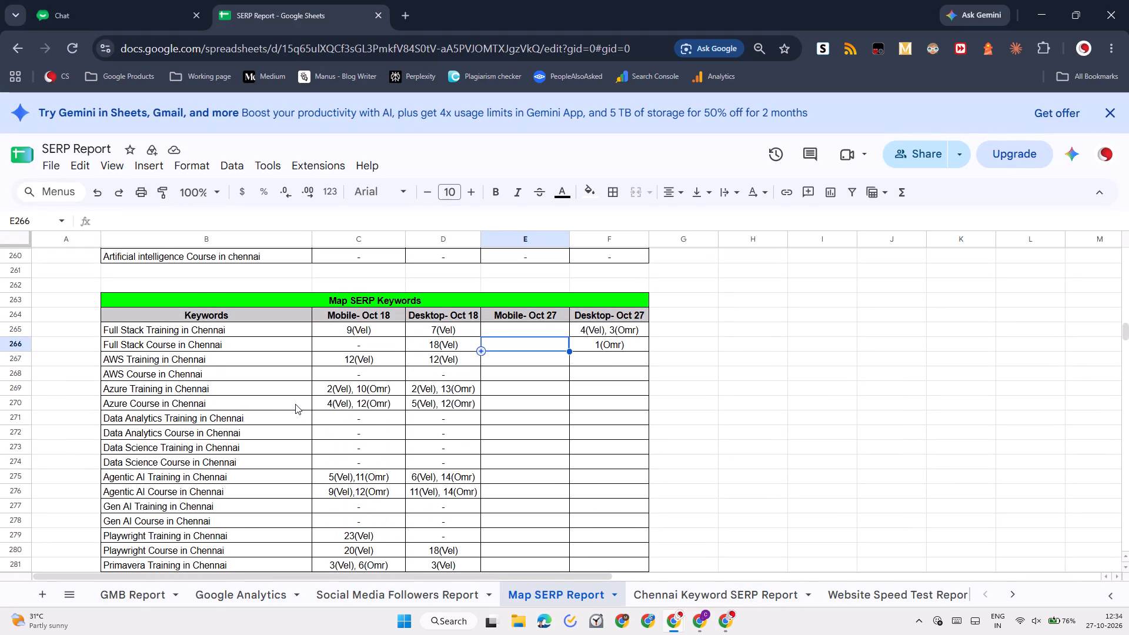
Go through the Google business list for Full Stack Course in Chennai, counting positions down to the main Credo Systemz listing.
key("alt+Tab")
scroll(295, 404, "down", 3)
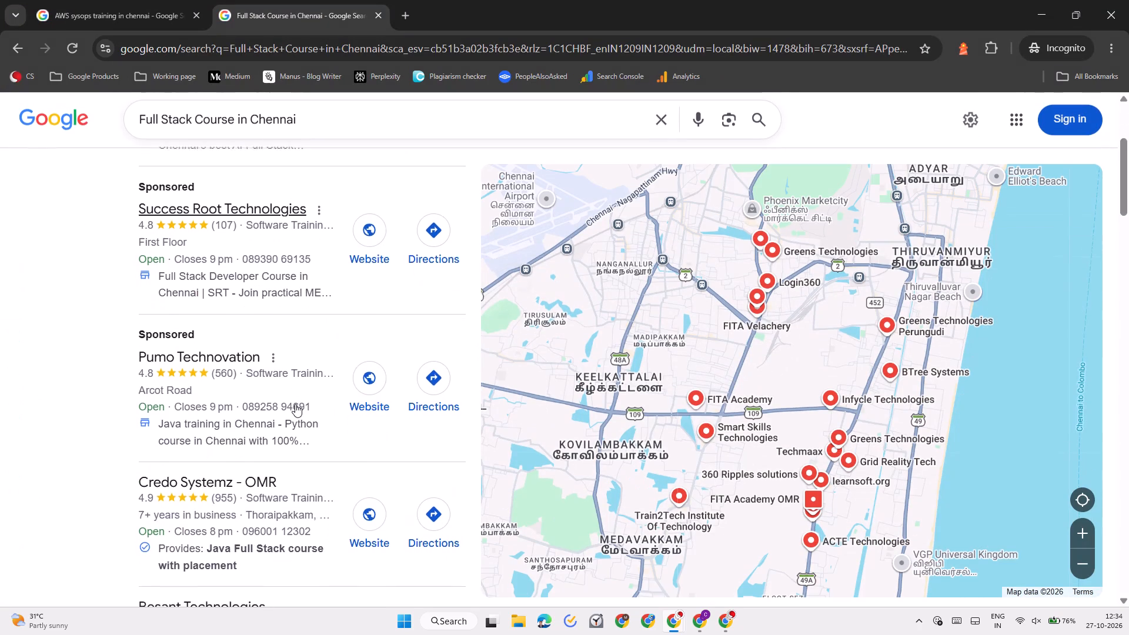
scroll(295, 404, "down", 2)
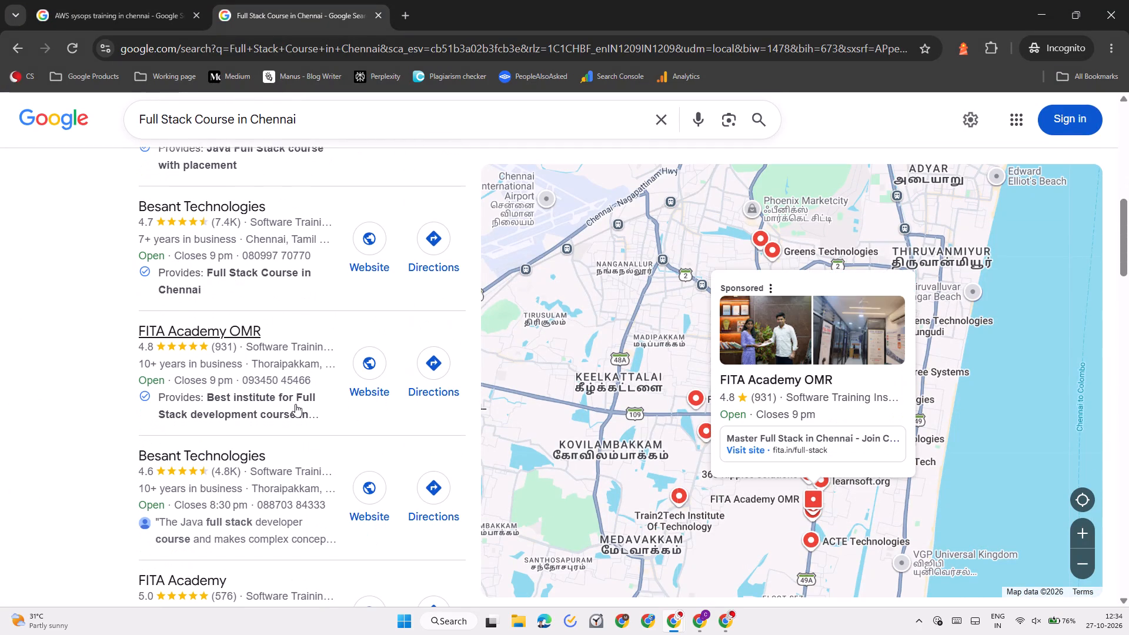
scroll(295, 404, "down", 1)
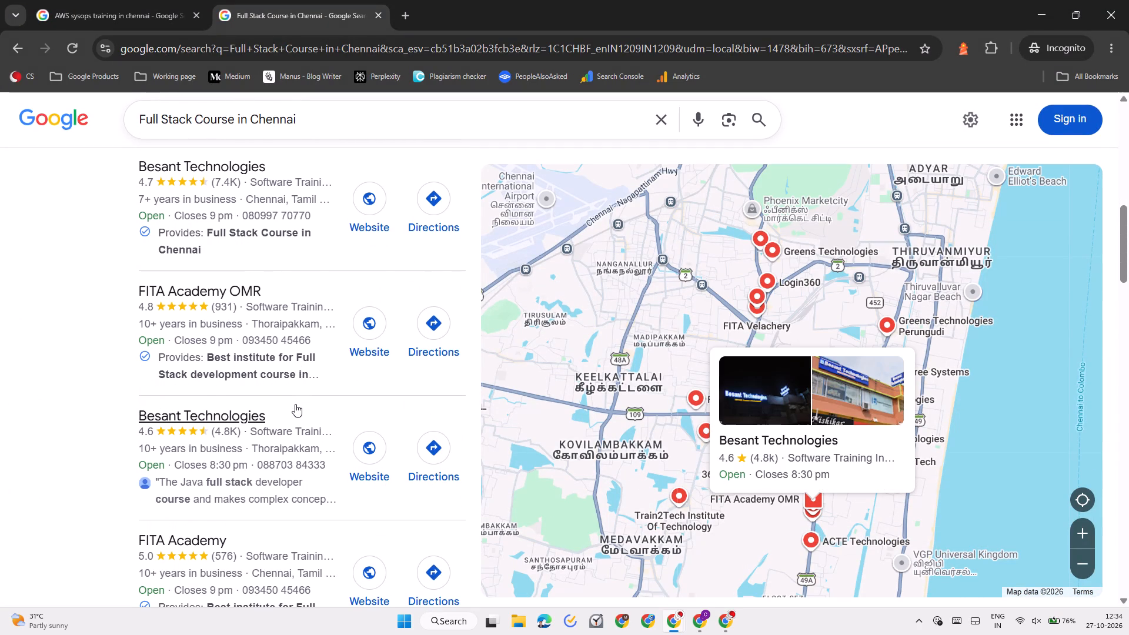
scroll(295, 404, "down", 3)
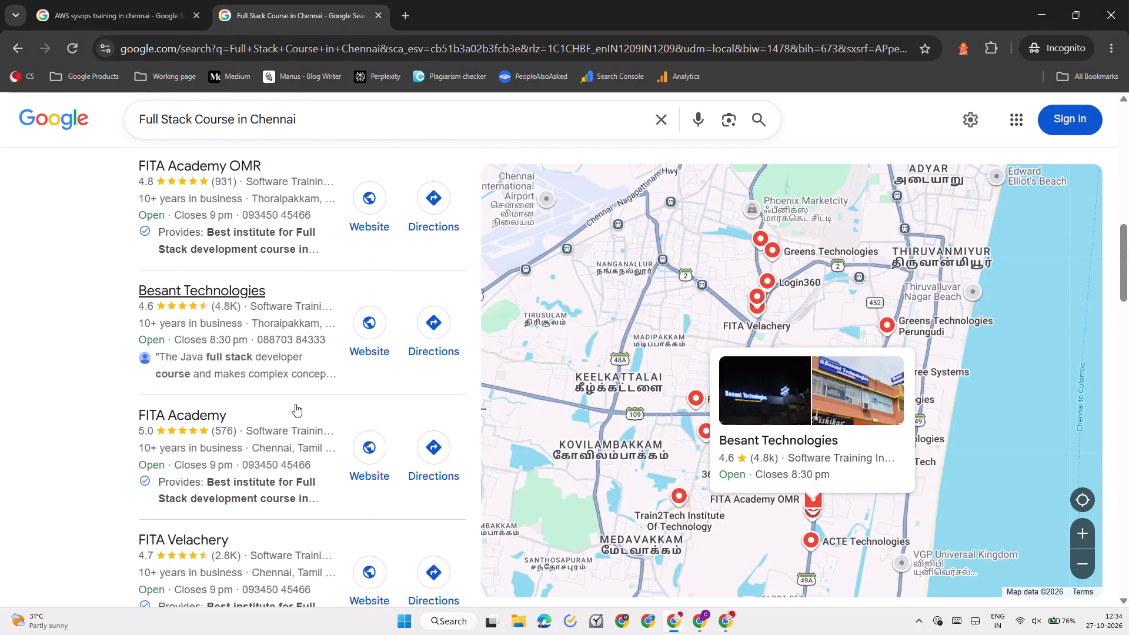
scroll(295, 404, "down", 3)
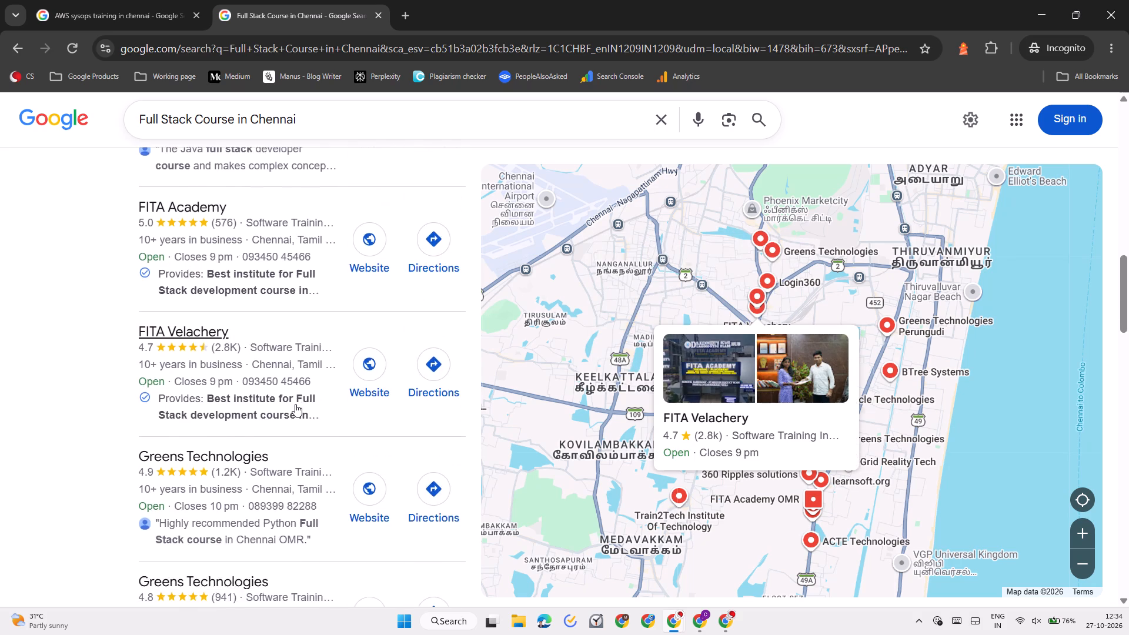
scroll(295, 404, "down", 6)
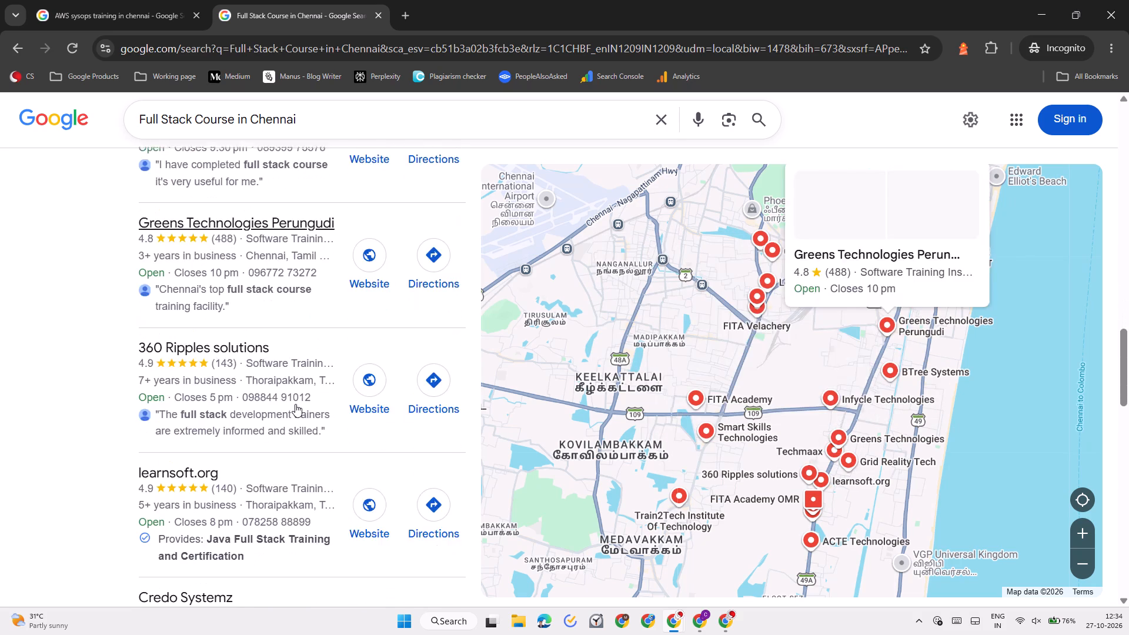
scroll(295, 404, "down", 2)
Add the Velachery rank in the SERP Report so the Desktop- Oct 27 entry for Full Stack Course in Chennai reads 12(Vel) 1(Omr).
key("alt+Tab")
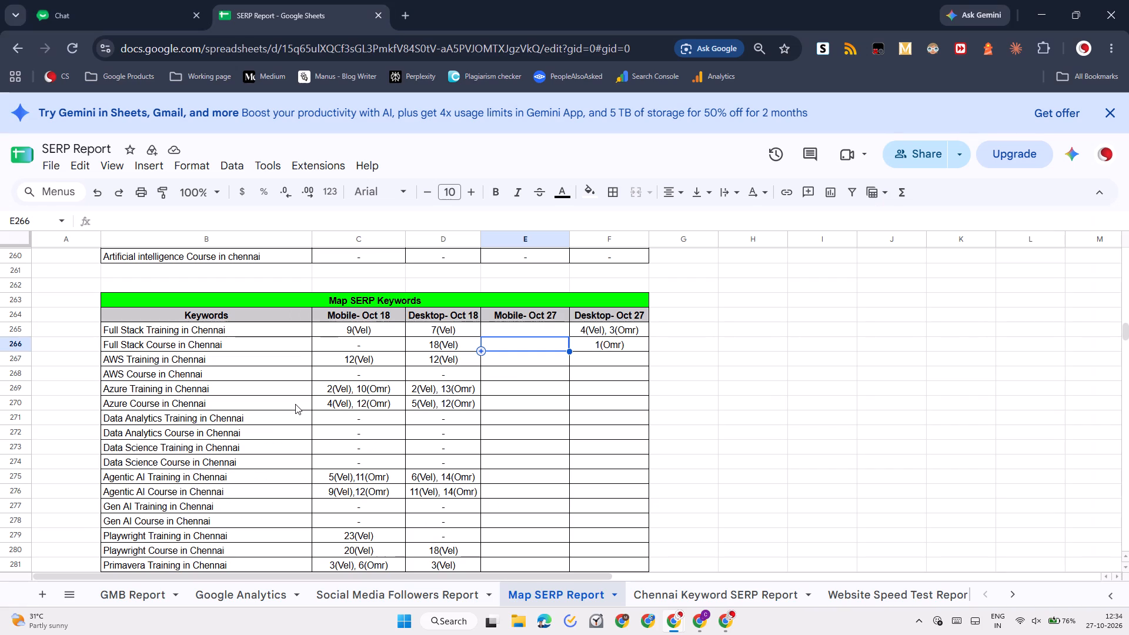
left_click(616, 342)
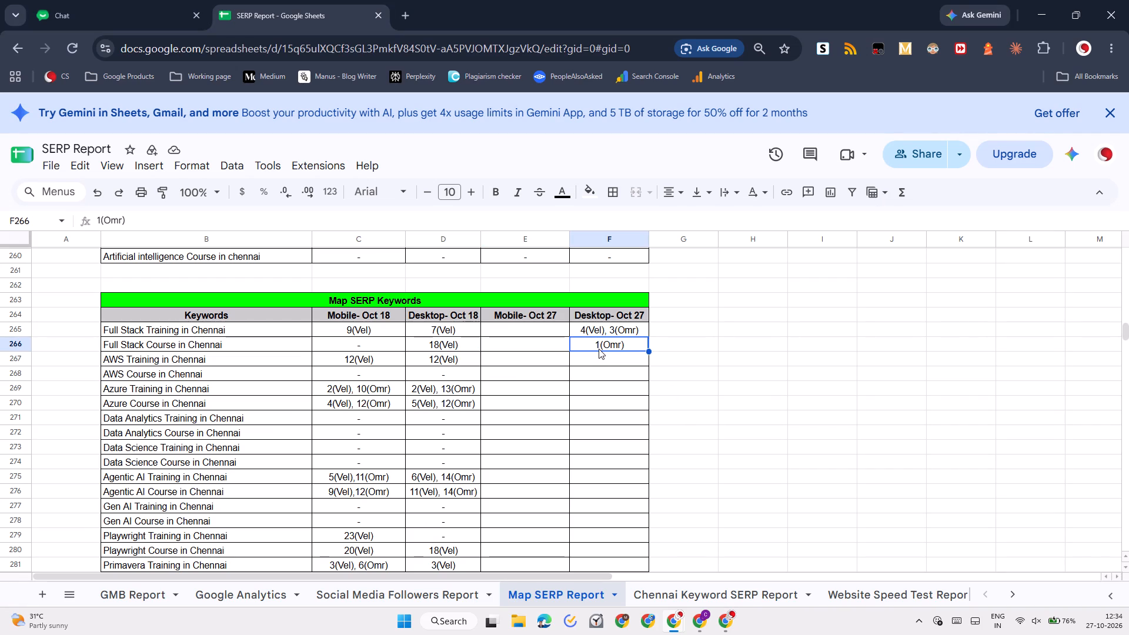
double_click(599, 349)
left_click(595, 348)
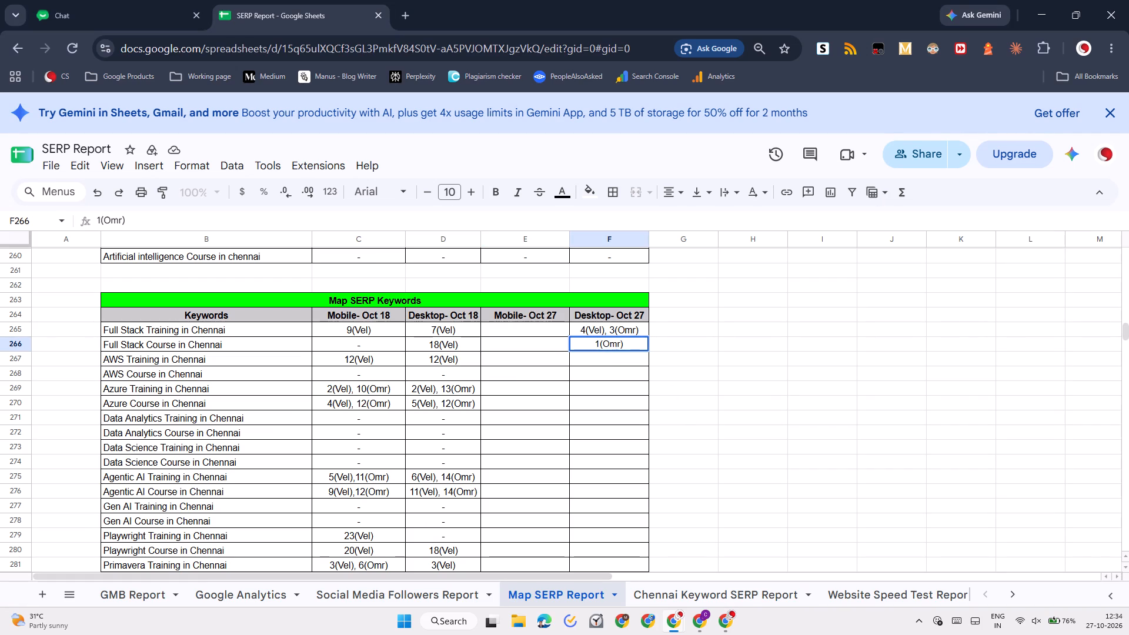
key("space")
type("12")
type("()")
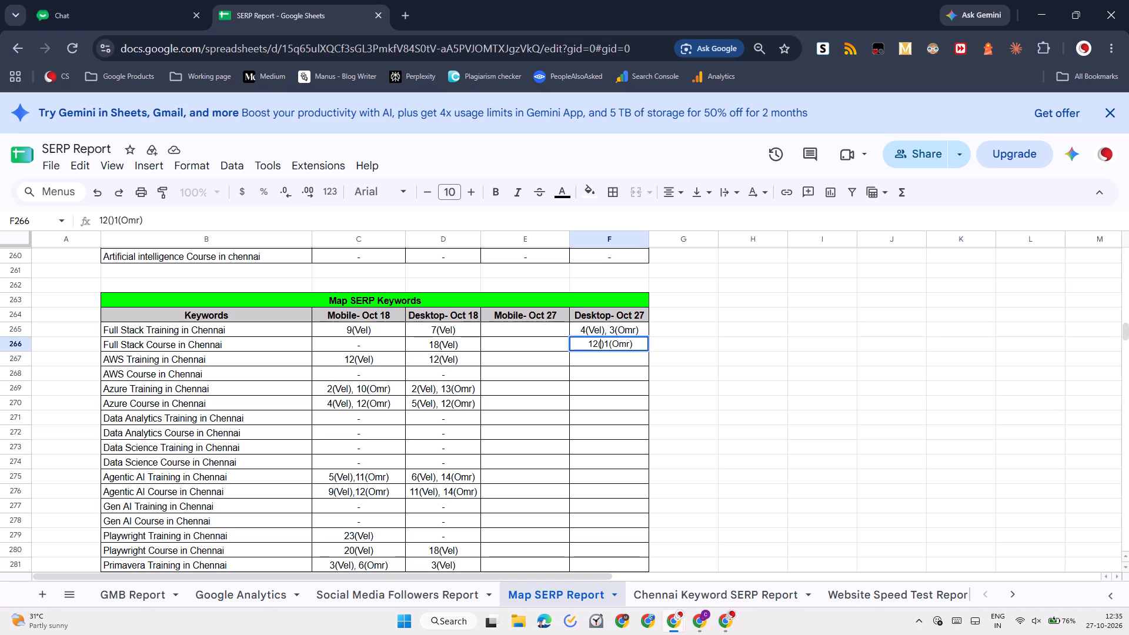
key("v")
key("Right")
key("Right")
key("space")
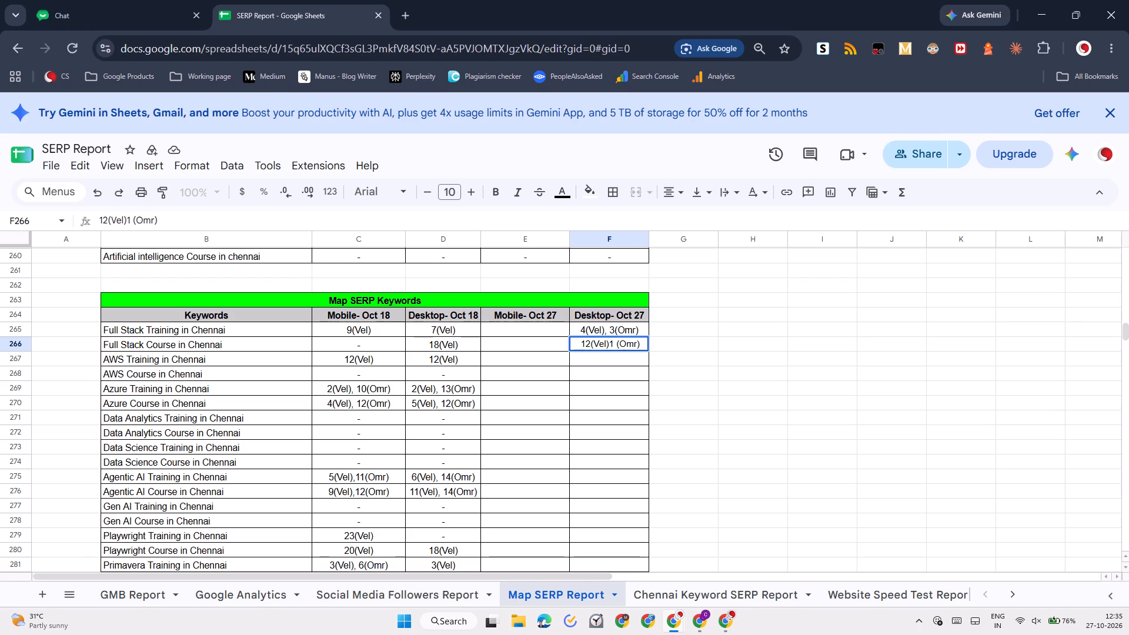
key("BackSpace")
key("Left")
key("space")
key("Return")
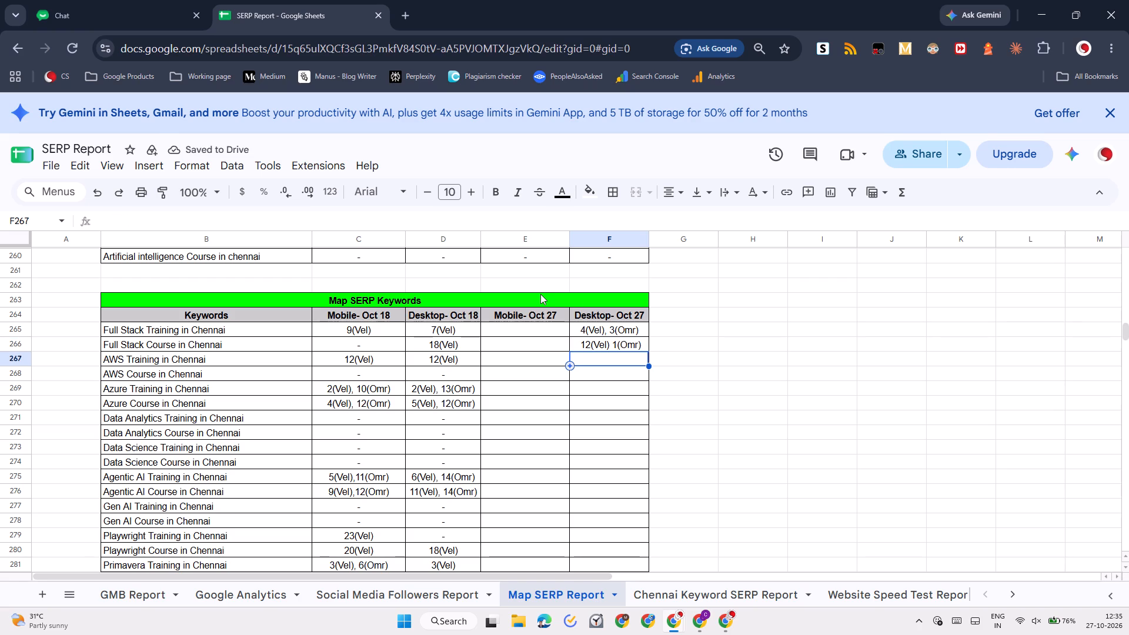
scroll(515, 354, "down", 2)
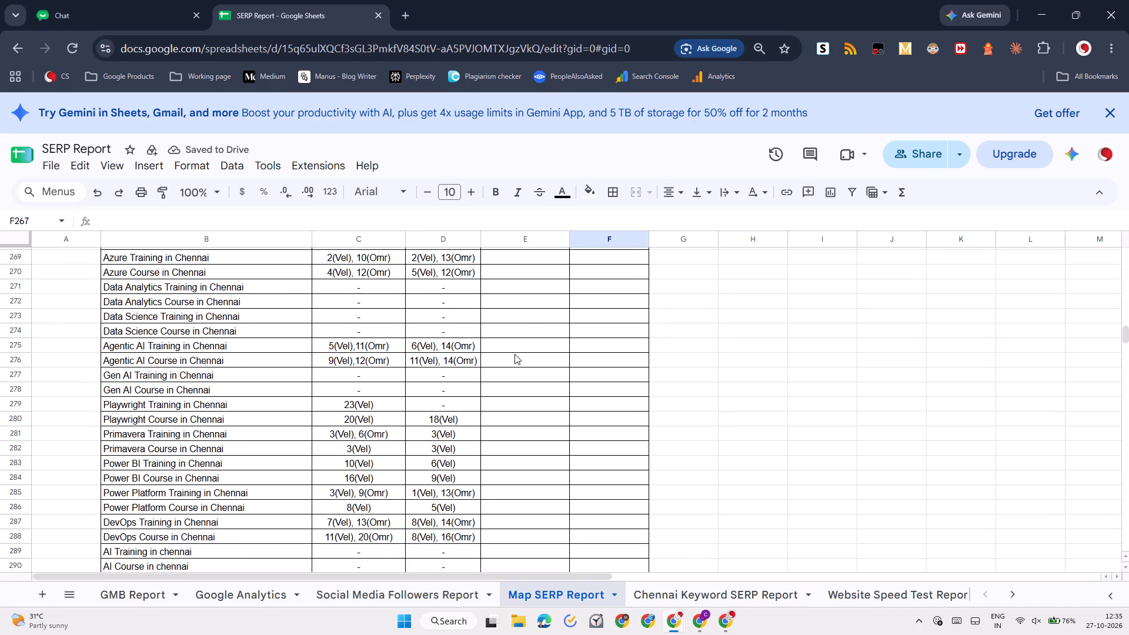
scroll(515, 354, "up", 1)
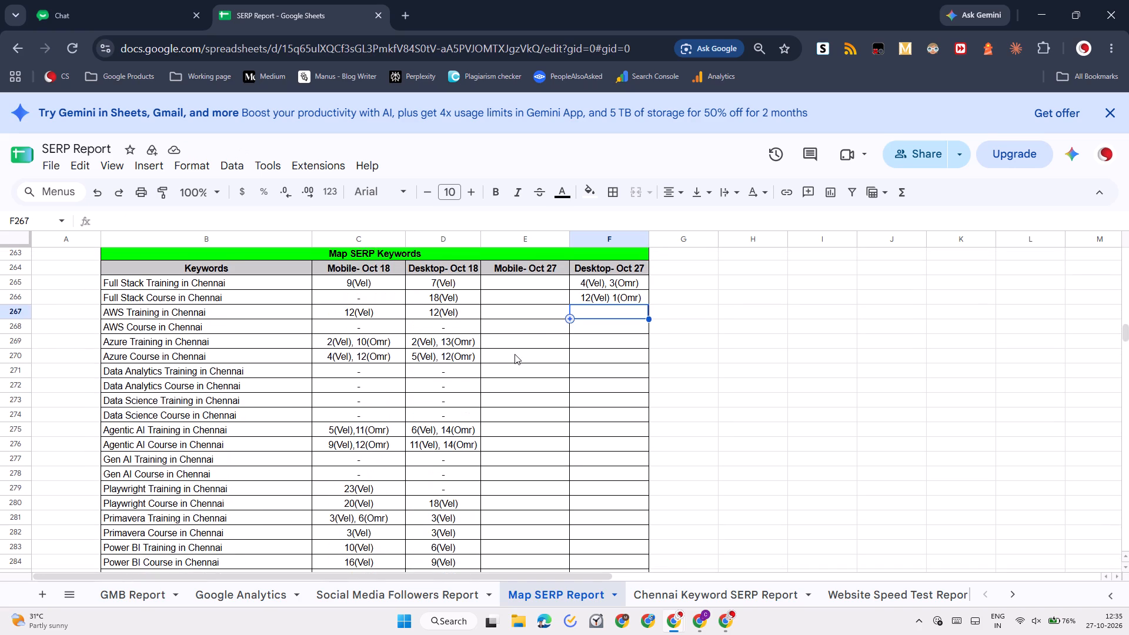